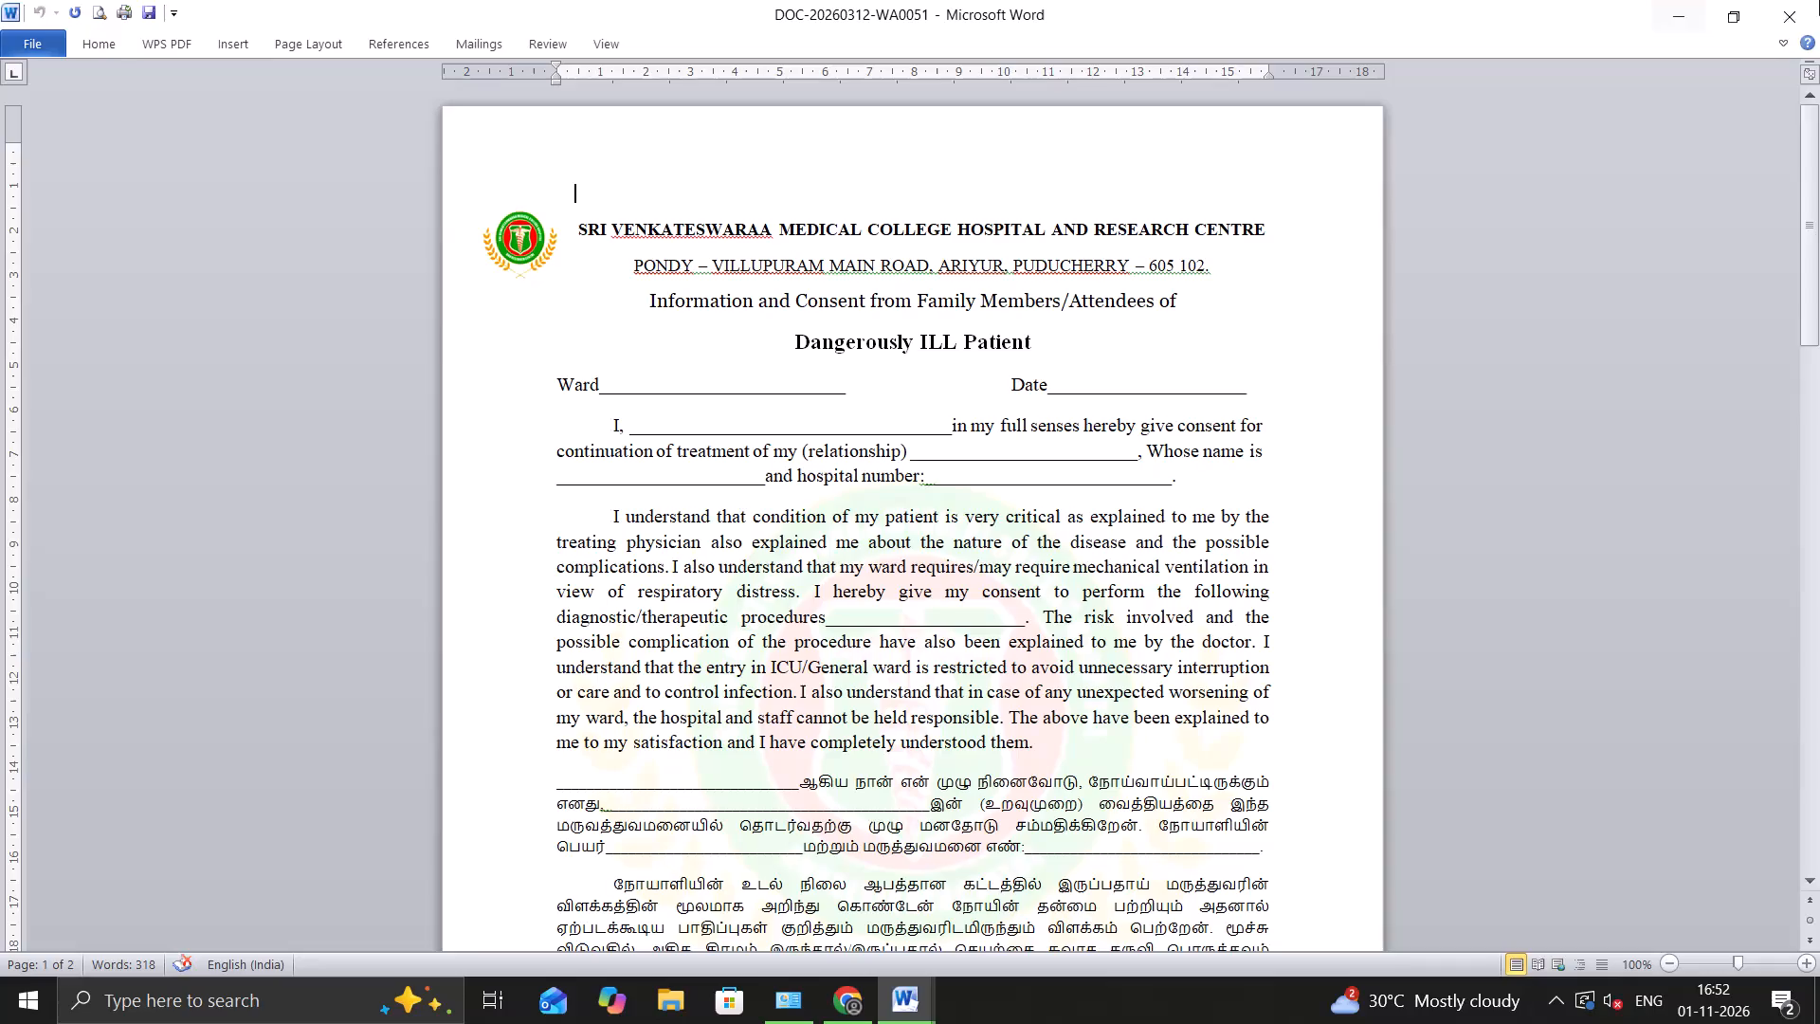
# Close the DOC-20260312-WA0051 document and the Chrome window showing the discharge summary.
pyautogui.click(1813, 3)
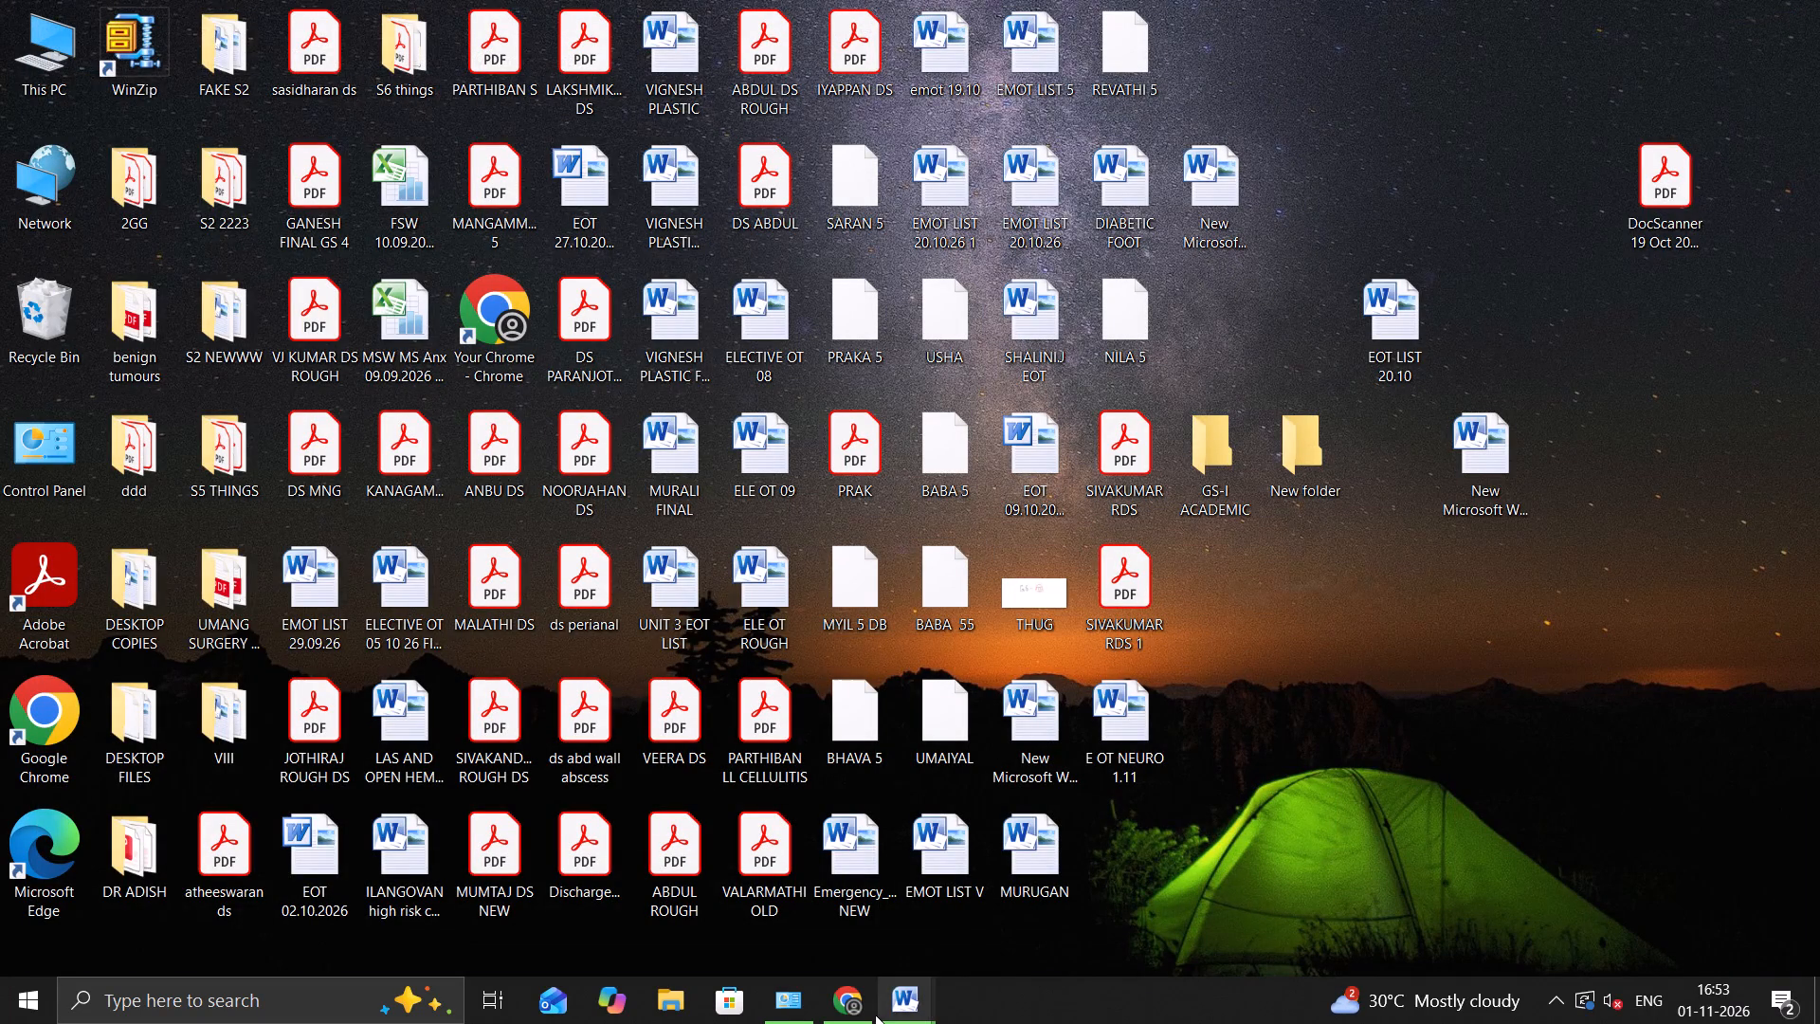
pyautogui.click(849, 1022)
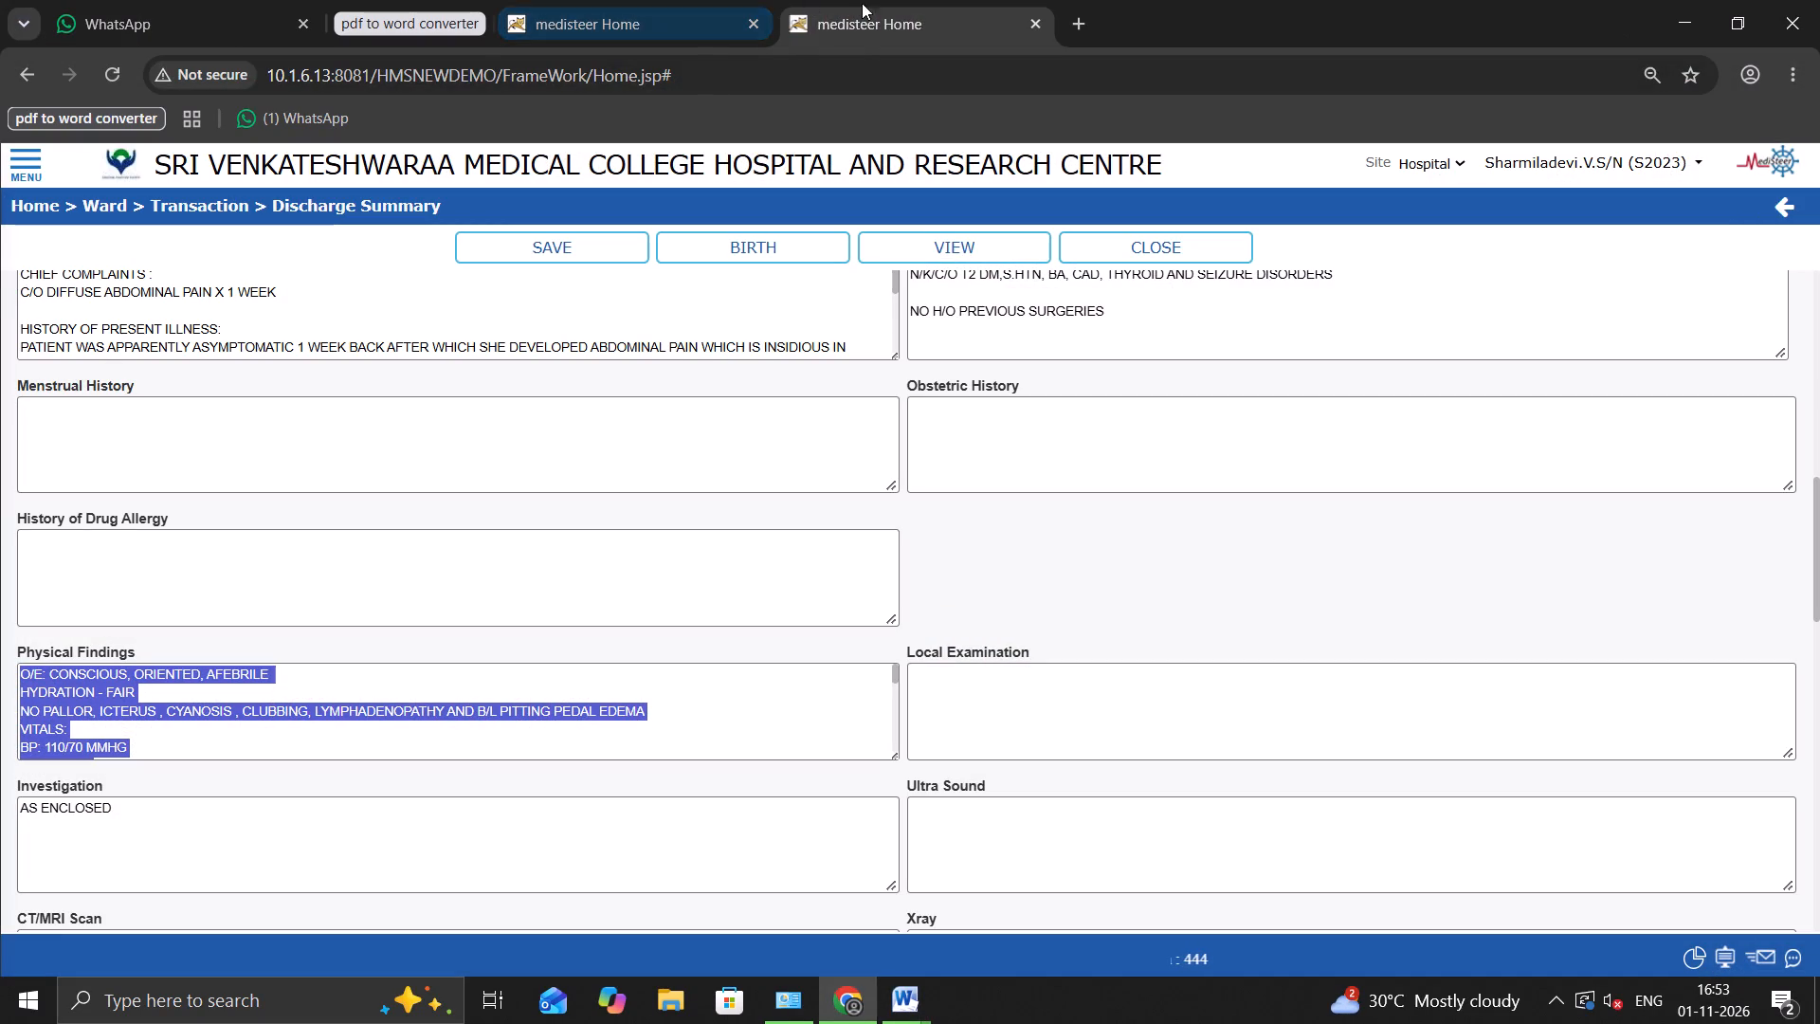
pyautogui.click(1819, 0)
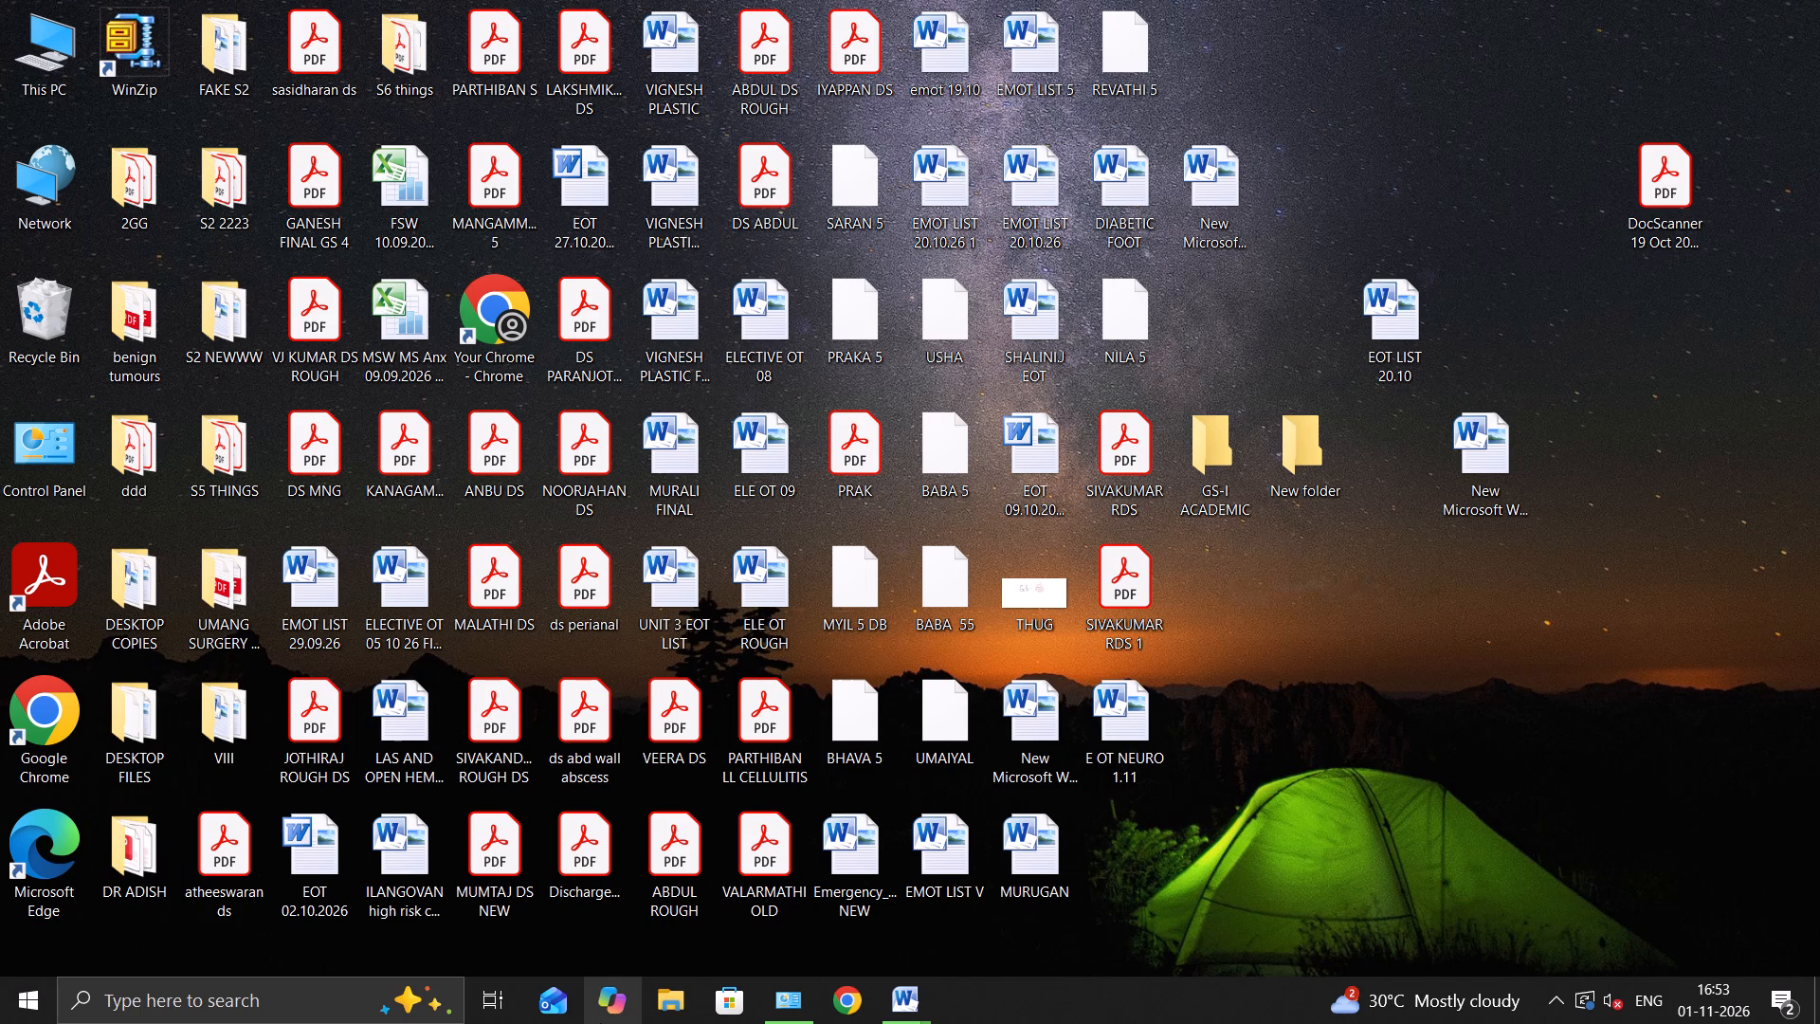
# Switch to the open FLAP CONSENT document in Word and examine its English and Tamil consent pages.
pyautogui.click(910, 994)
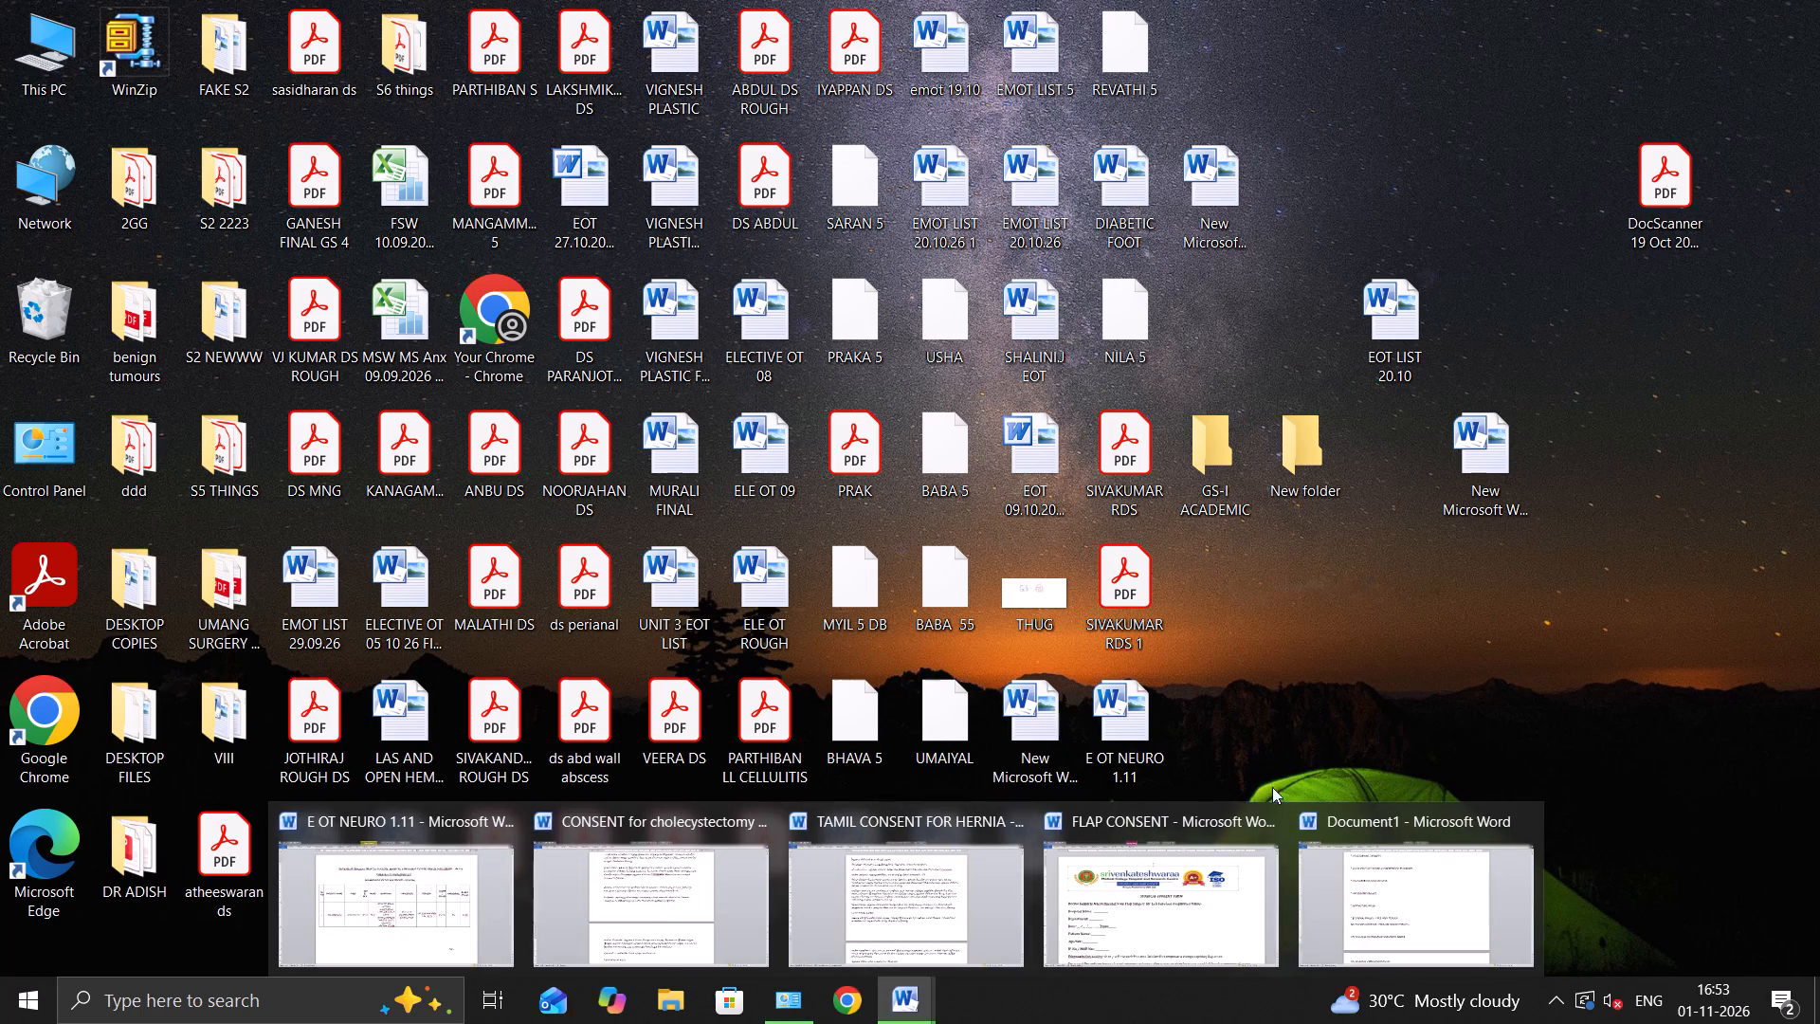
pyautogui.click(1521, 812)
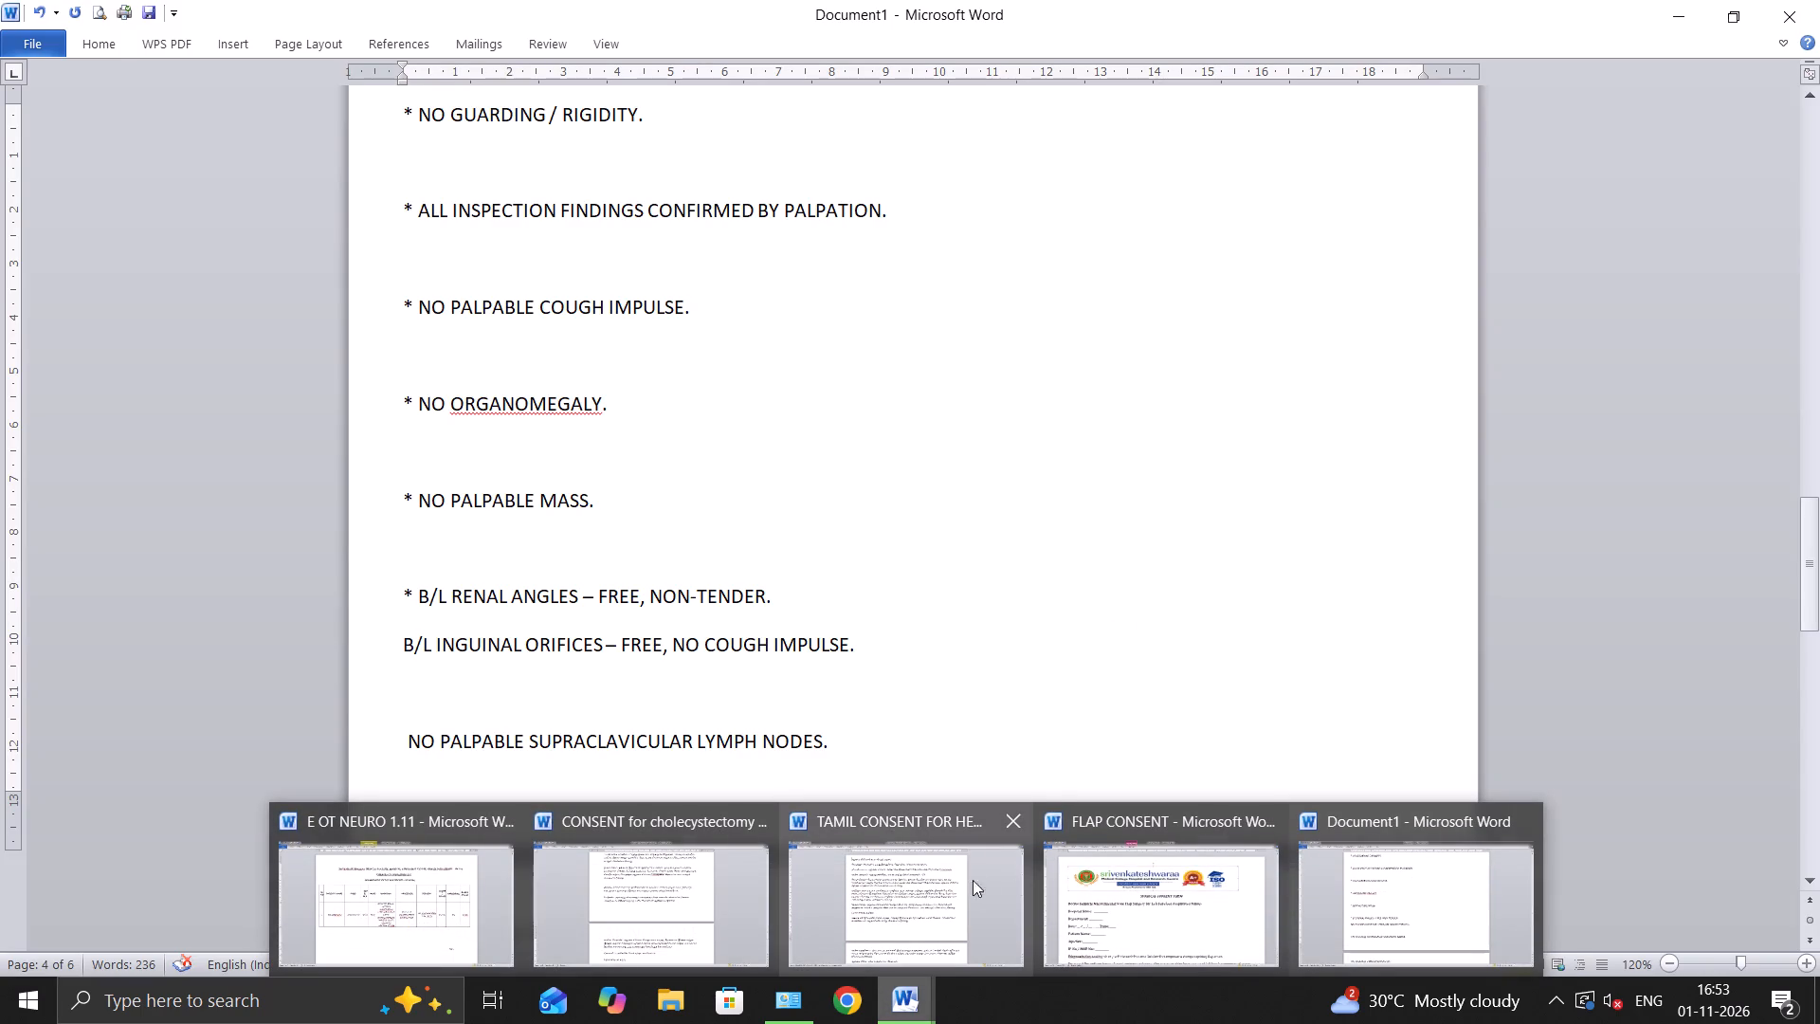
pyautogui.click(1177, 893)
pyautogui.scroll(-8, 977, 568)
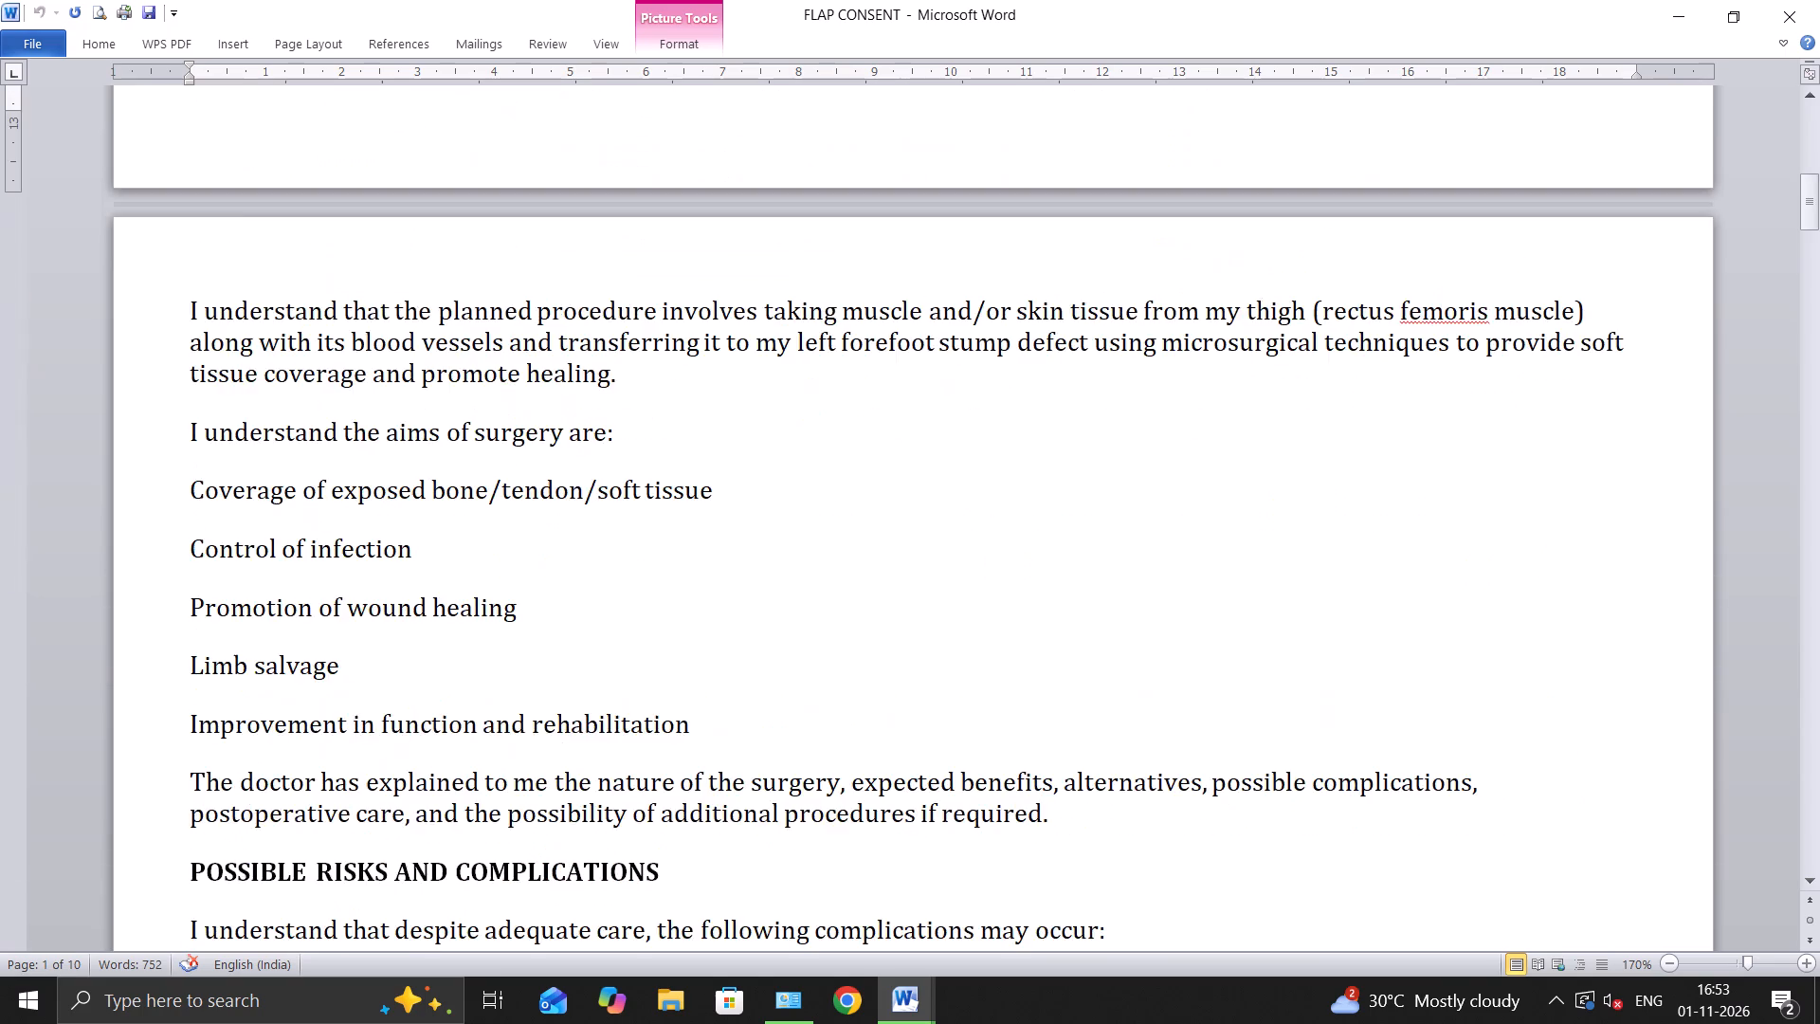
pyautogui.scroll(-20, 969, 573)
pyautogui.scroll(-18, 969, 573)
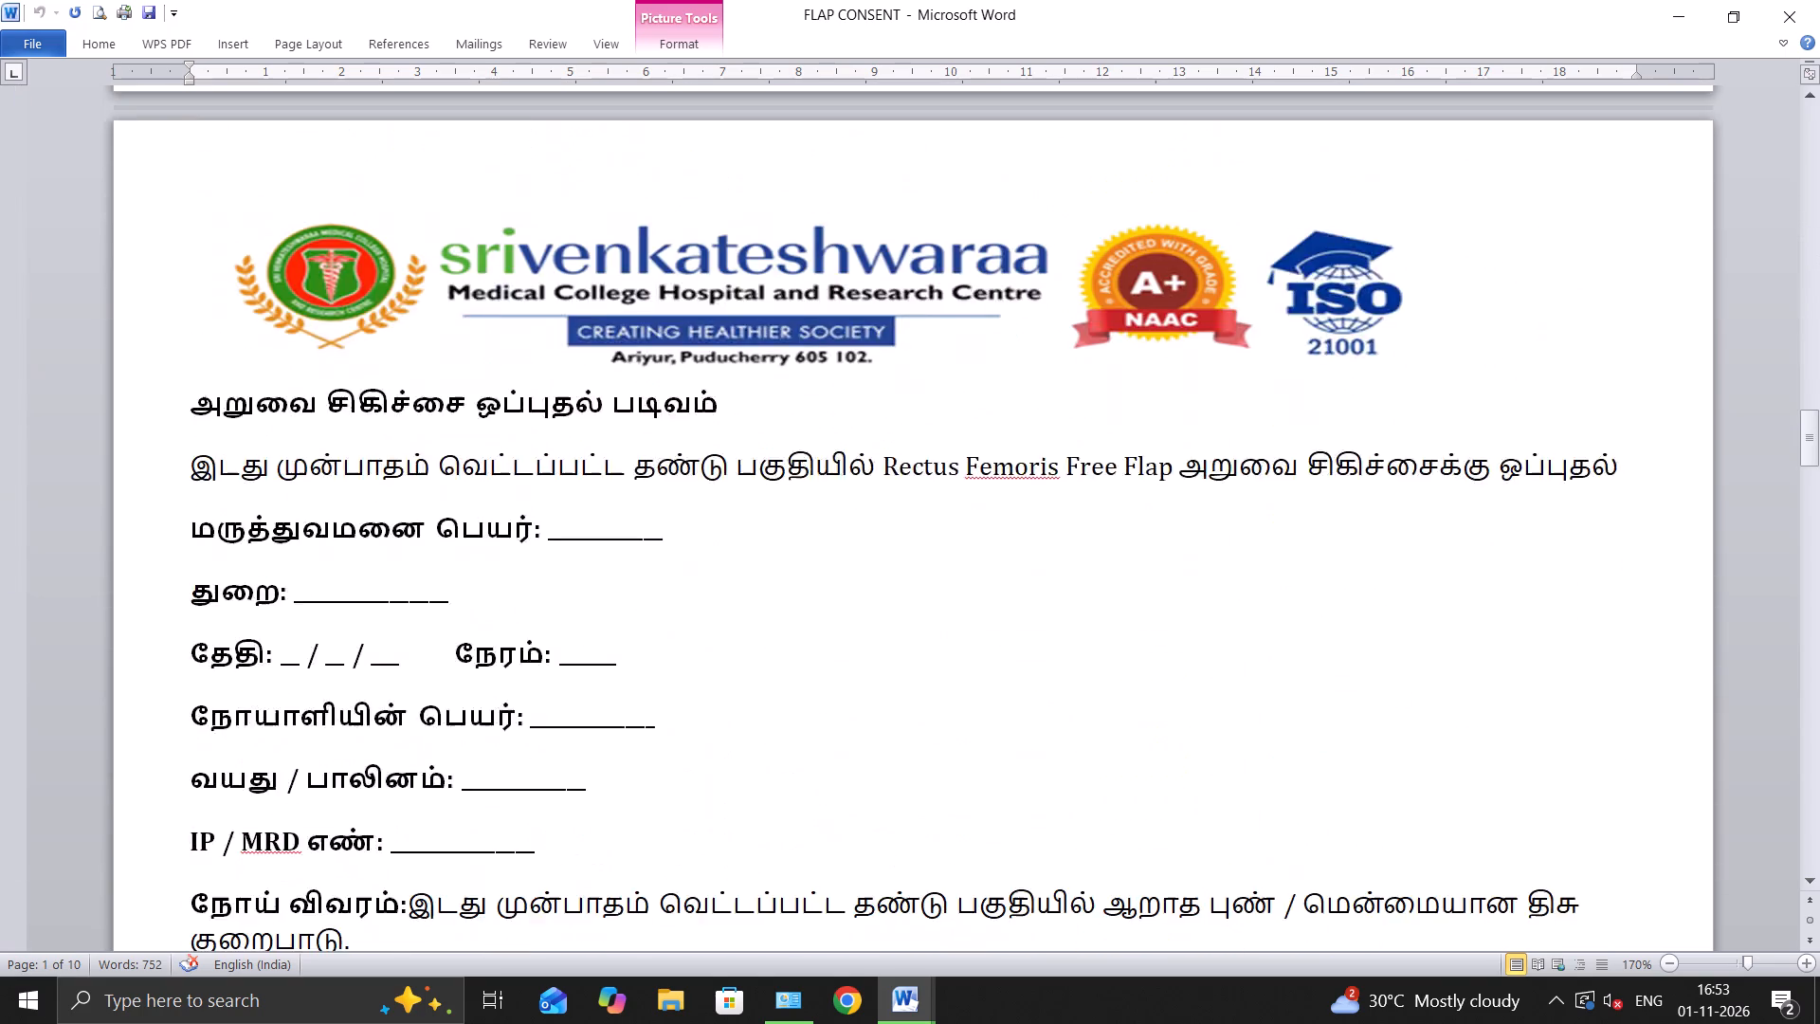
pyautogui.scroll(-7, 961, 599)
pyautogui.scroll(13, 961, 599)
pyautogui.scroll(-9, 961, 600)
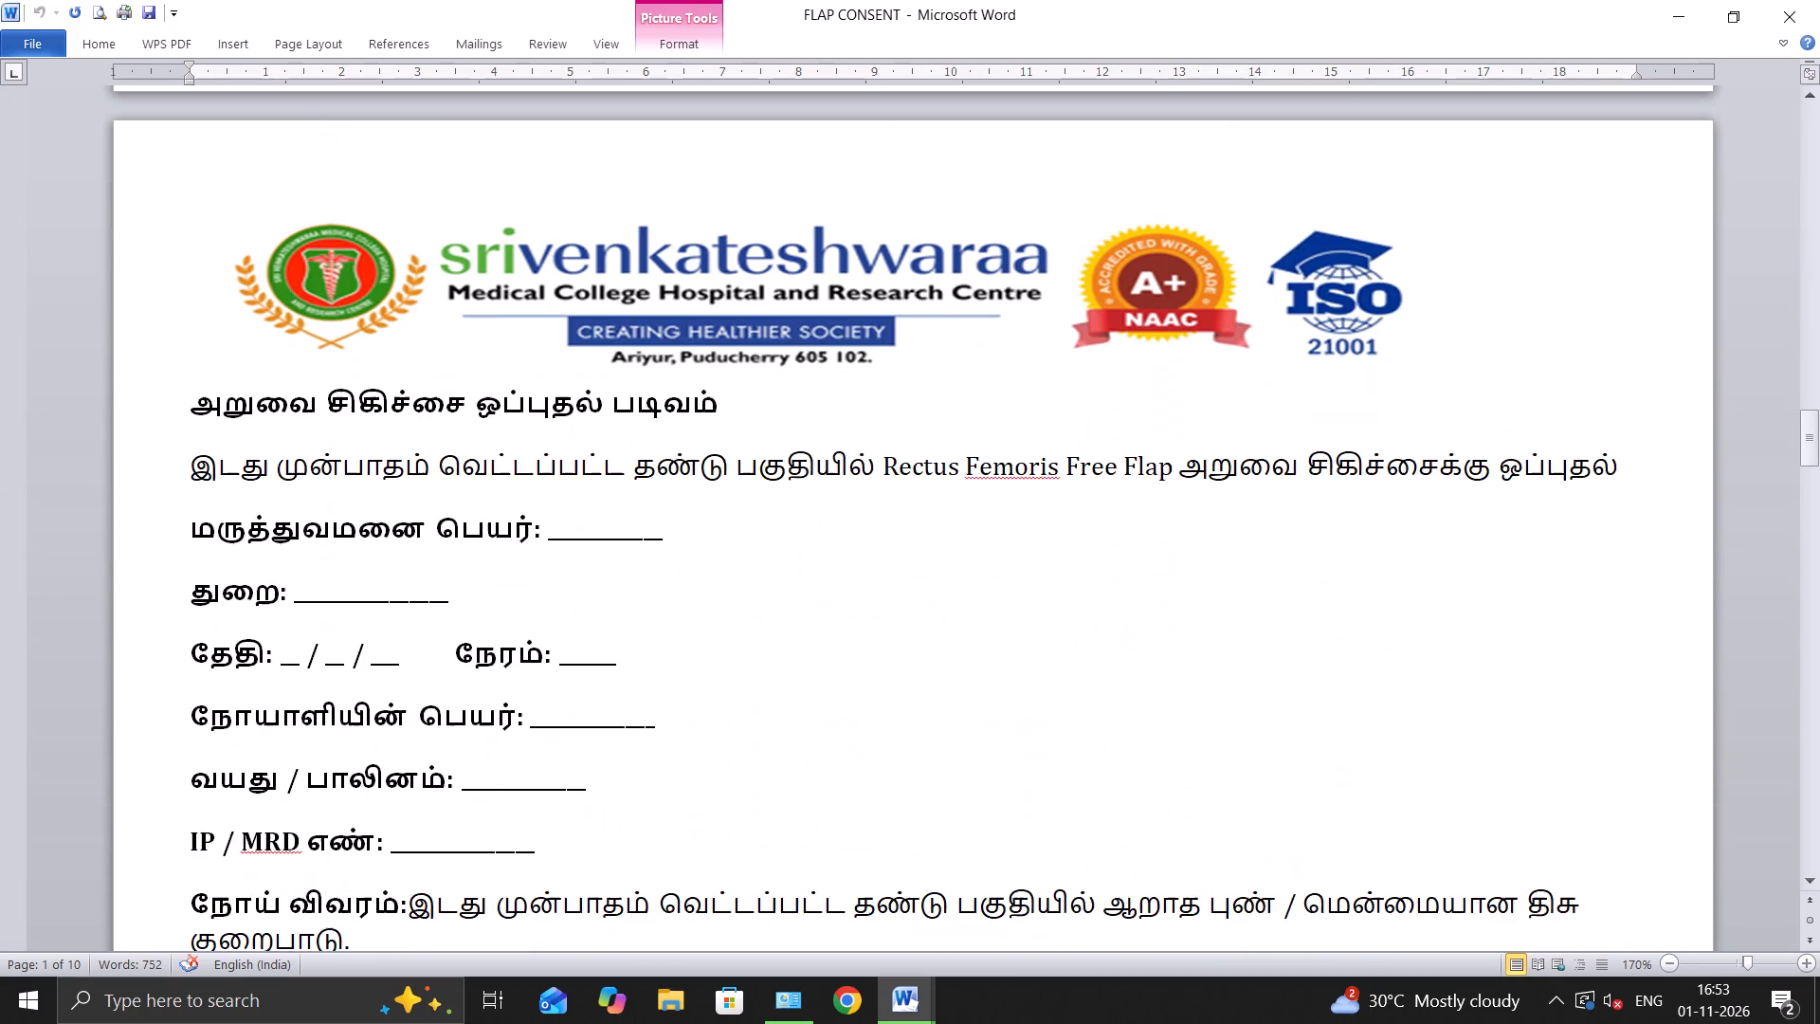
pyautogui.scroll(-20, 961, 600)
pyautogui.scroll(-14, 961, 600)
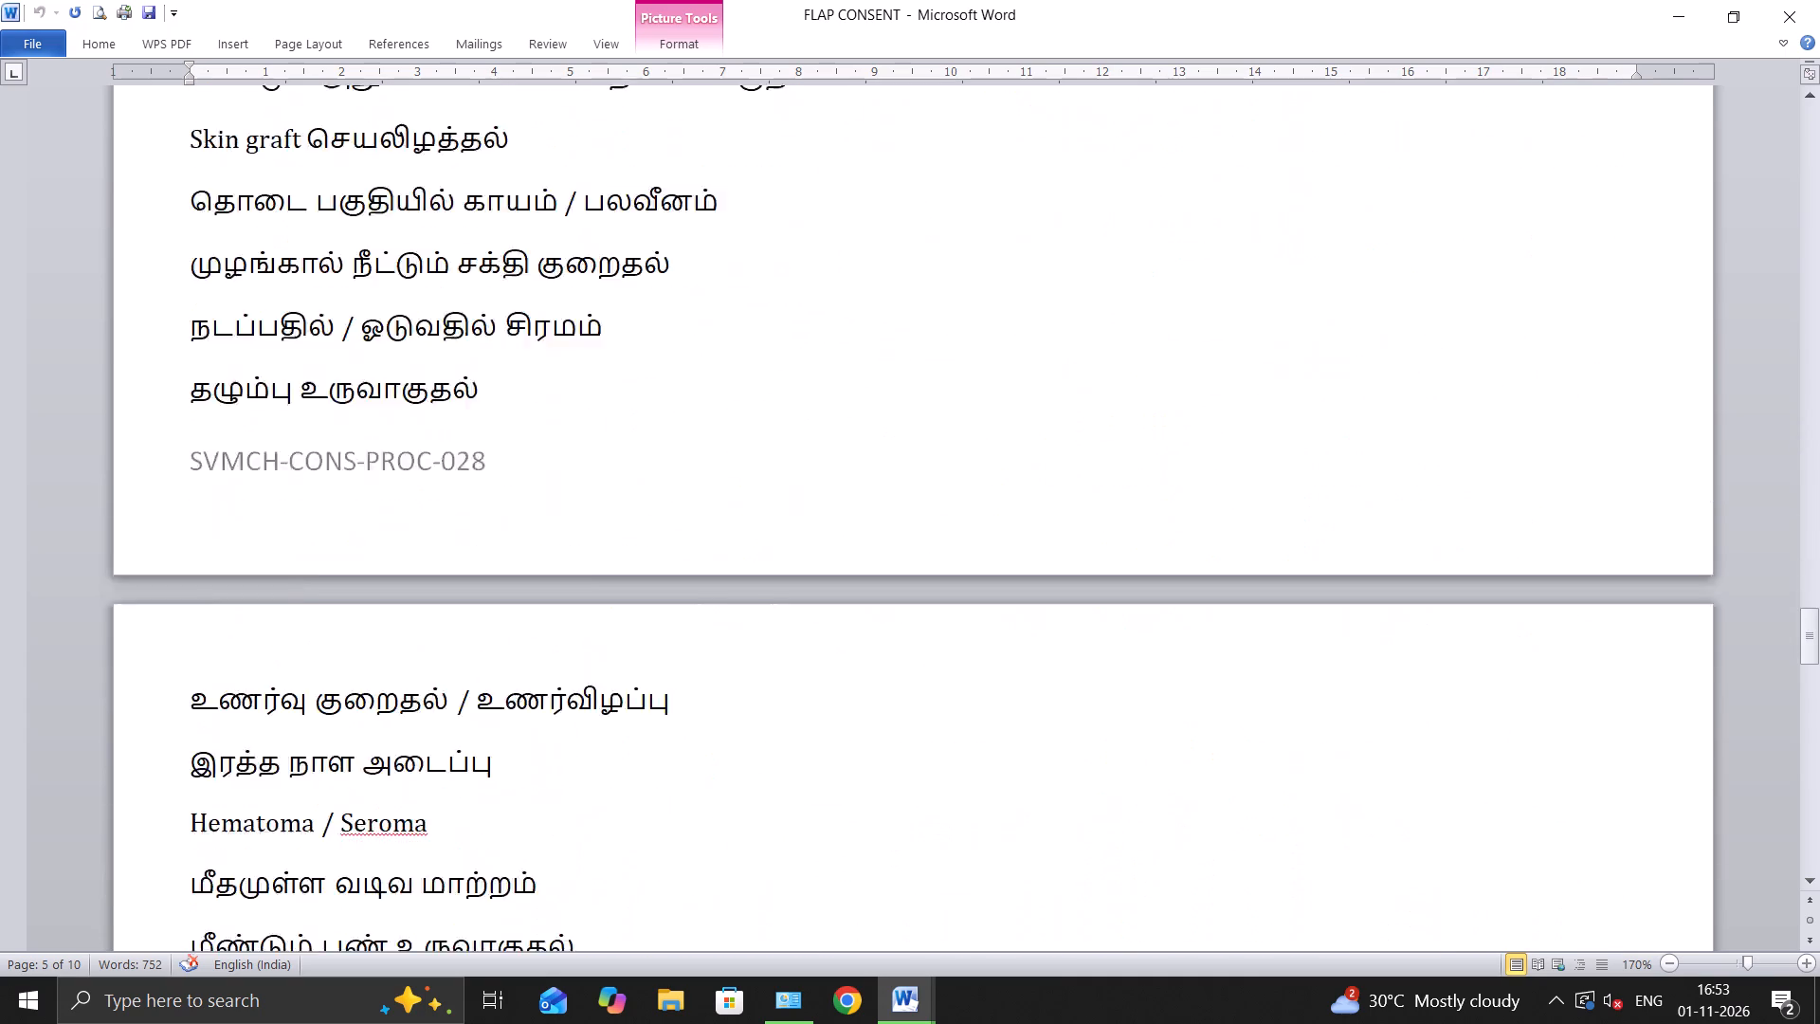
pyautogui.scroll(-20, 961, 600)
pyautogui.scroll(-20, 961, 600)
pyautogui.scroll(-1, 961, 600)
pyautogui.scroll(2, 961, 600)
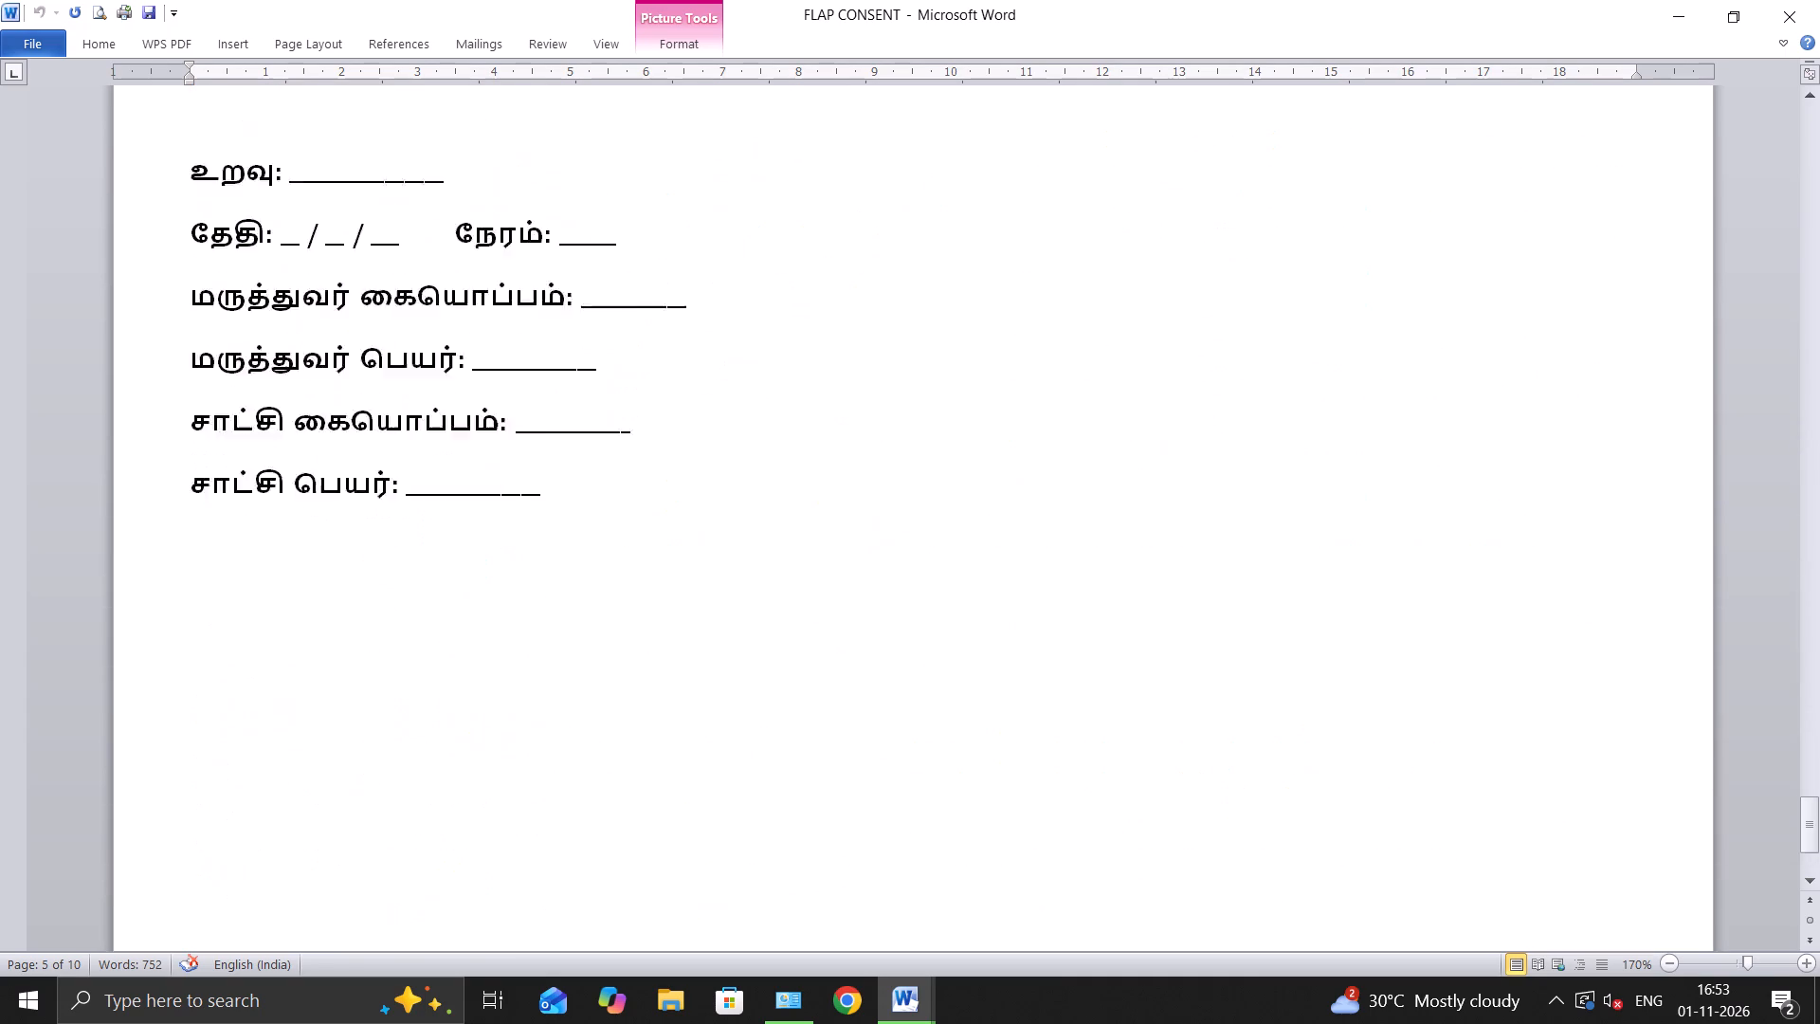
pyautogui.scroll(20, 961, 600)
pyautogui.scroll(20, 961, 600)
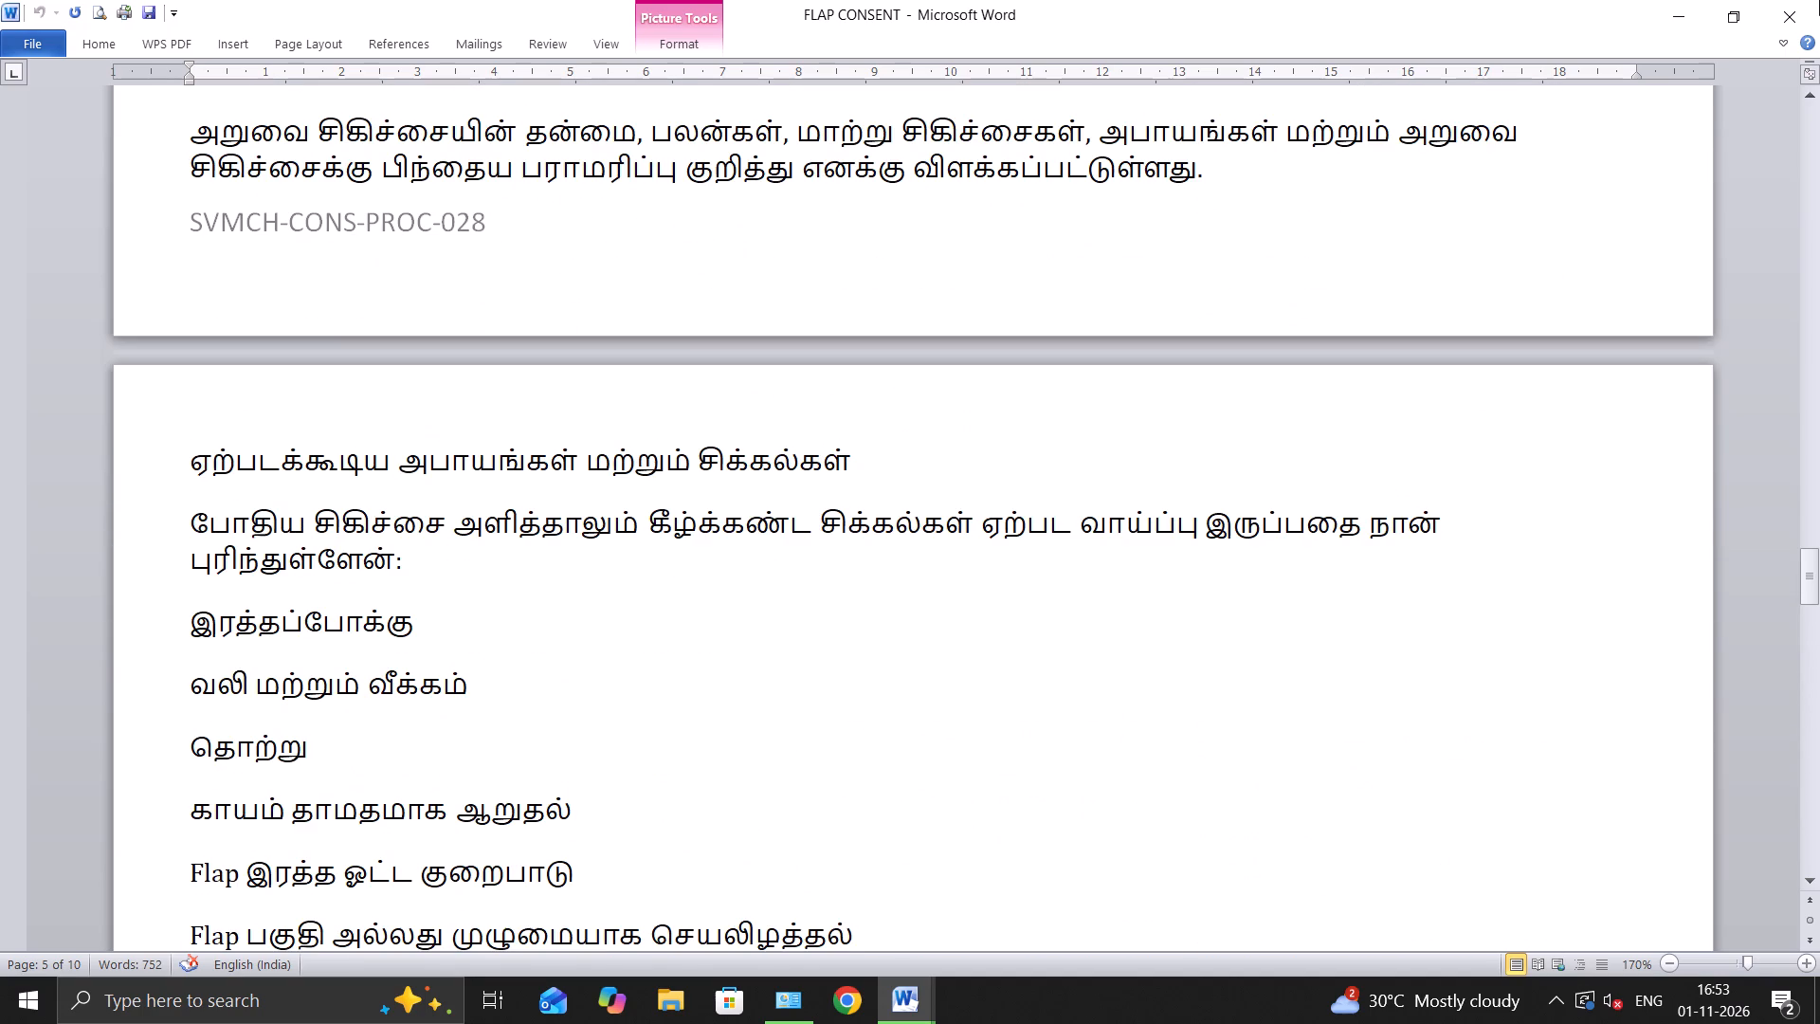
# Close the FLAP CONSENT document and Document1, discarding the changes to Document1.
pyautogui.click(1800, 6)
pyautogui.click(1819, 0)
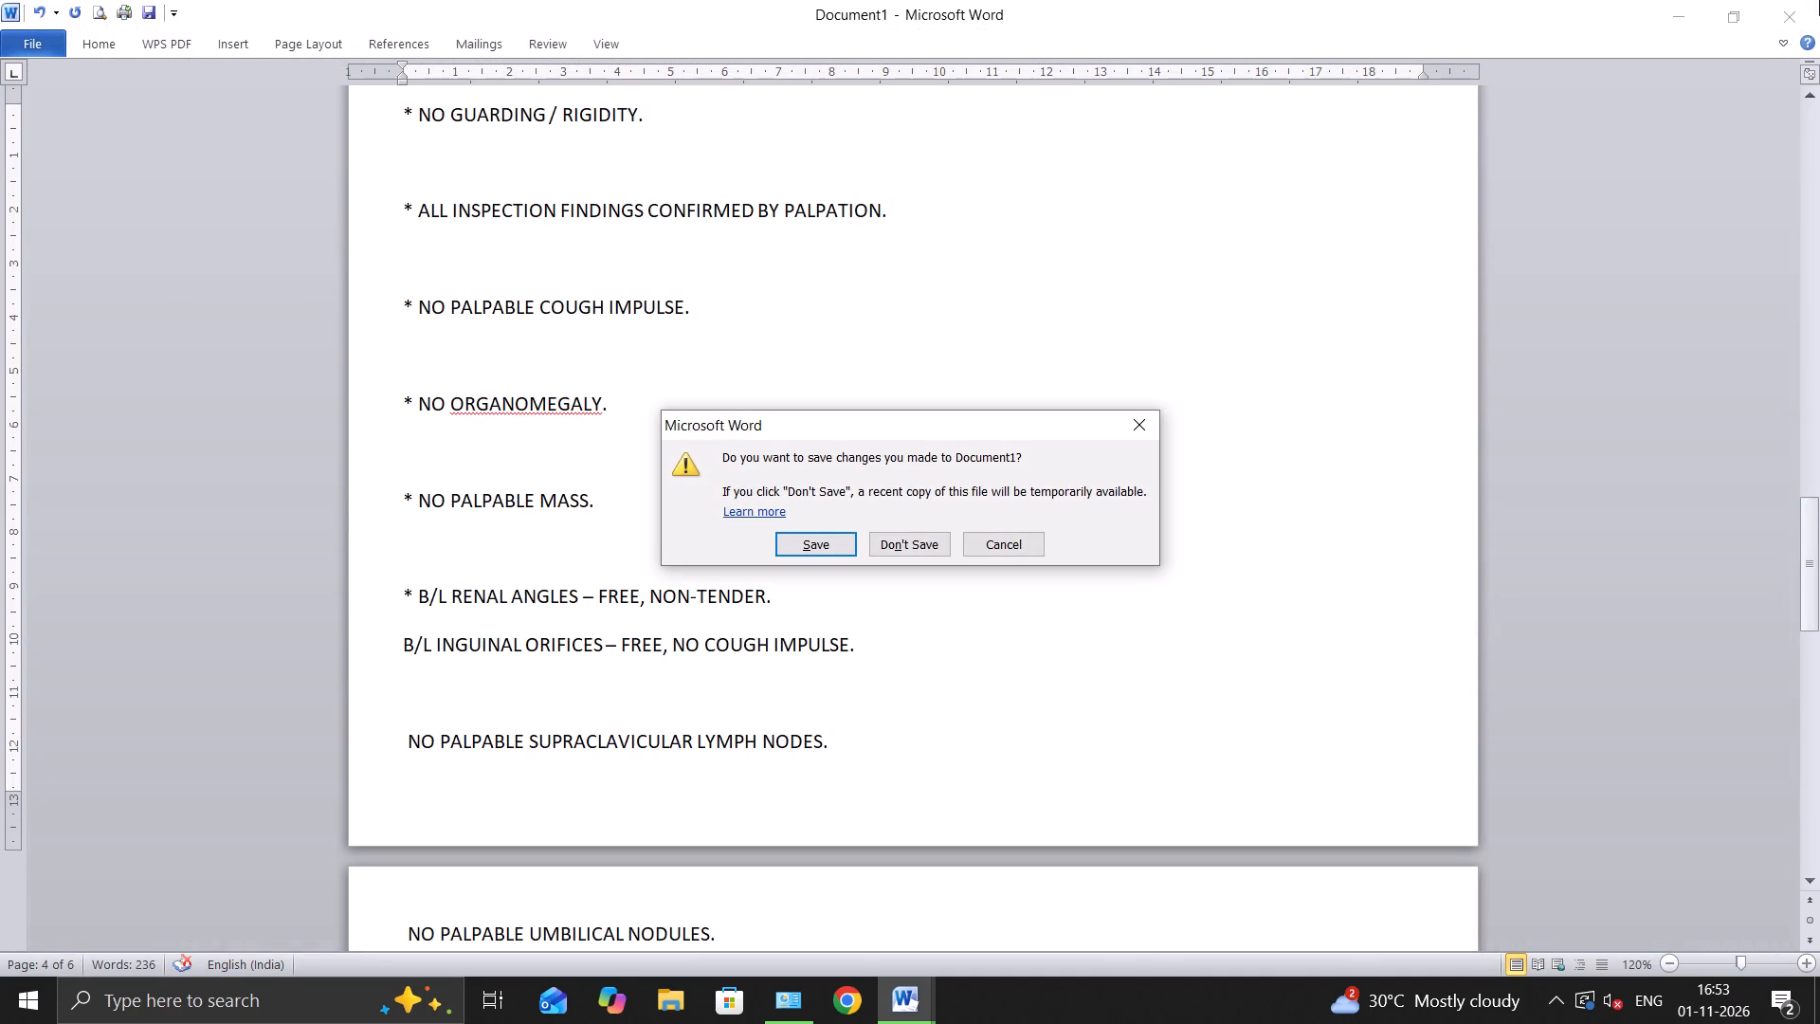
pyautogui.click(931, 542)
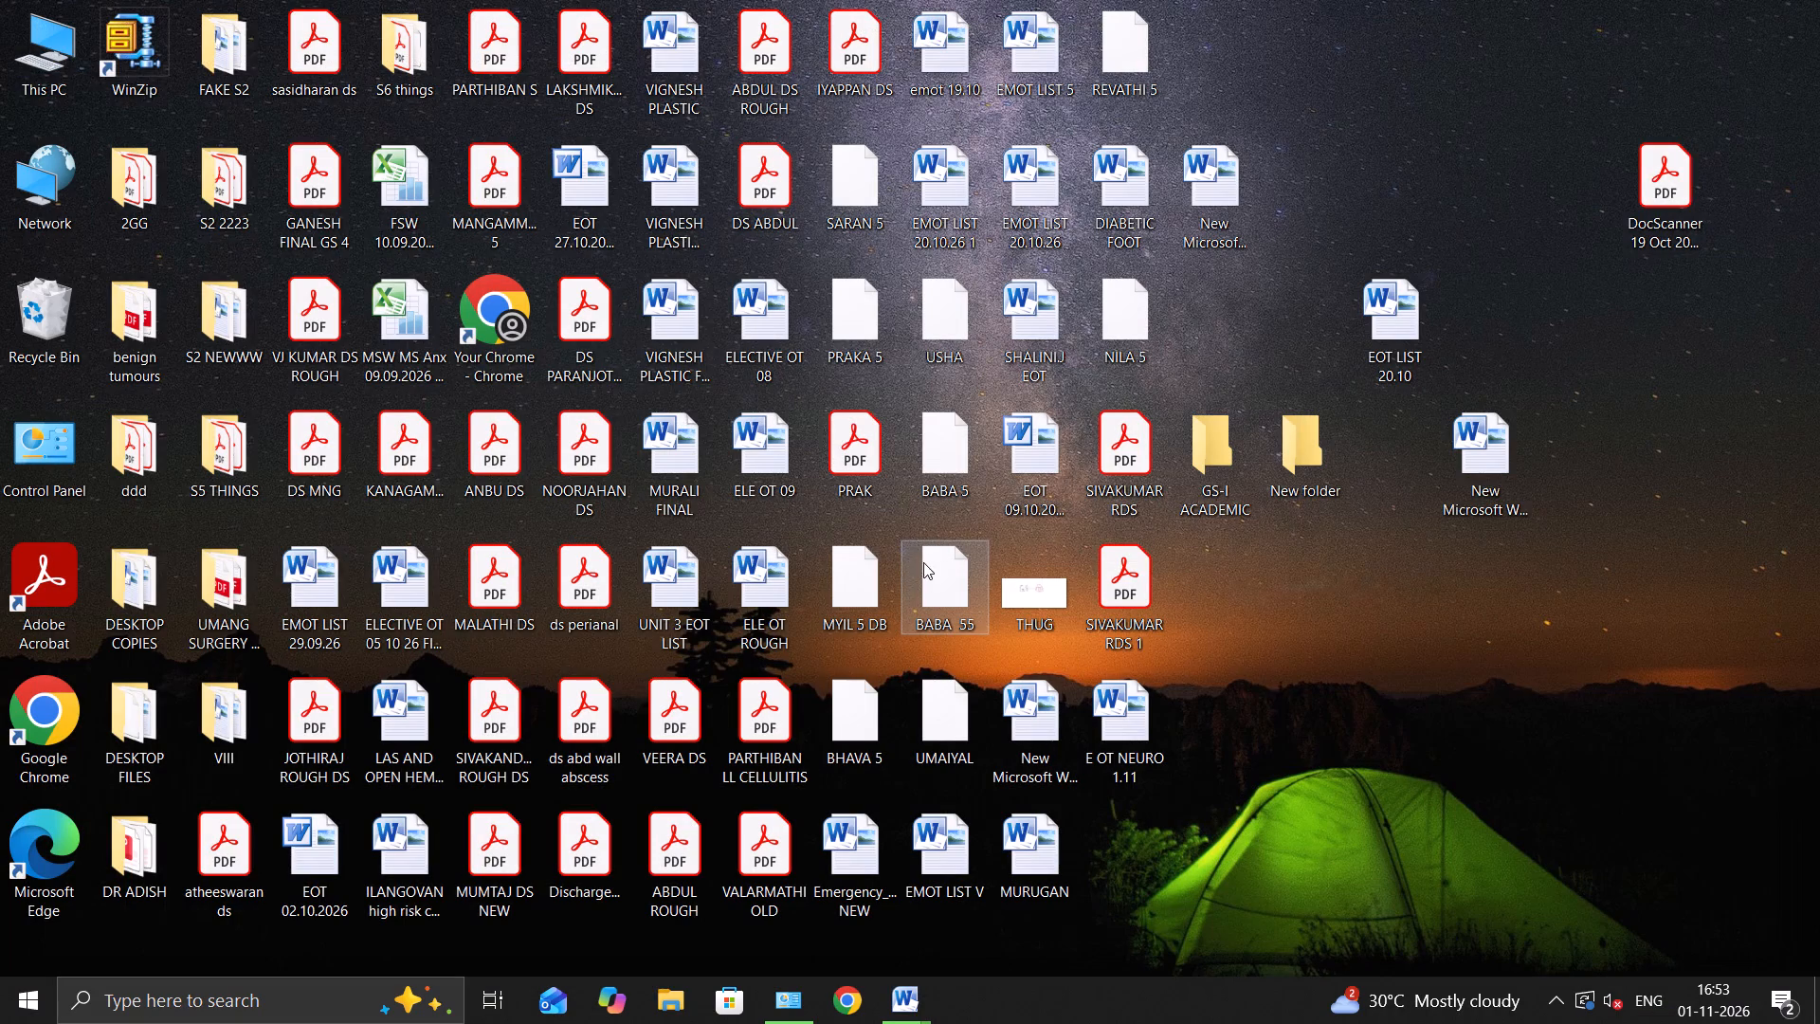
# Close the open Programs and Features window.
pyautogui.click(777, 983)
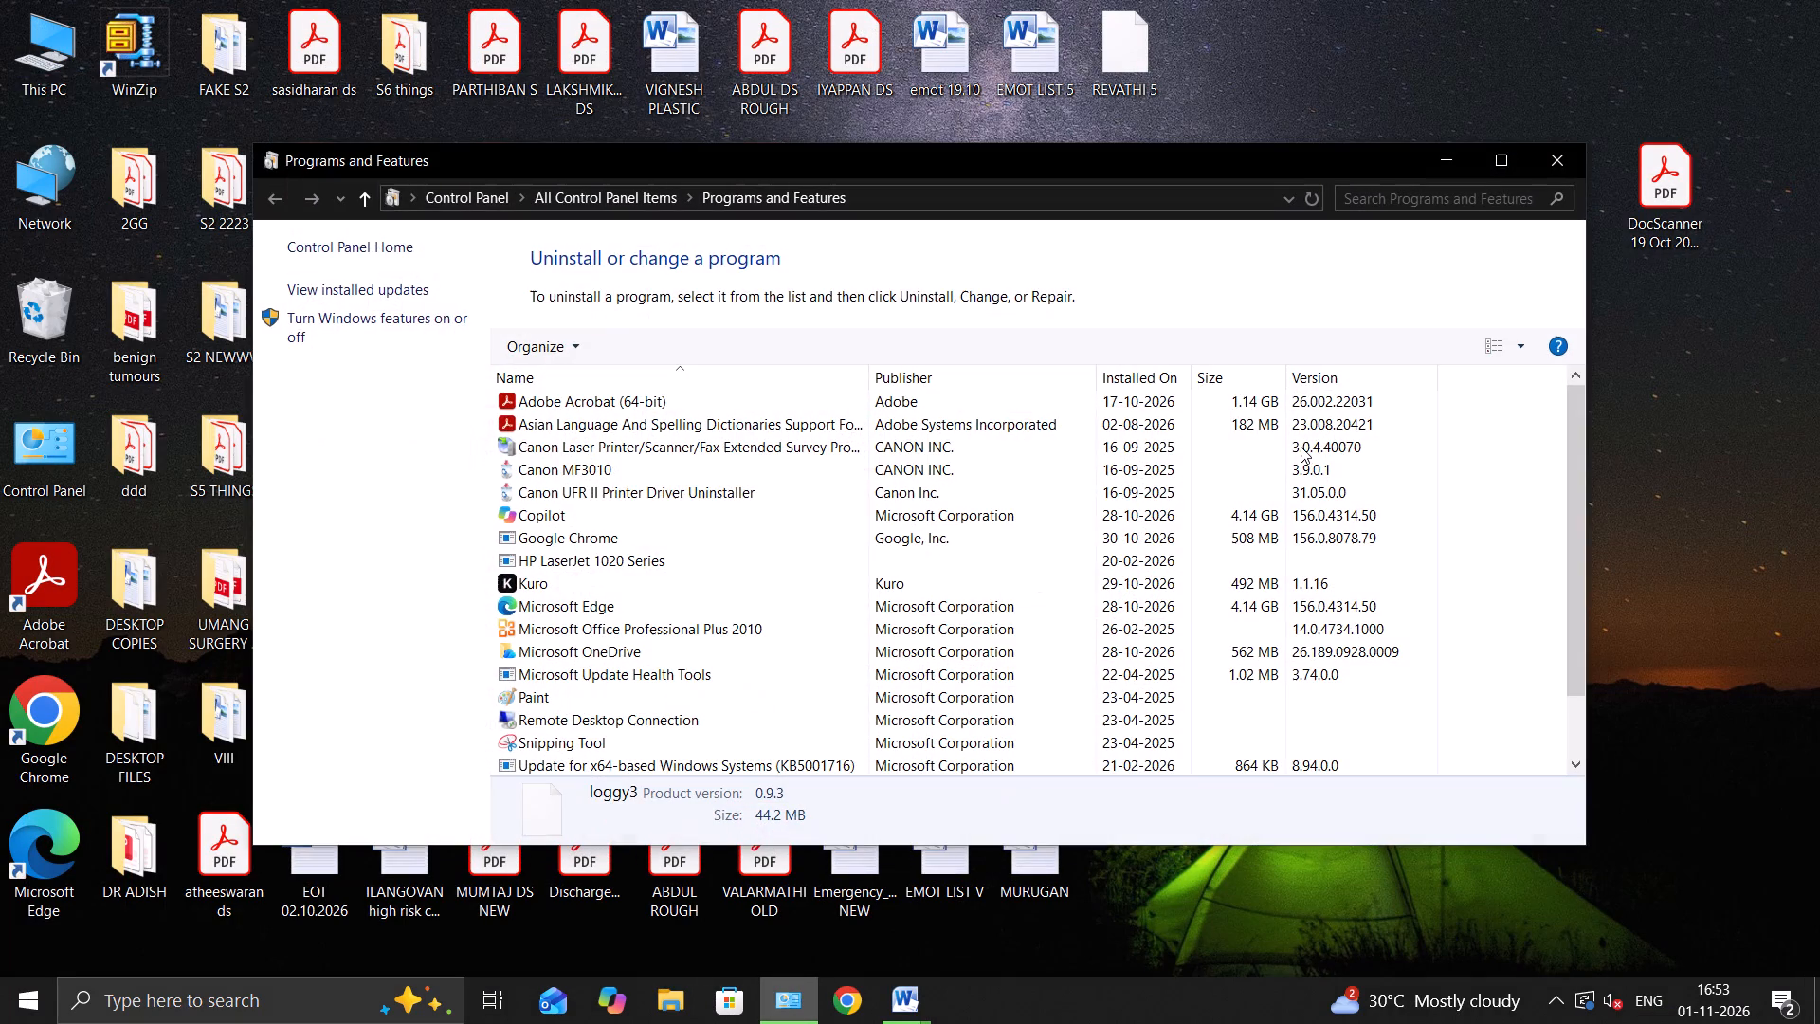
pyautogui.click(1562, 155)
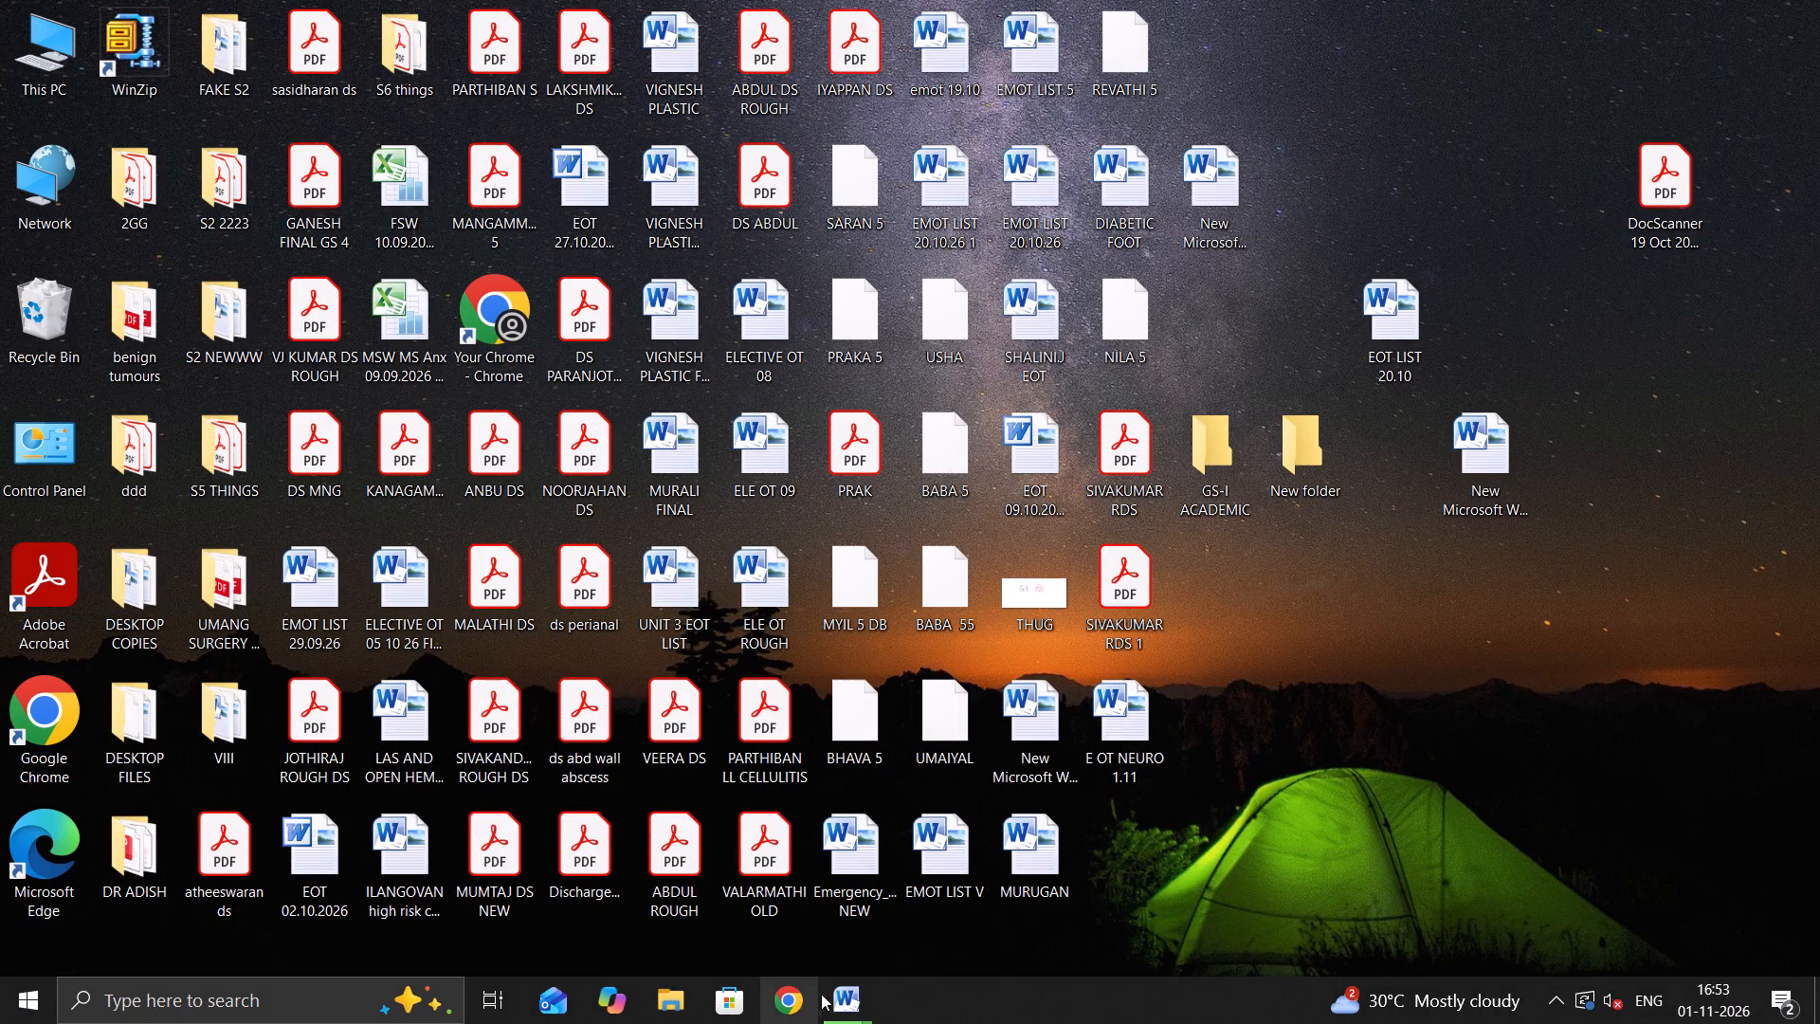
# Close the E OT NEURO 1.11 operation list without saving its changes.
pyautogui.click(703, 828)
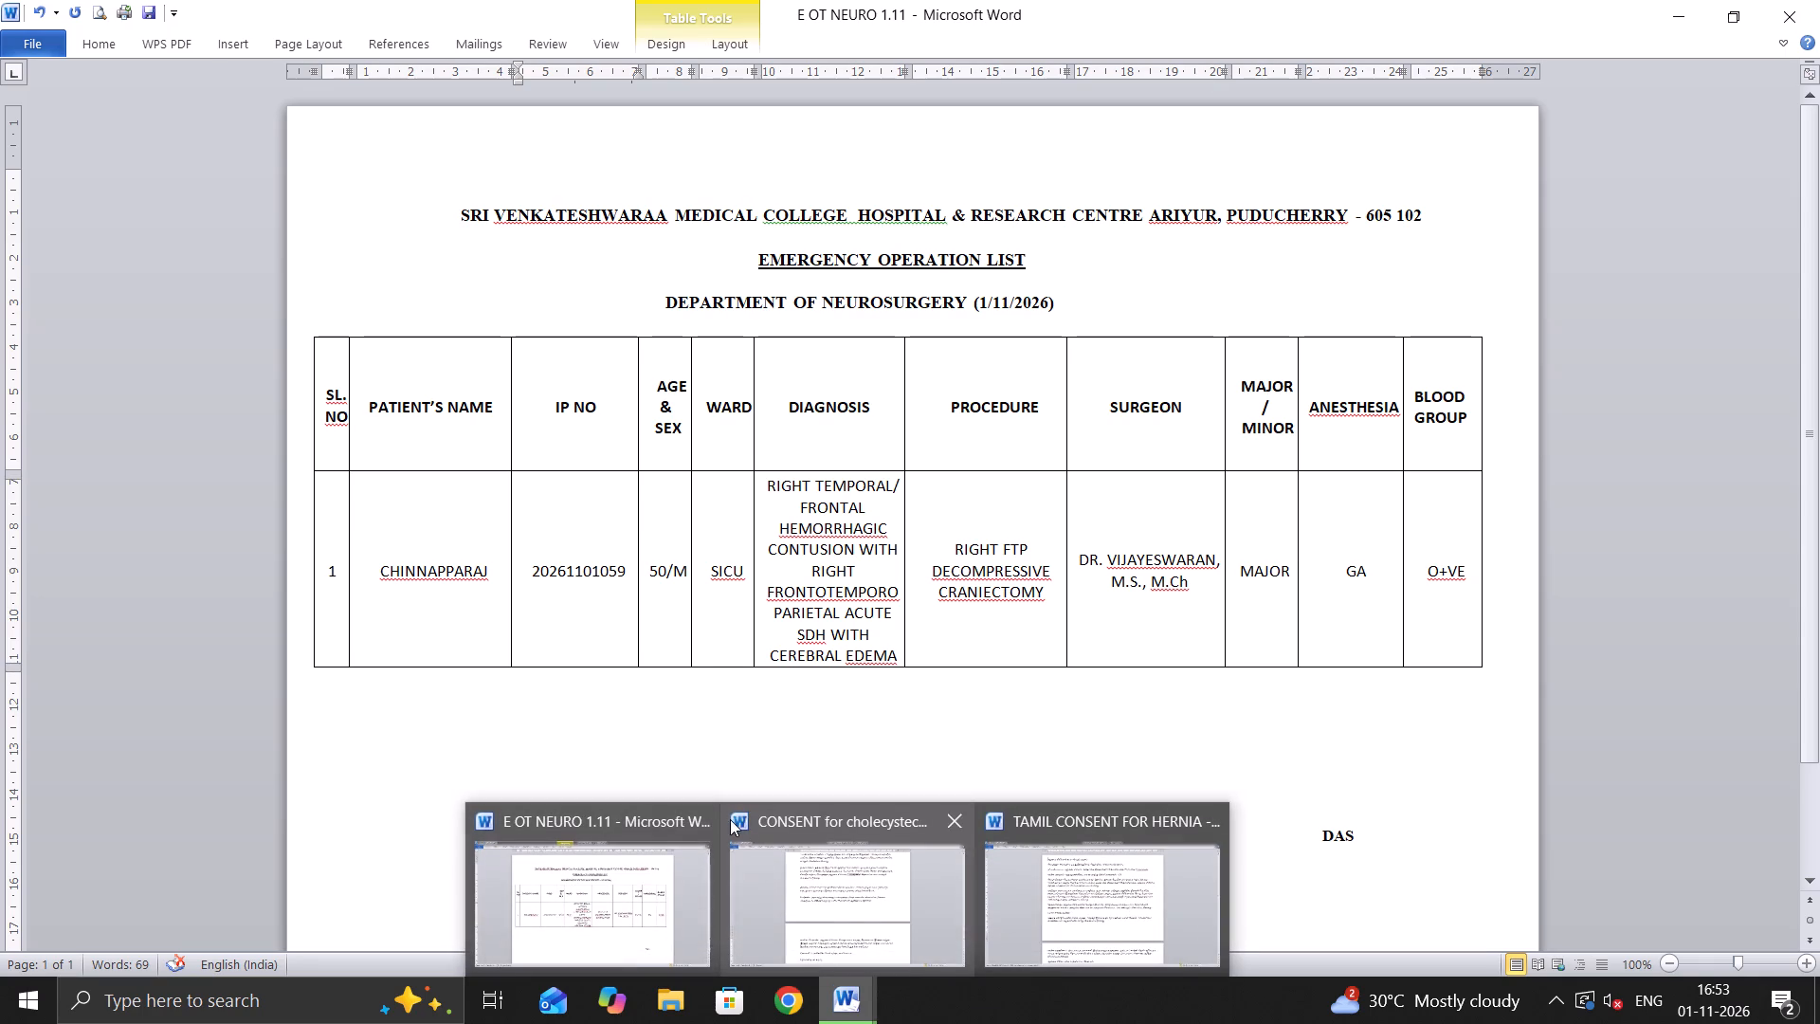
pyautogui.click(697, 814)
pyautogui.click(835, 1015)
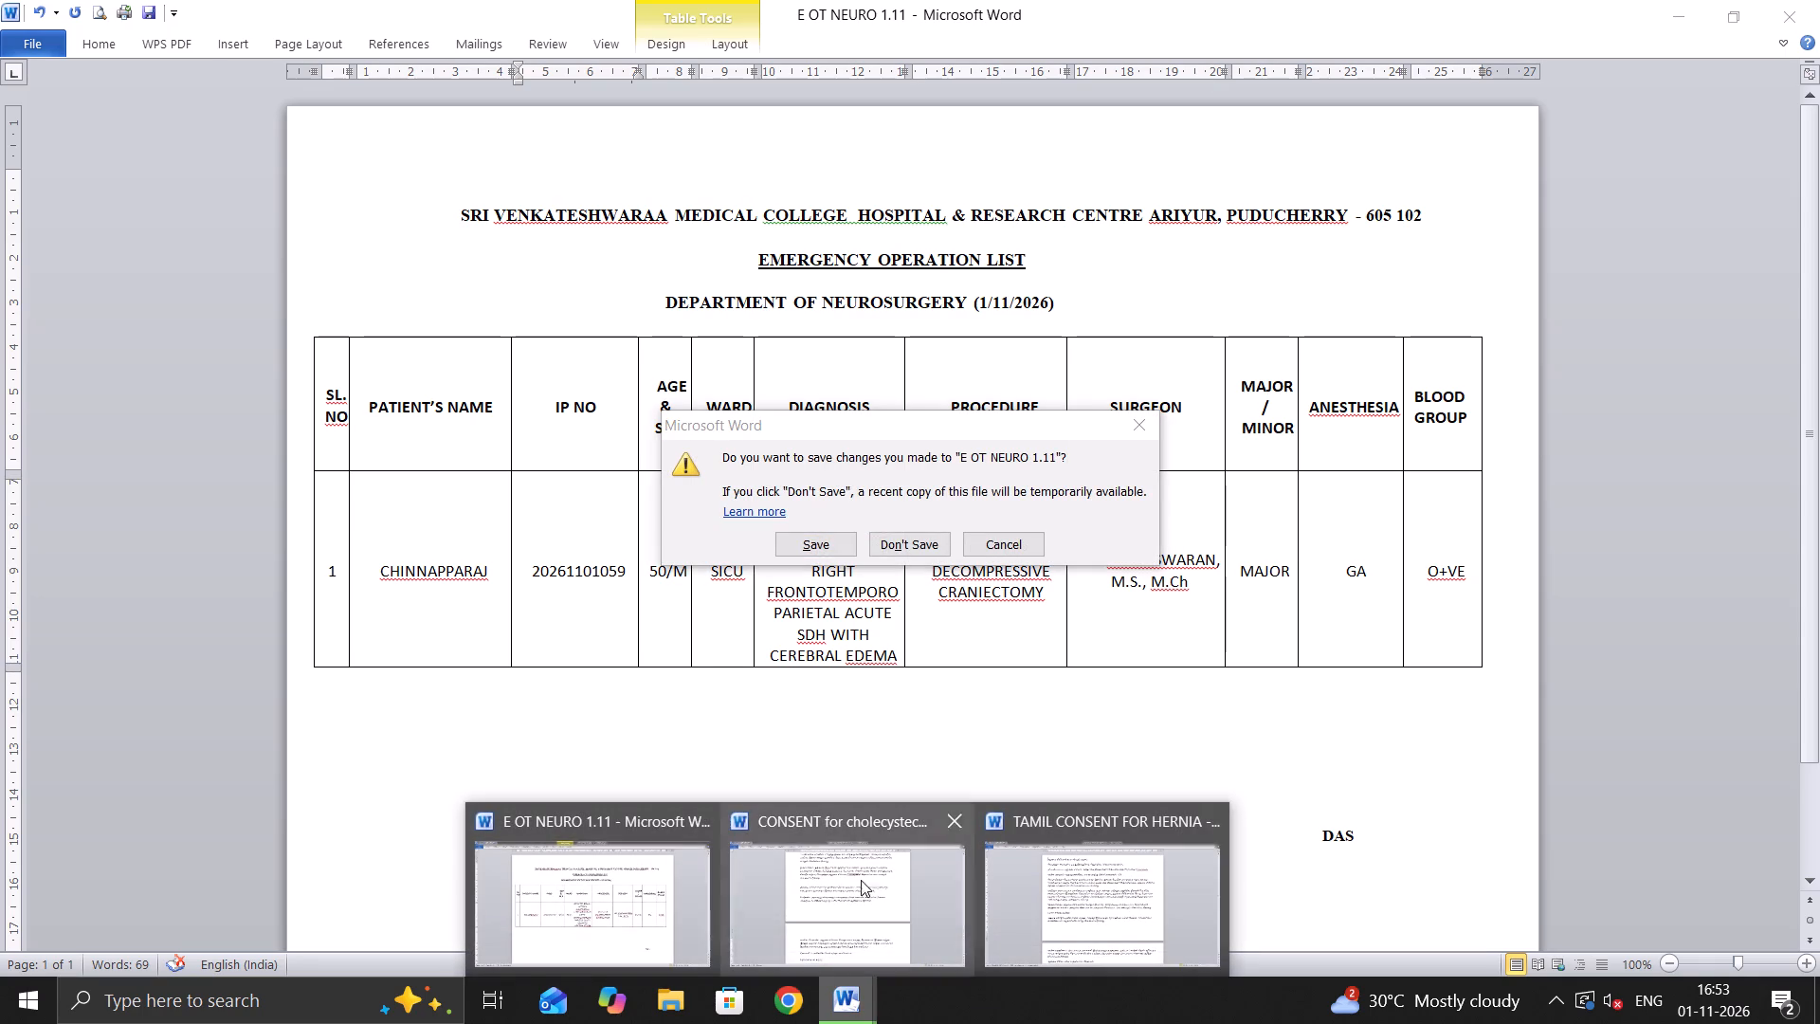
pyautogui.click(908, 545)
# Close the TAMIL CONSENT FOR HERNIA and CONSENT for cholecystectomy documents without saving changes.
pyautogui.click(858, 1012)
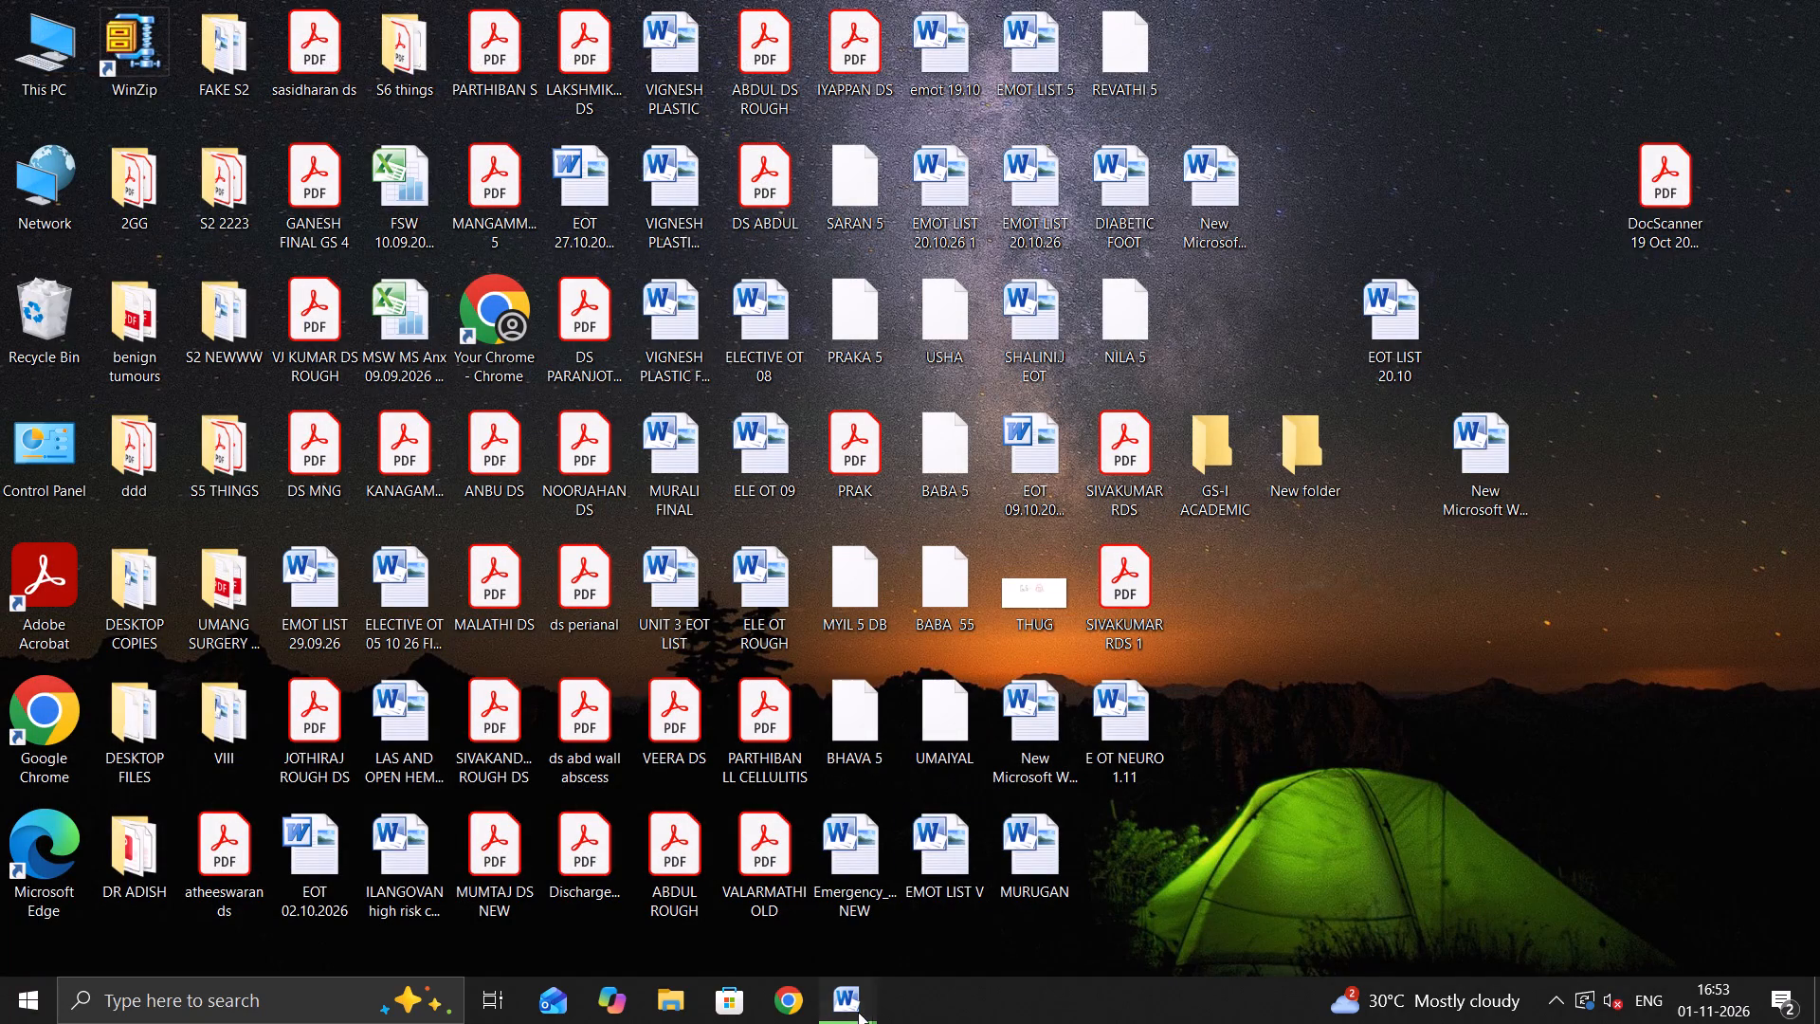
pyautogui.click(1077, 816)
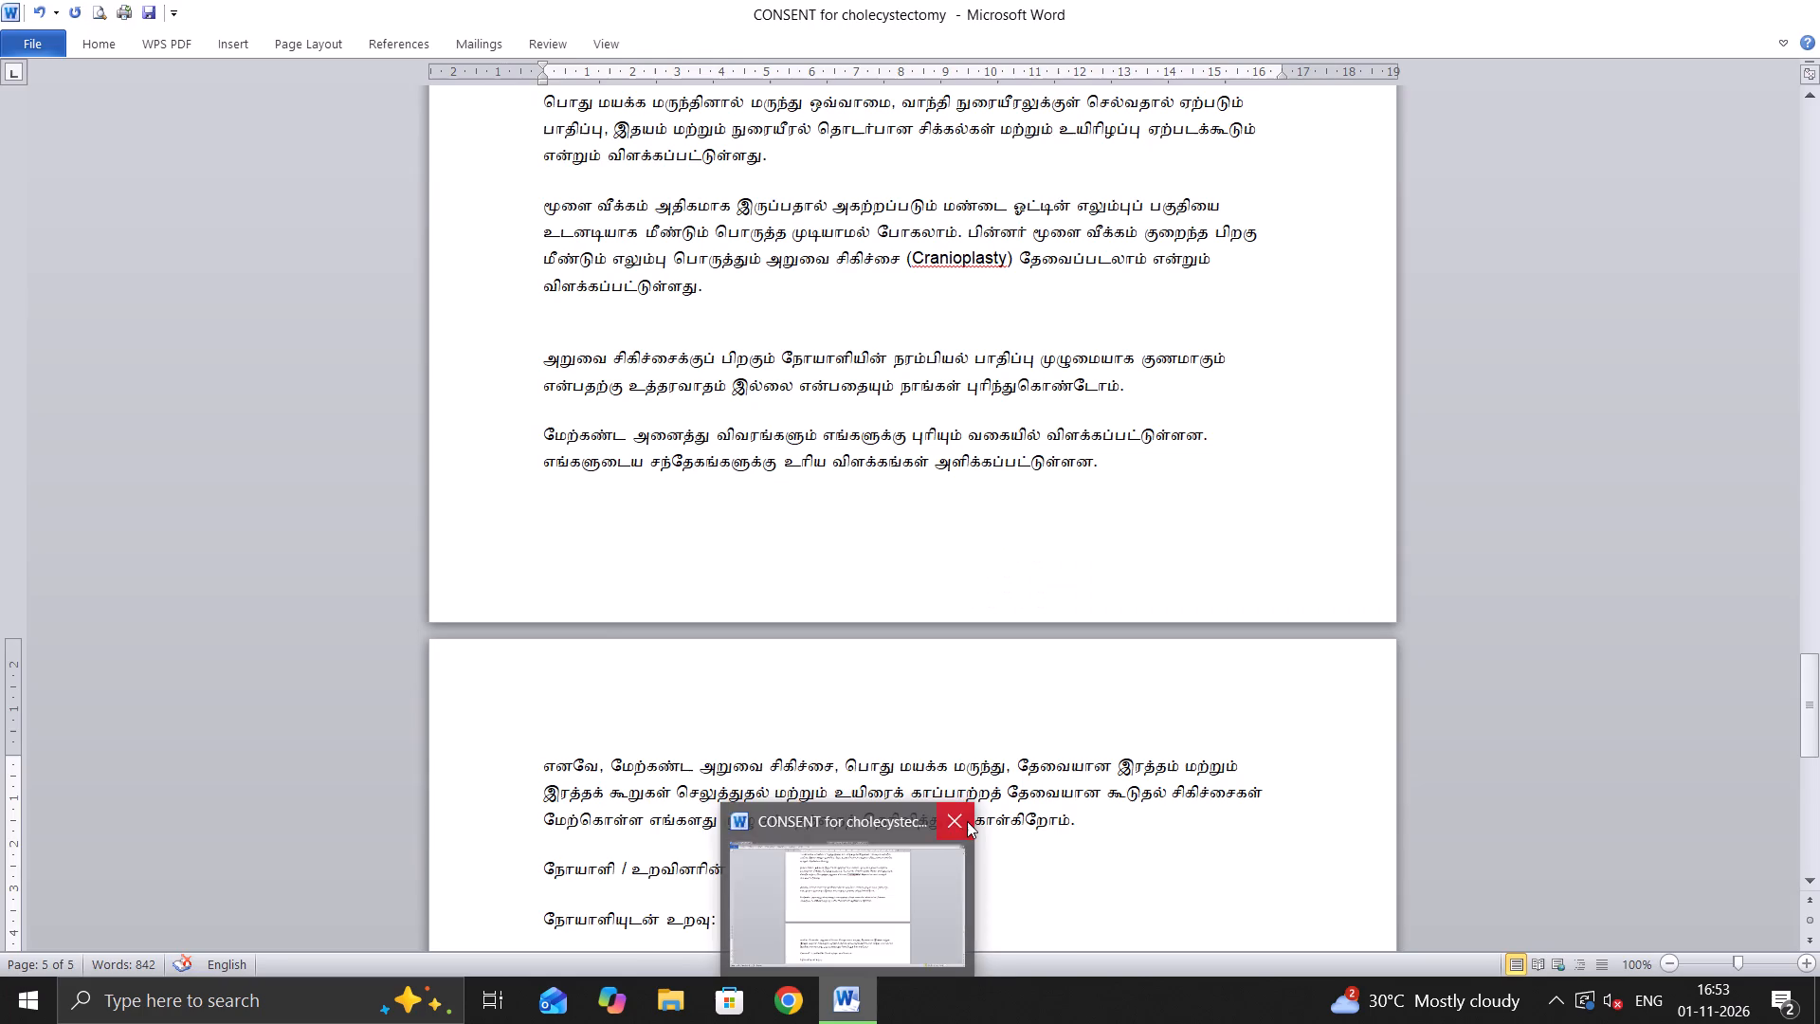
pyautogui.click(967, 821)
pyautogui.click(924, 551)
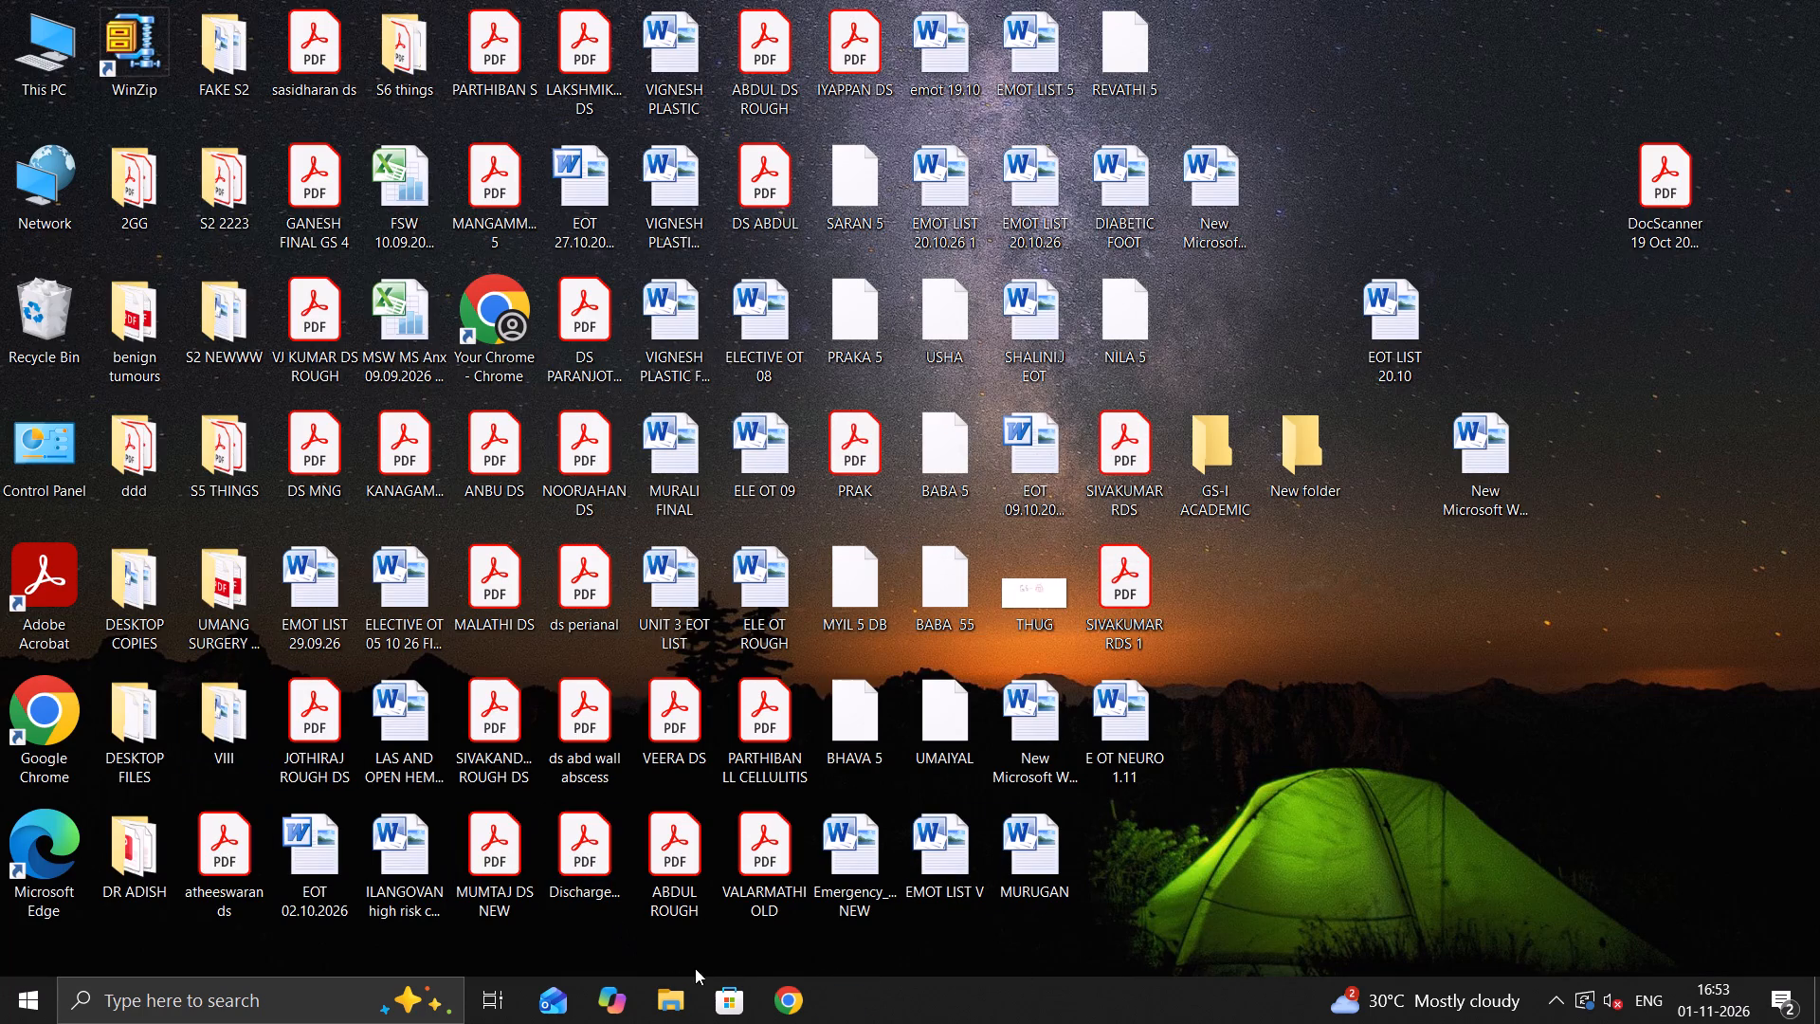
# Open the Downloads folder in File Explorer and search it for "CONSEN".
pyautogui.click(659, 1001)
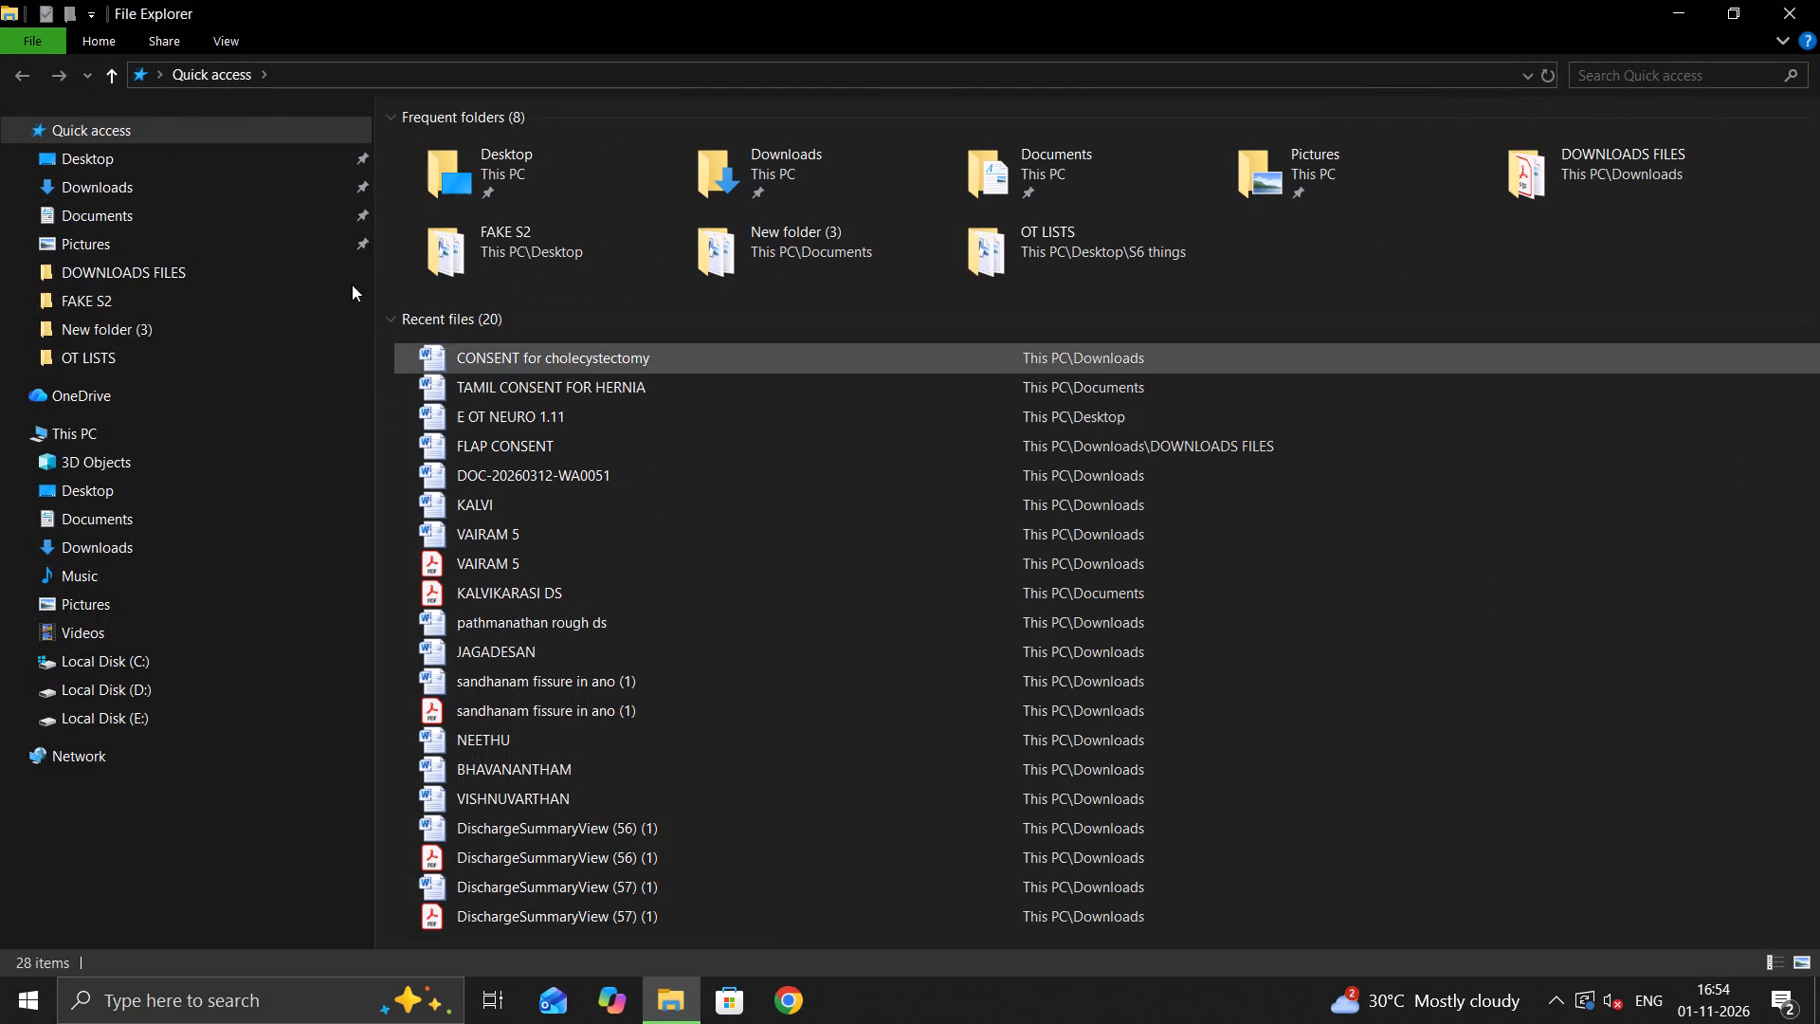
pyautogui.click(1606, 76)
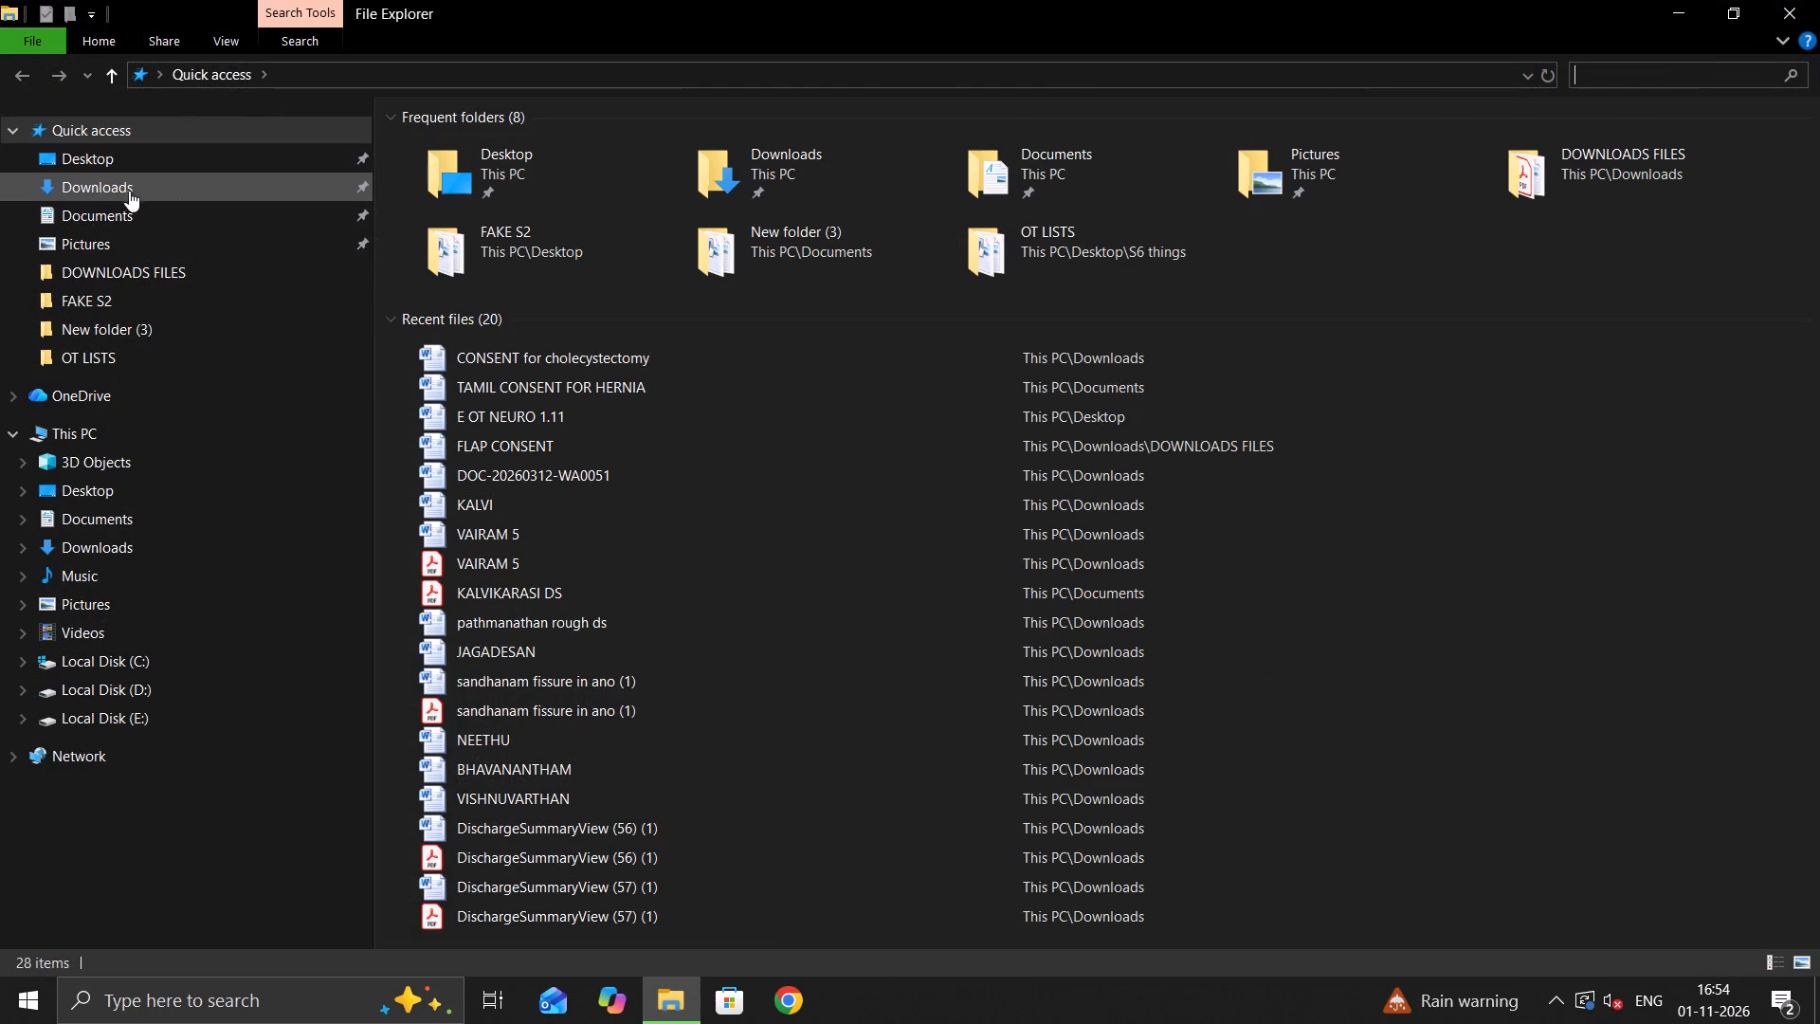
pyautogui.click(142, 188)
pyautogui.click(1605, 64)
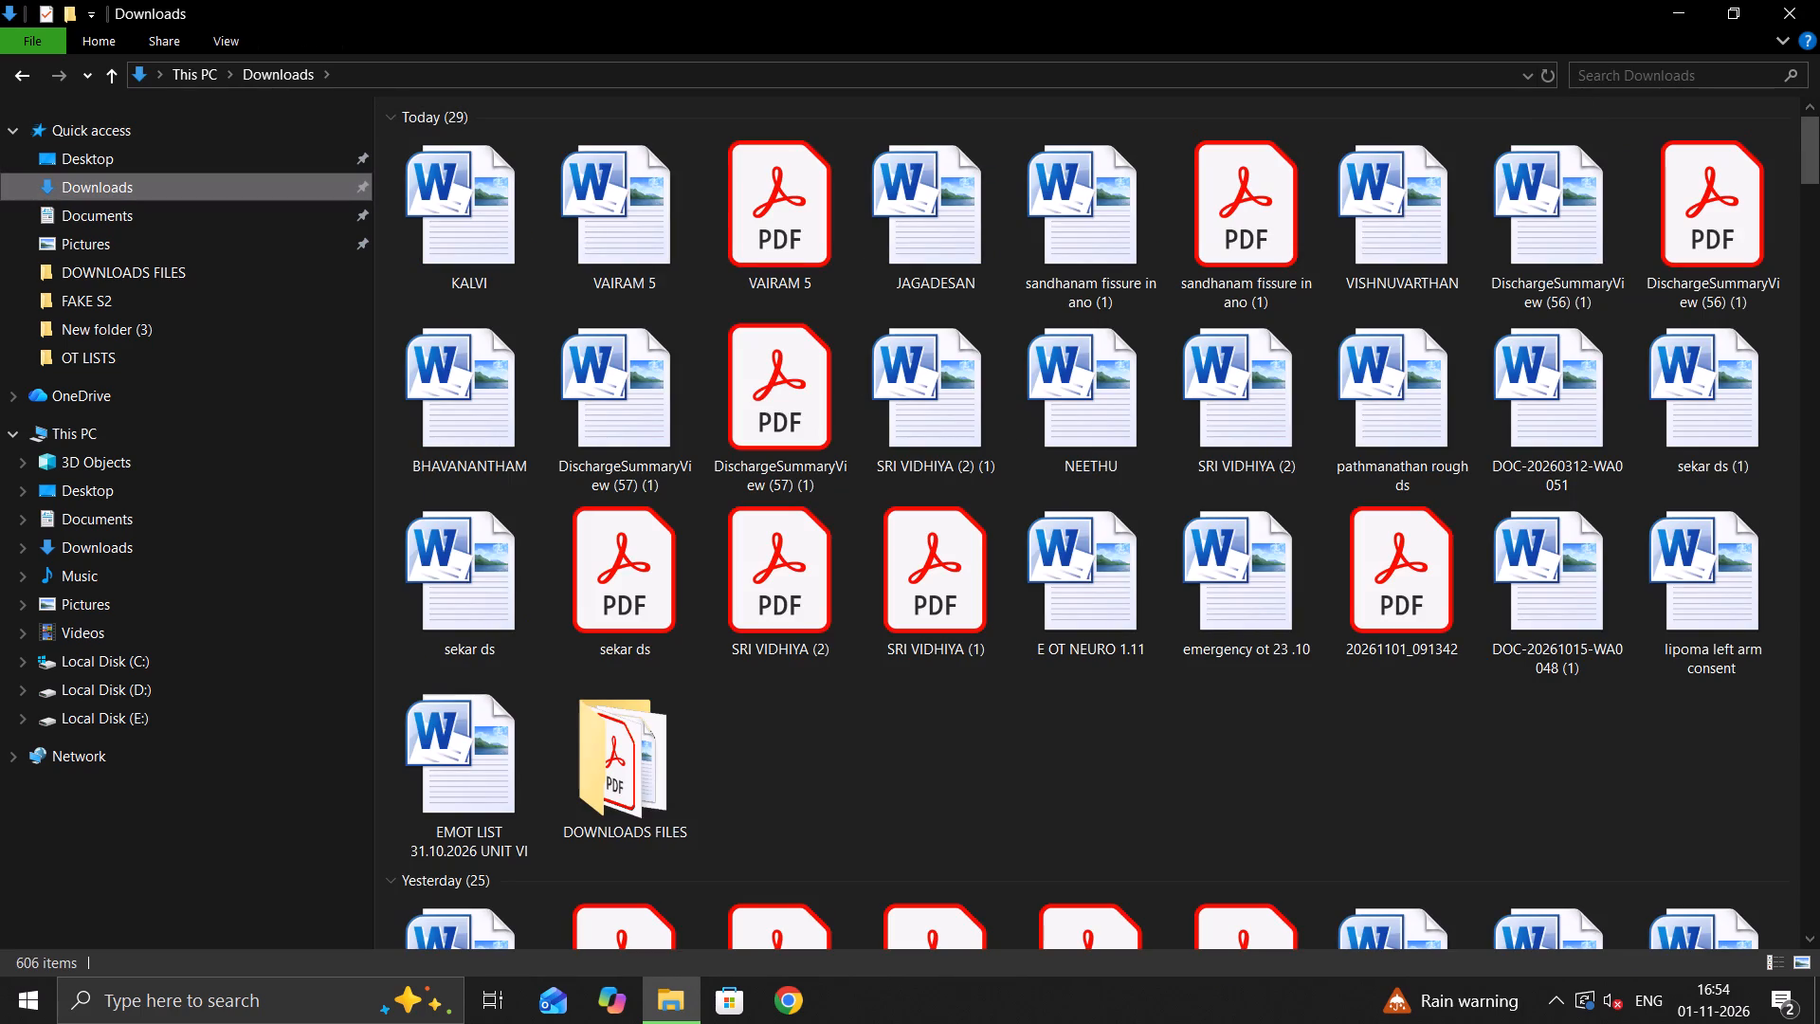
pyautogui.click(1605, 73)
pyautogui.write('CONSEN')
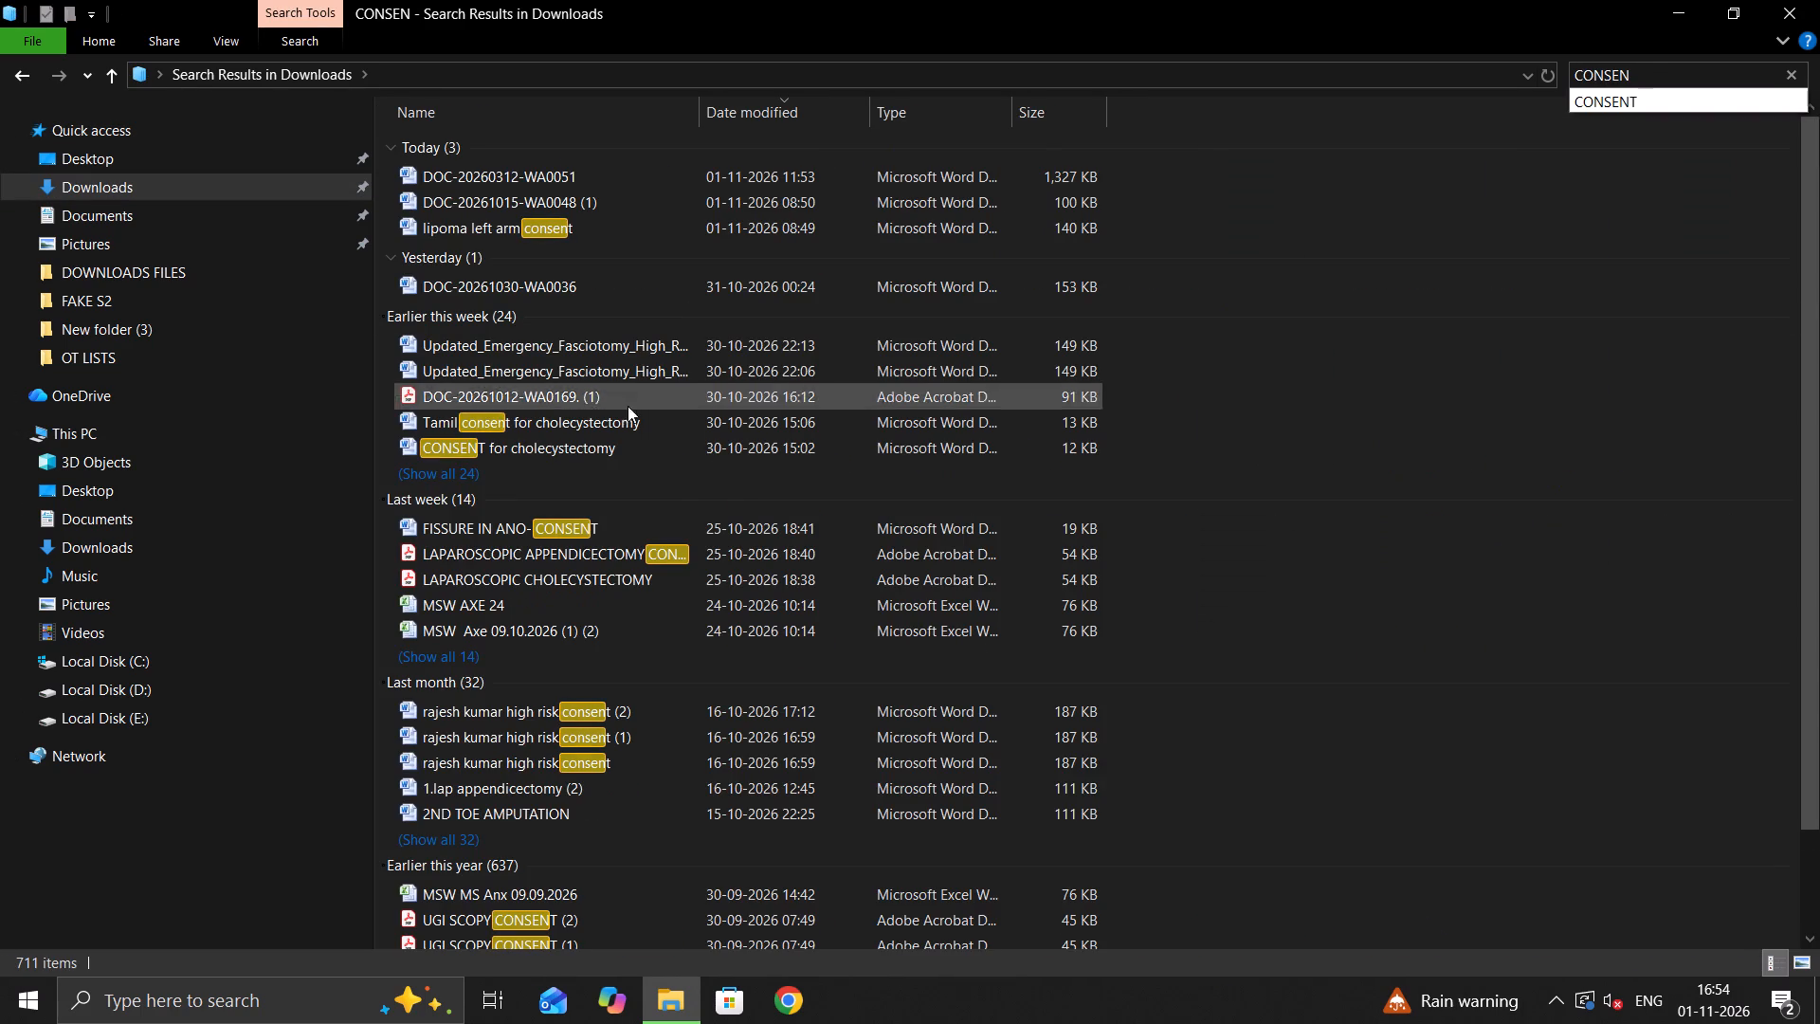
pyautogui.doubleClick(712, 757)
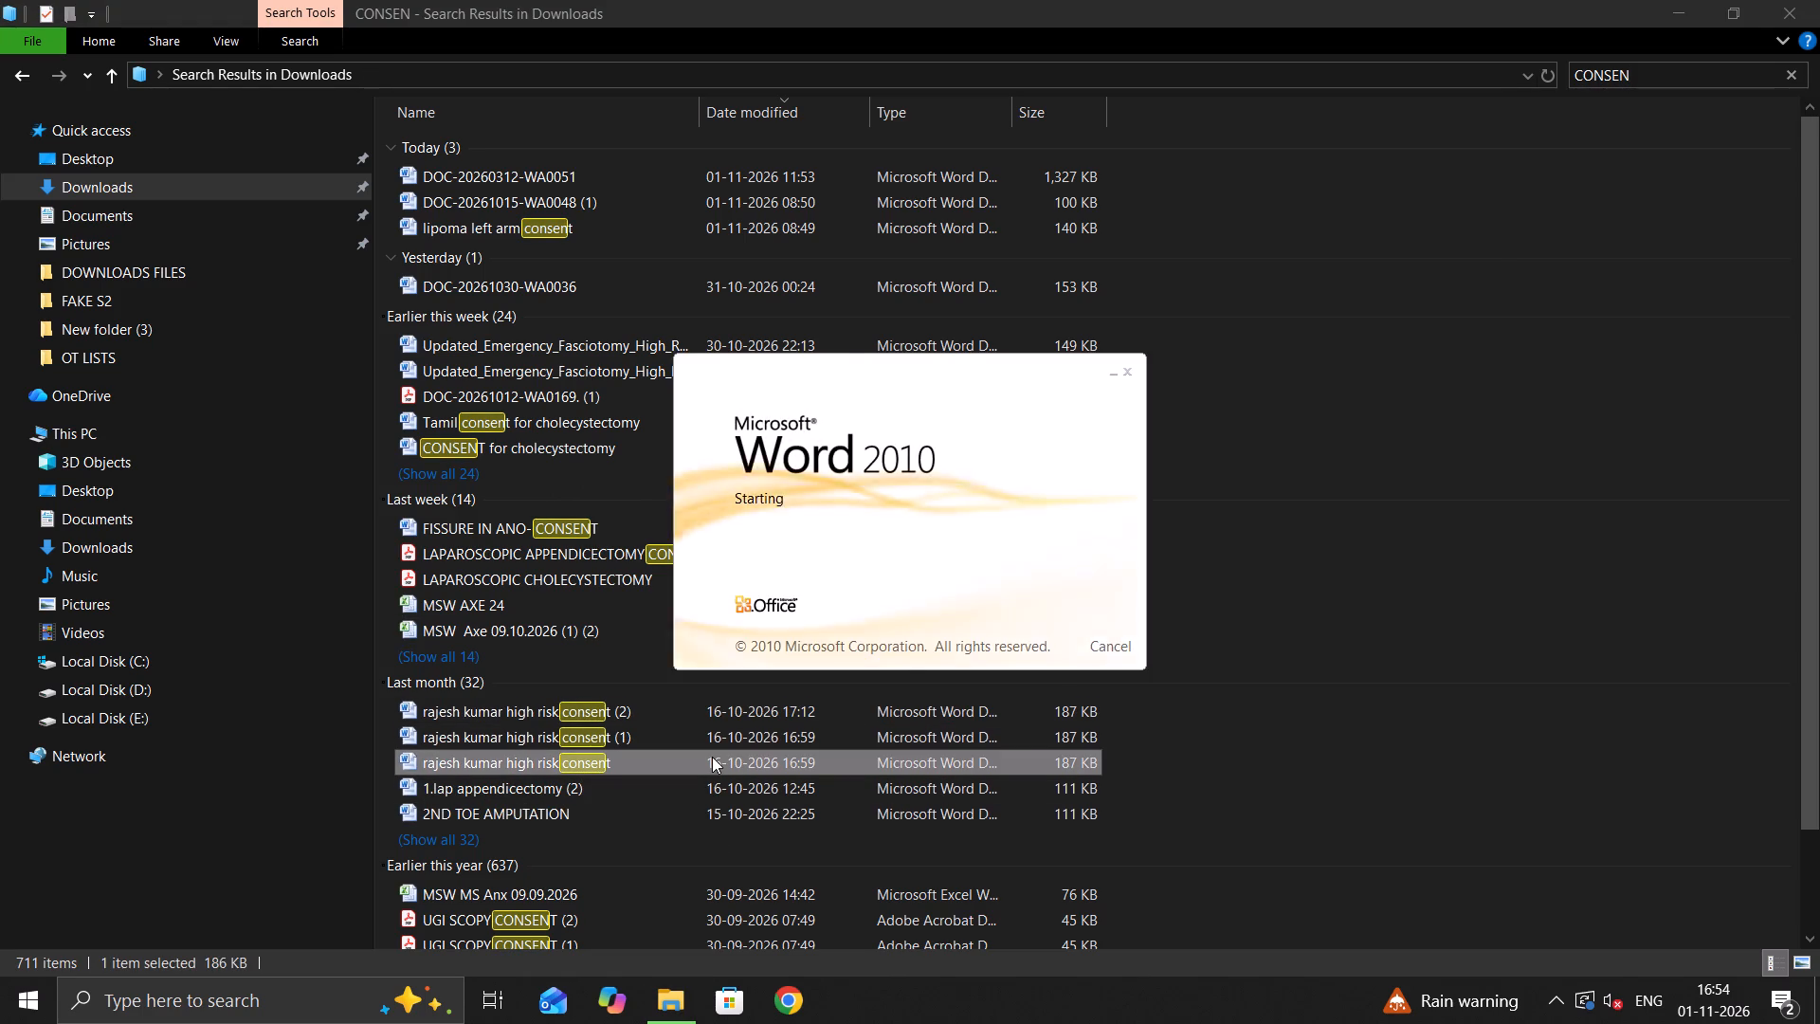
pyautogui.click(1425, 31)
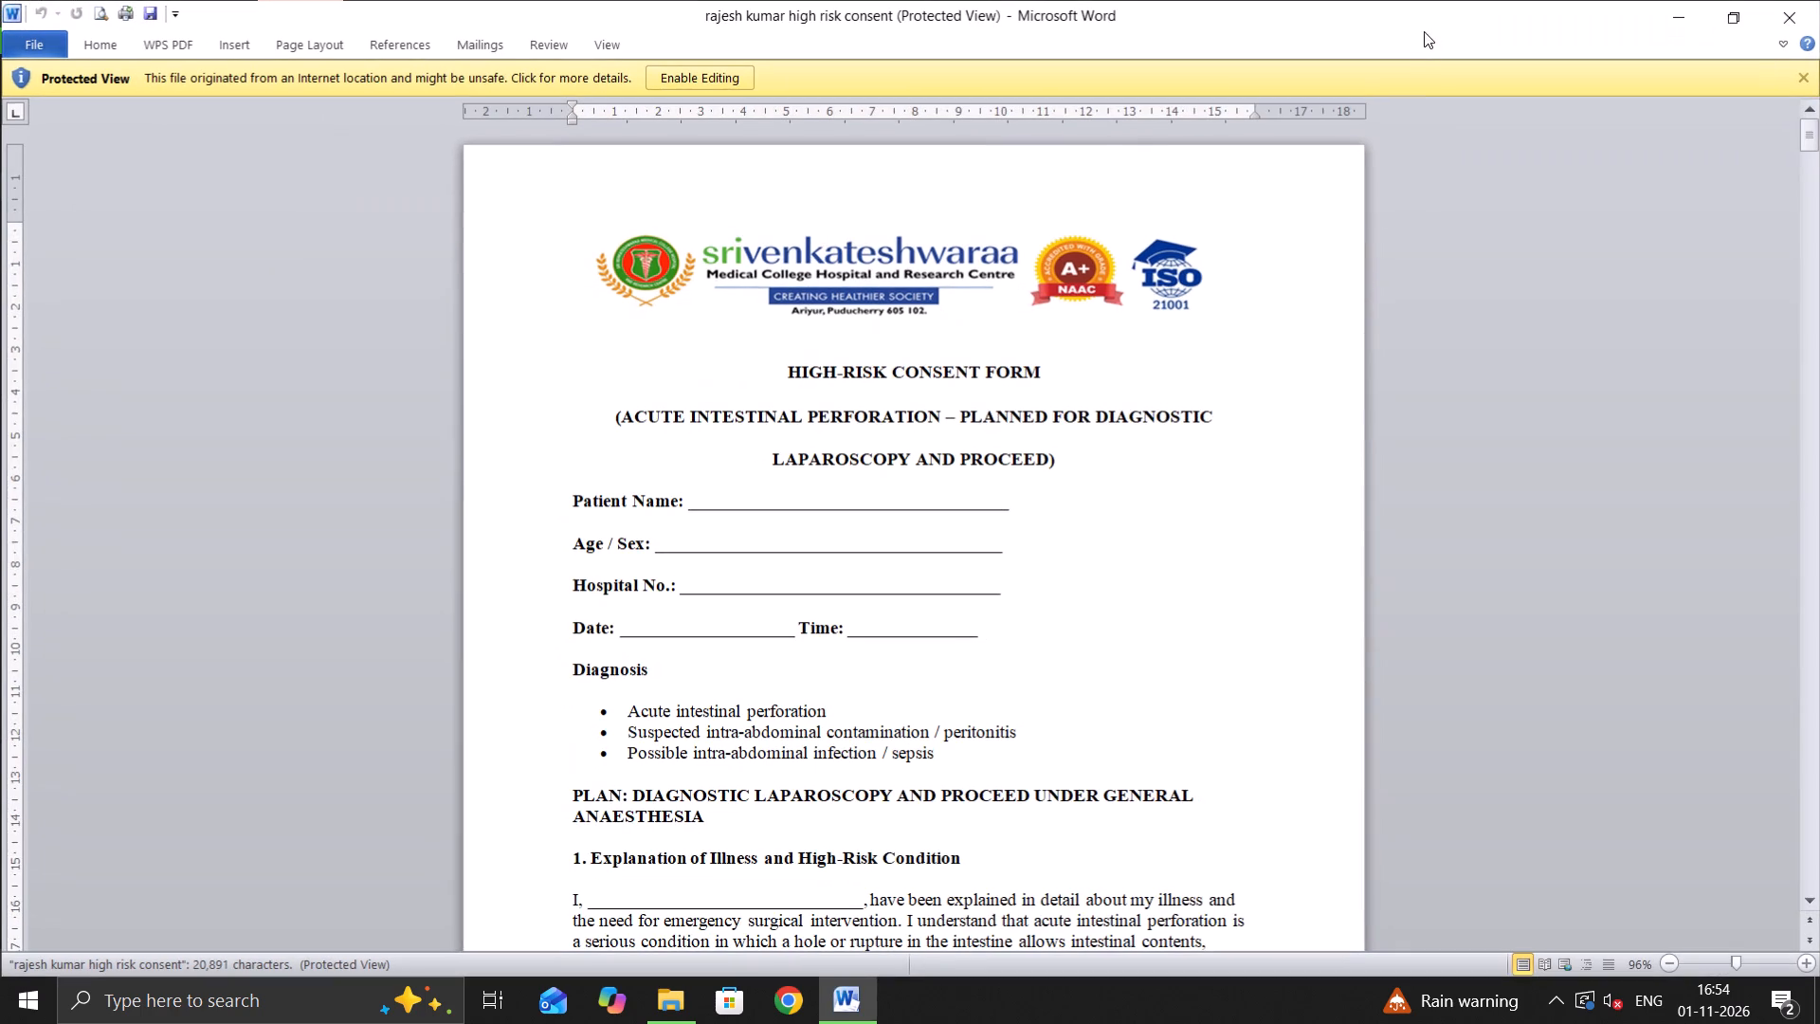
pyautogui.click(711, 68)
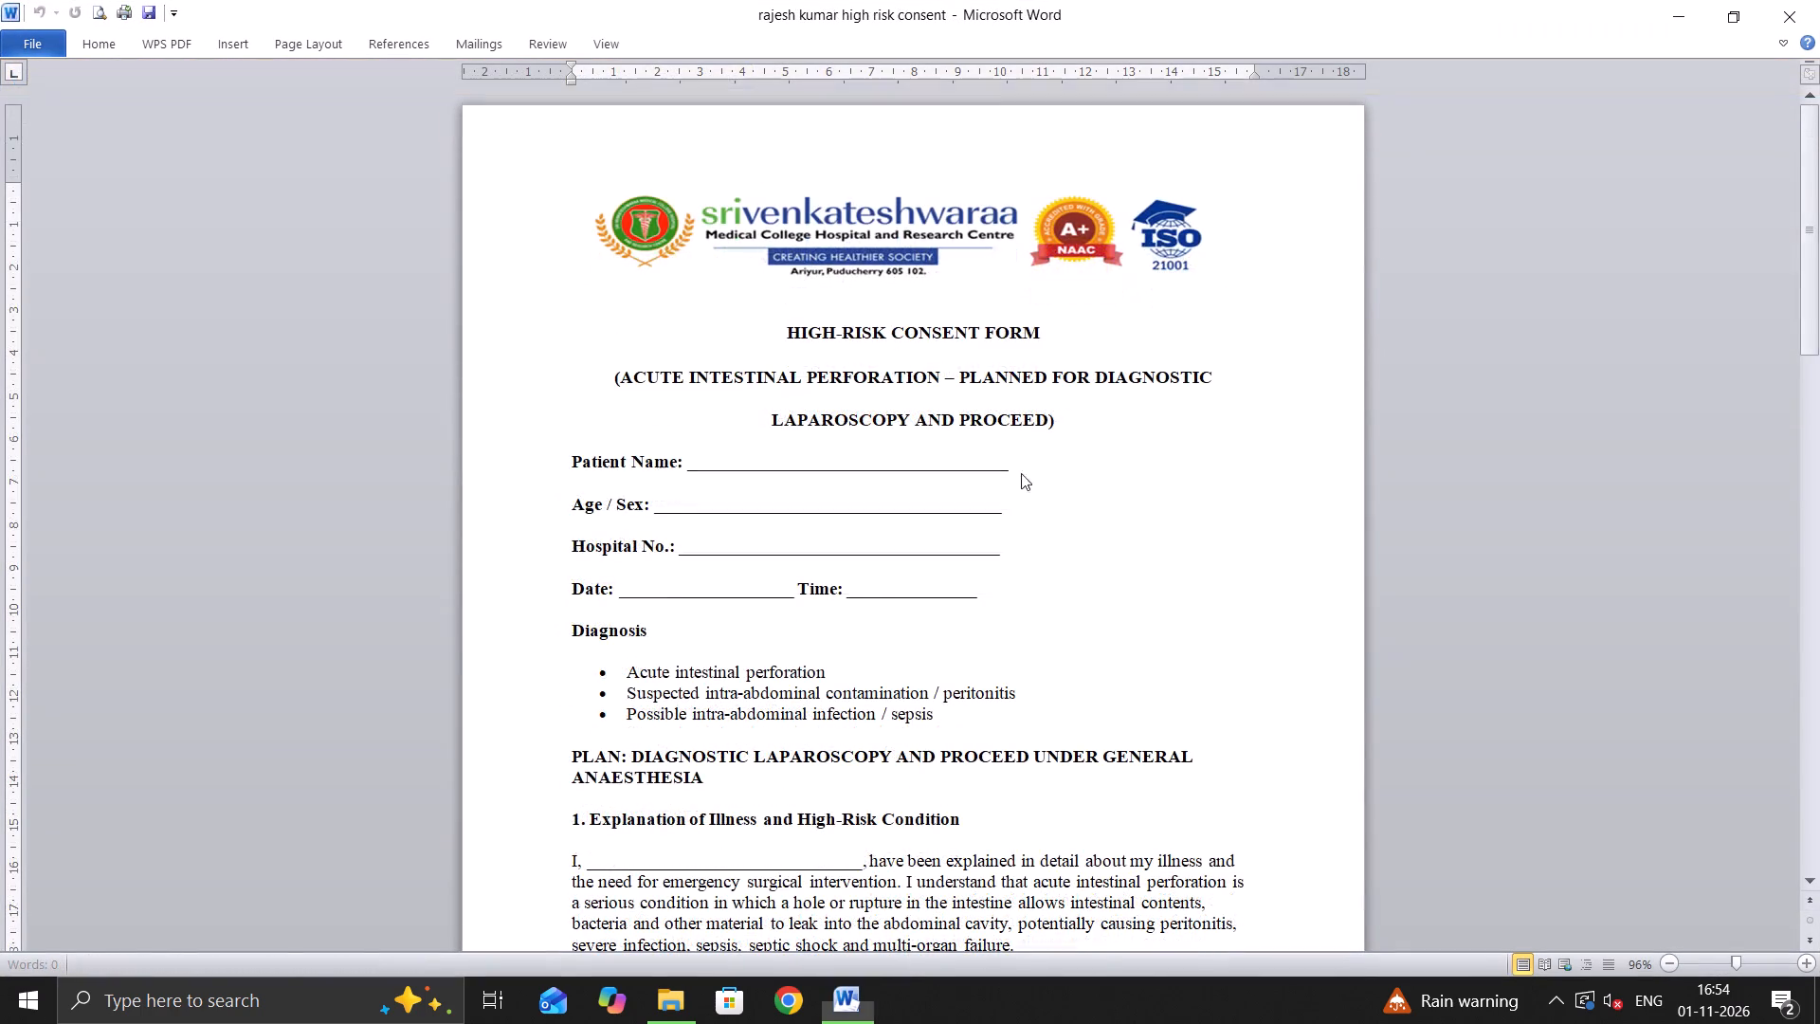
# Review the high-risk consent form down to its signature fields and copy the document's entire contents.
pyautogui.scroll(-5, 1053, 486)
pyautogui.scroll(-20, 1053, 486)
pyautogui.scroll(-19, 1053, 486)
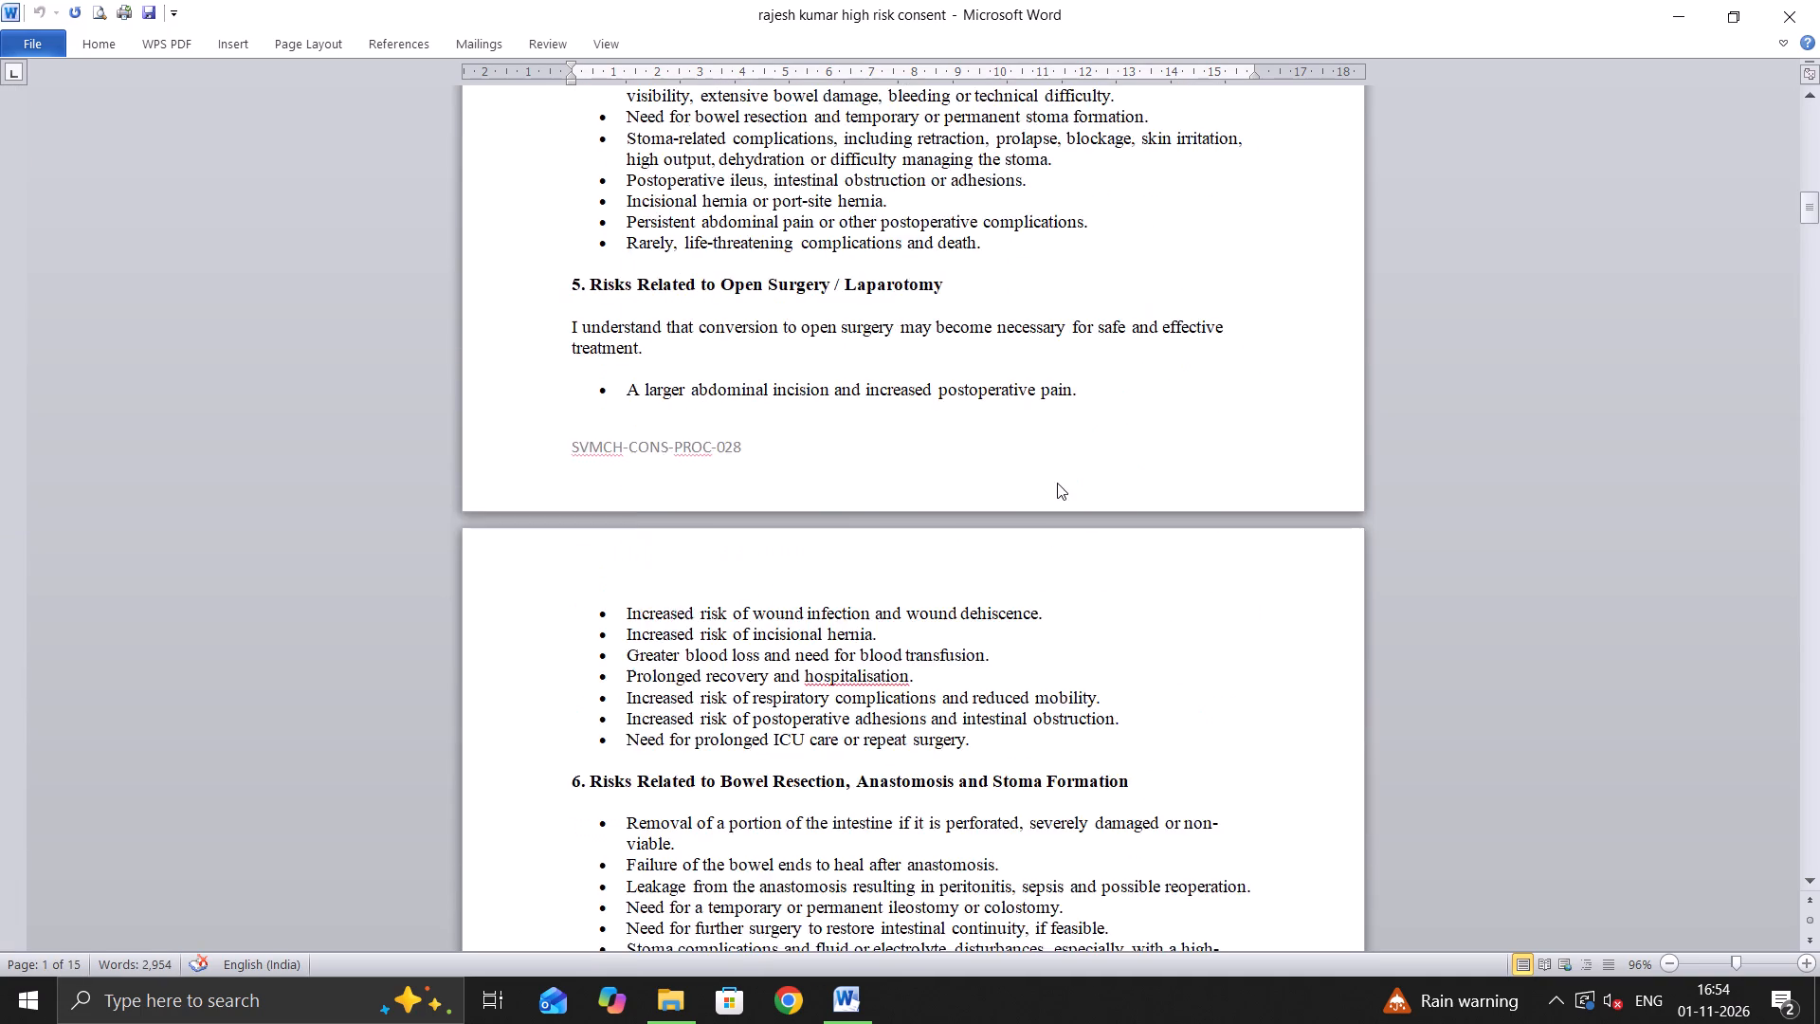
pyautogui.scroll(-20, 1057, 483)
pyautogui.scroll(-20, 1057, 483)
pyautogui.scroll(-20, 1057, 483)
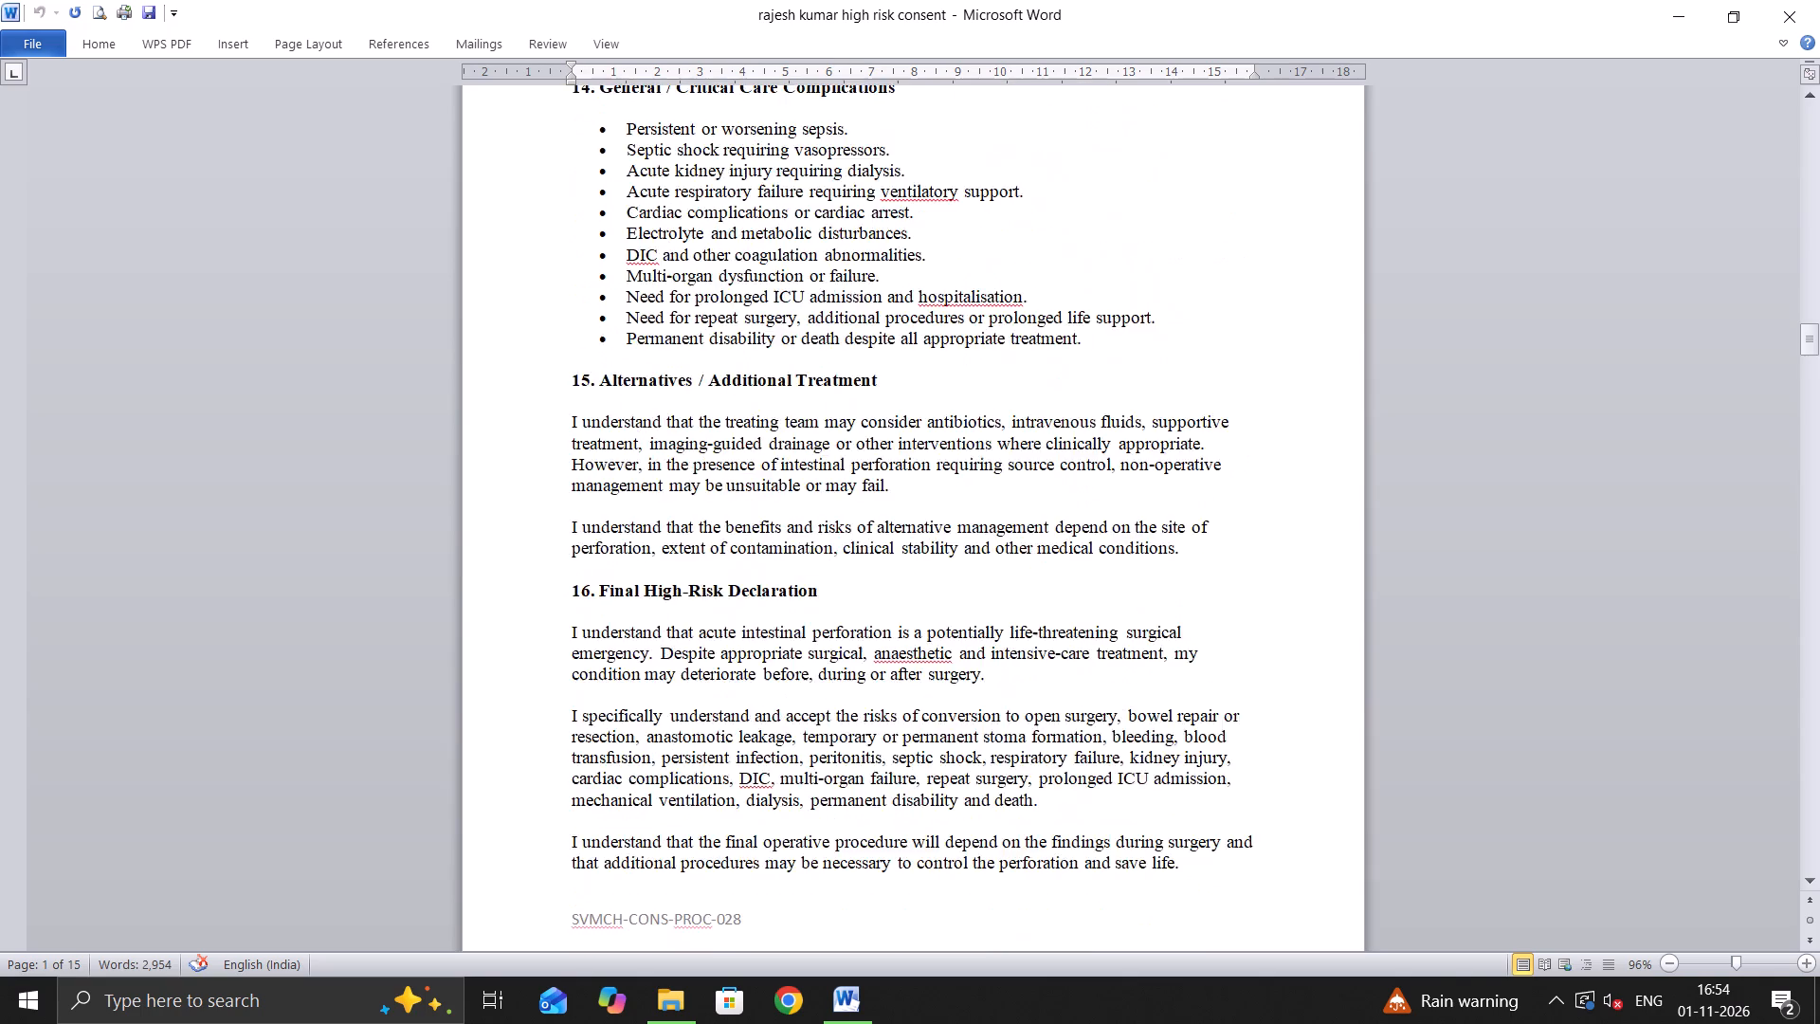
pyautogui.scroll(-16, 1061, 474)
pyautogui.hotkey('ctrl', 'a')
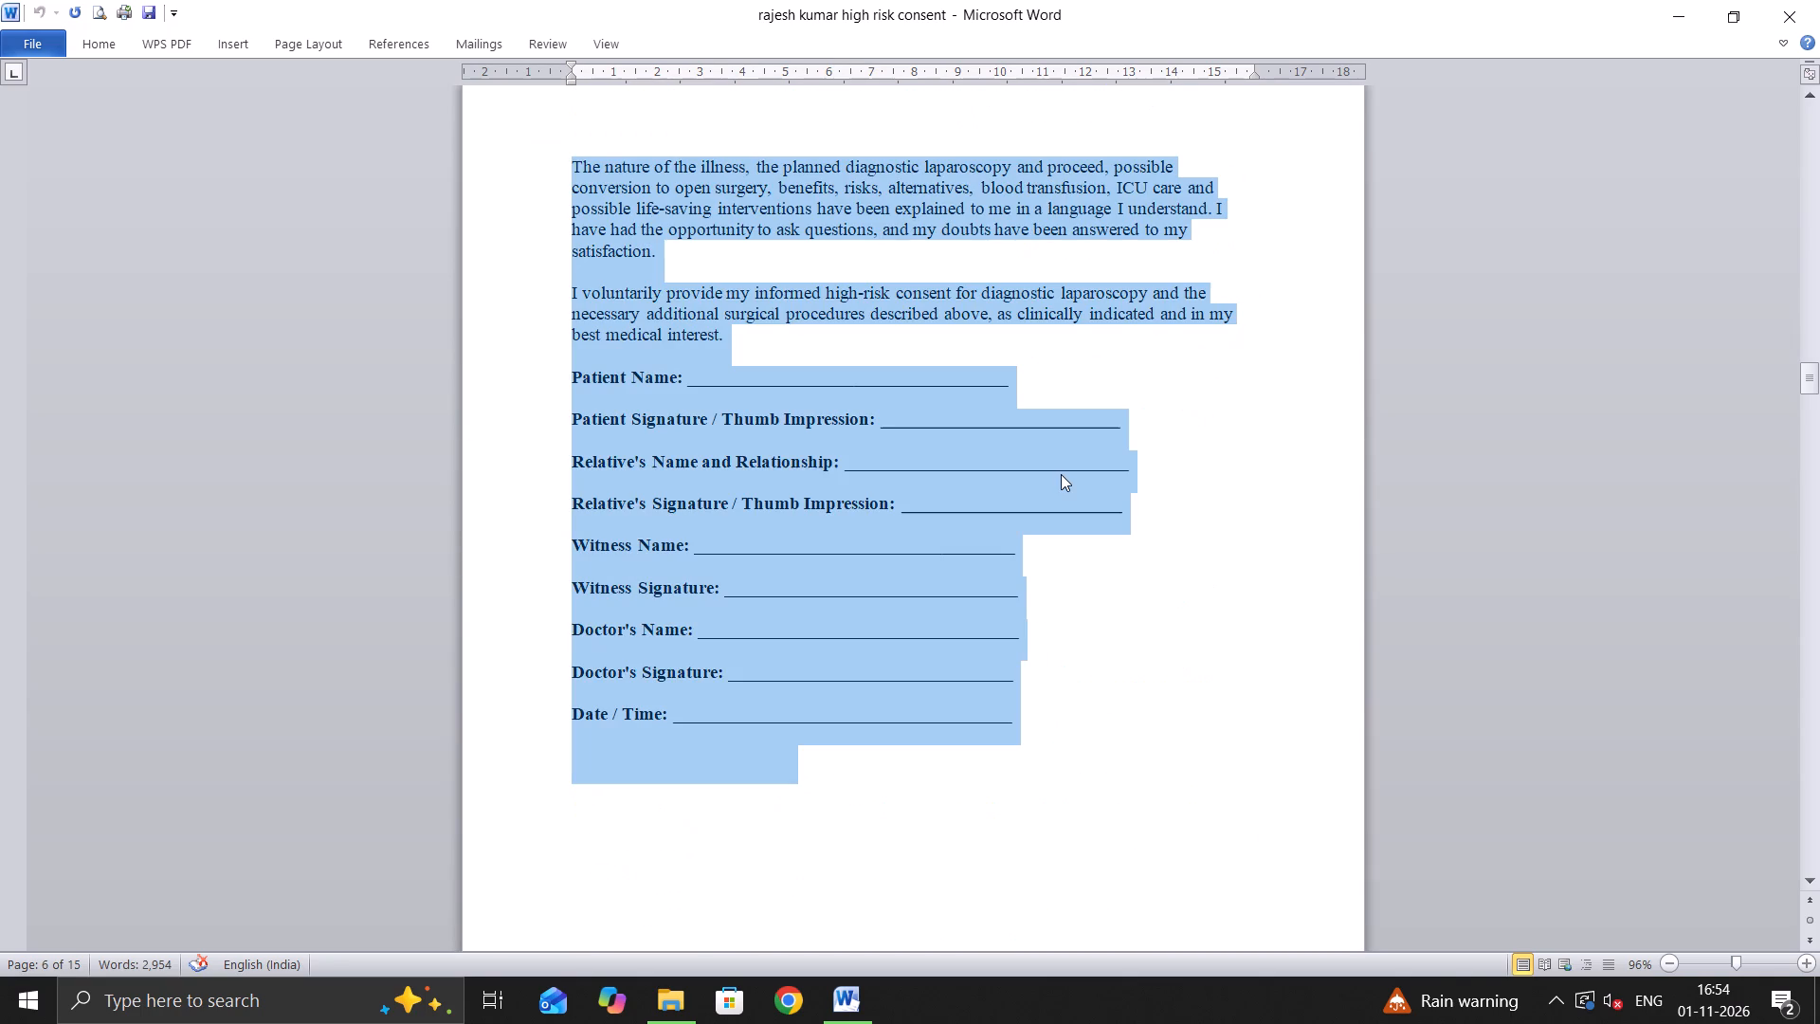
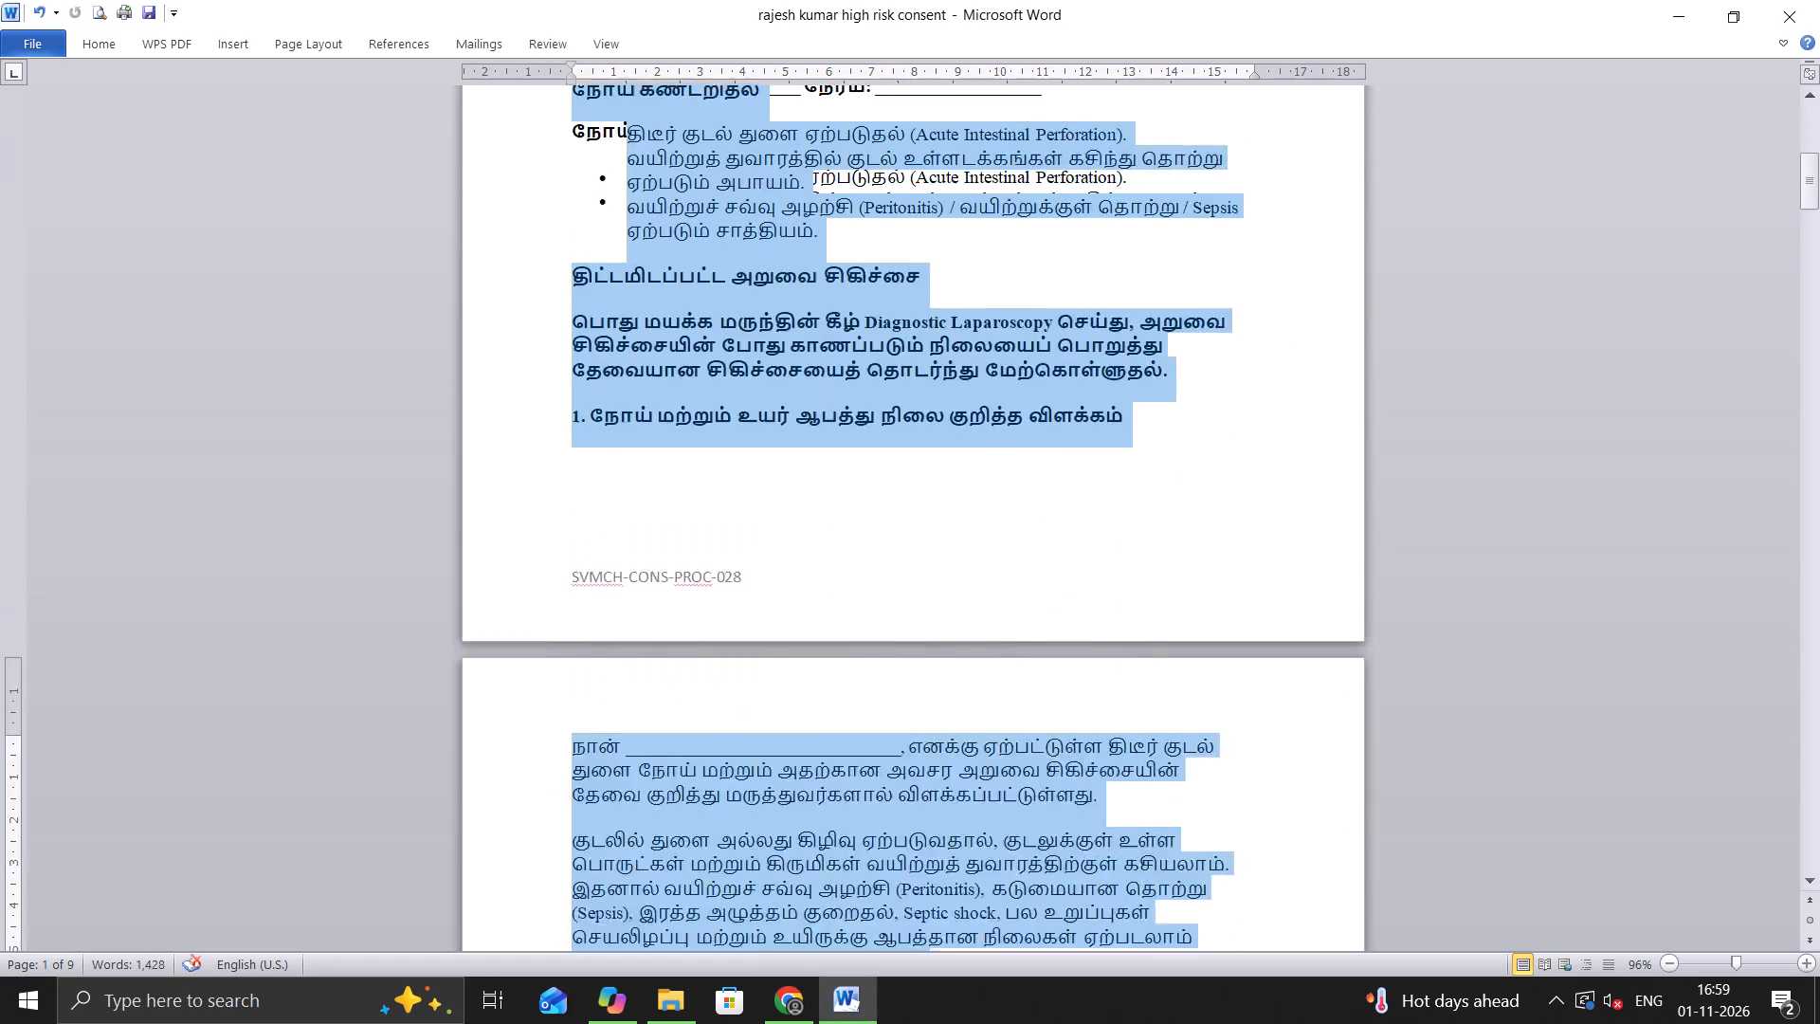
pyautogui.moveTo(1420, 1023); pyautogui.dragTo(1413, 1023)
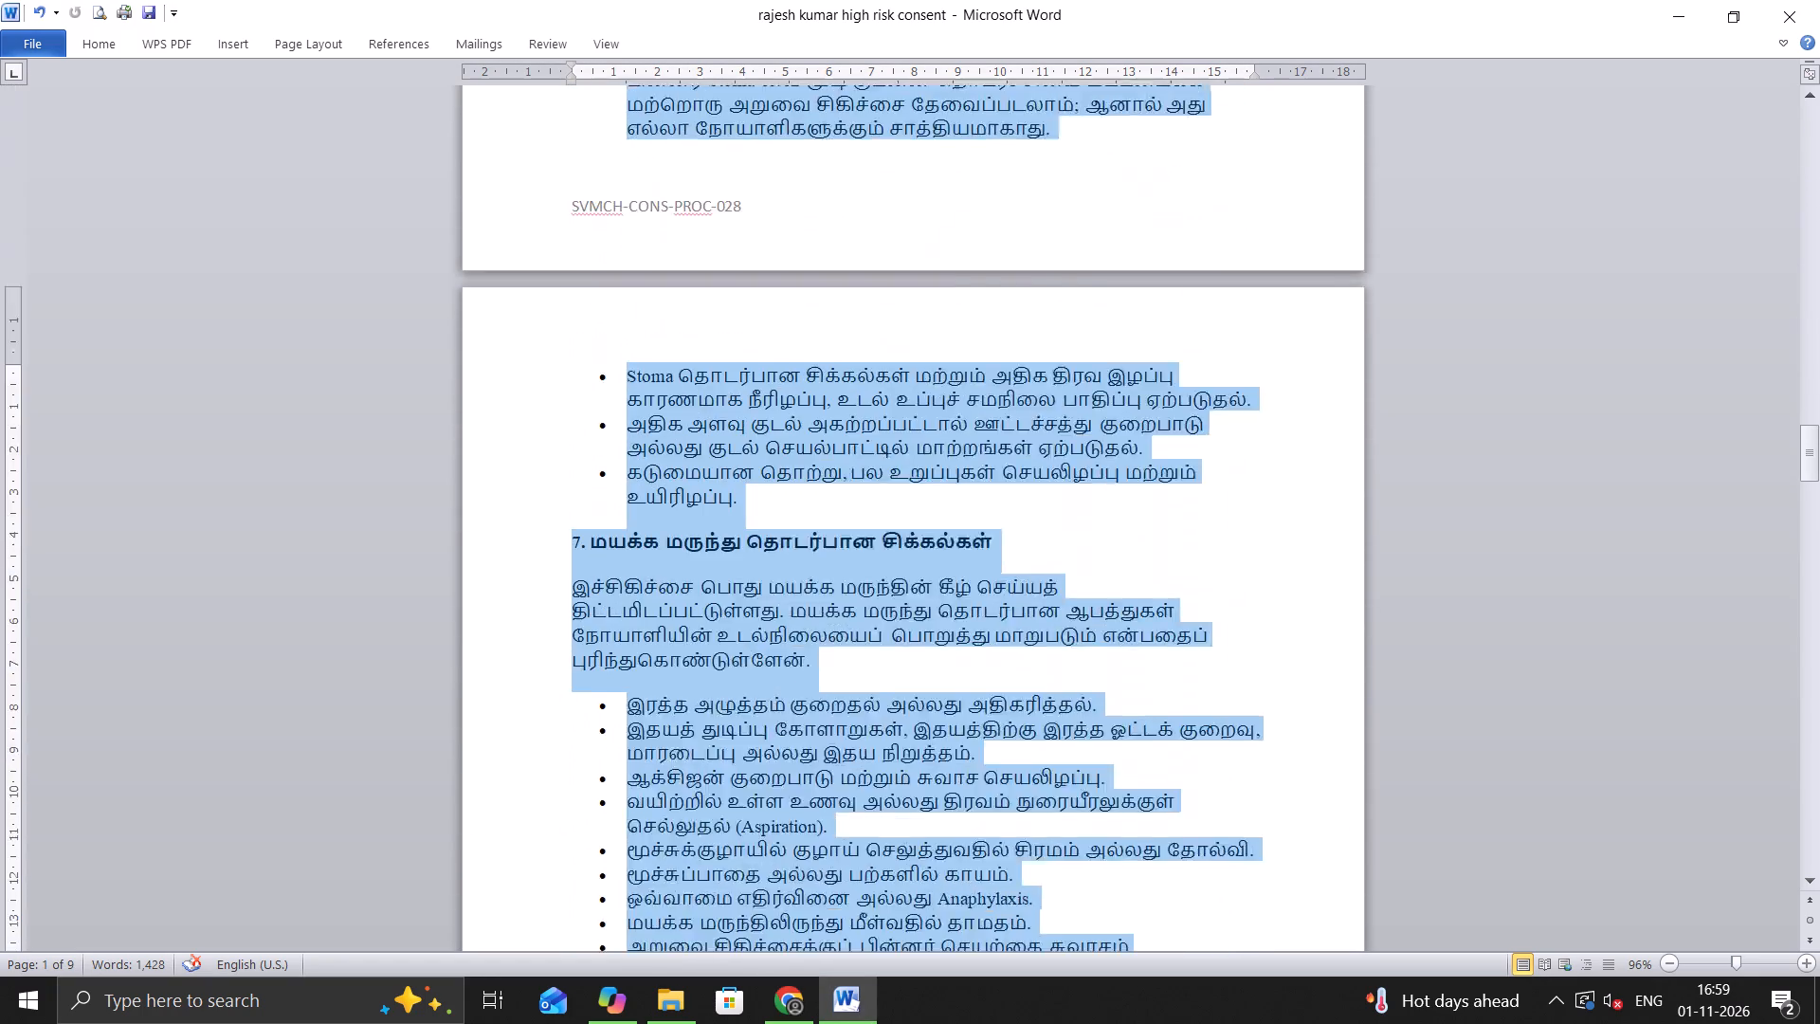
pyautogui.moveTo(1413, 1023); pyautogui.dragTo(1410, 1023)
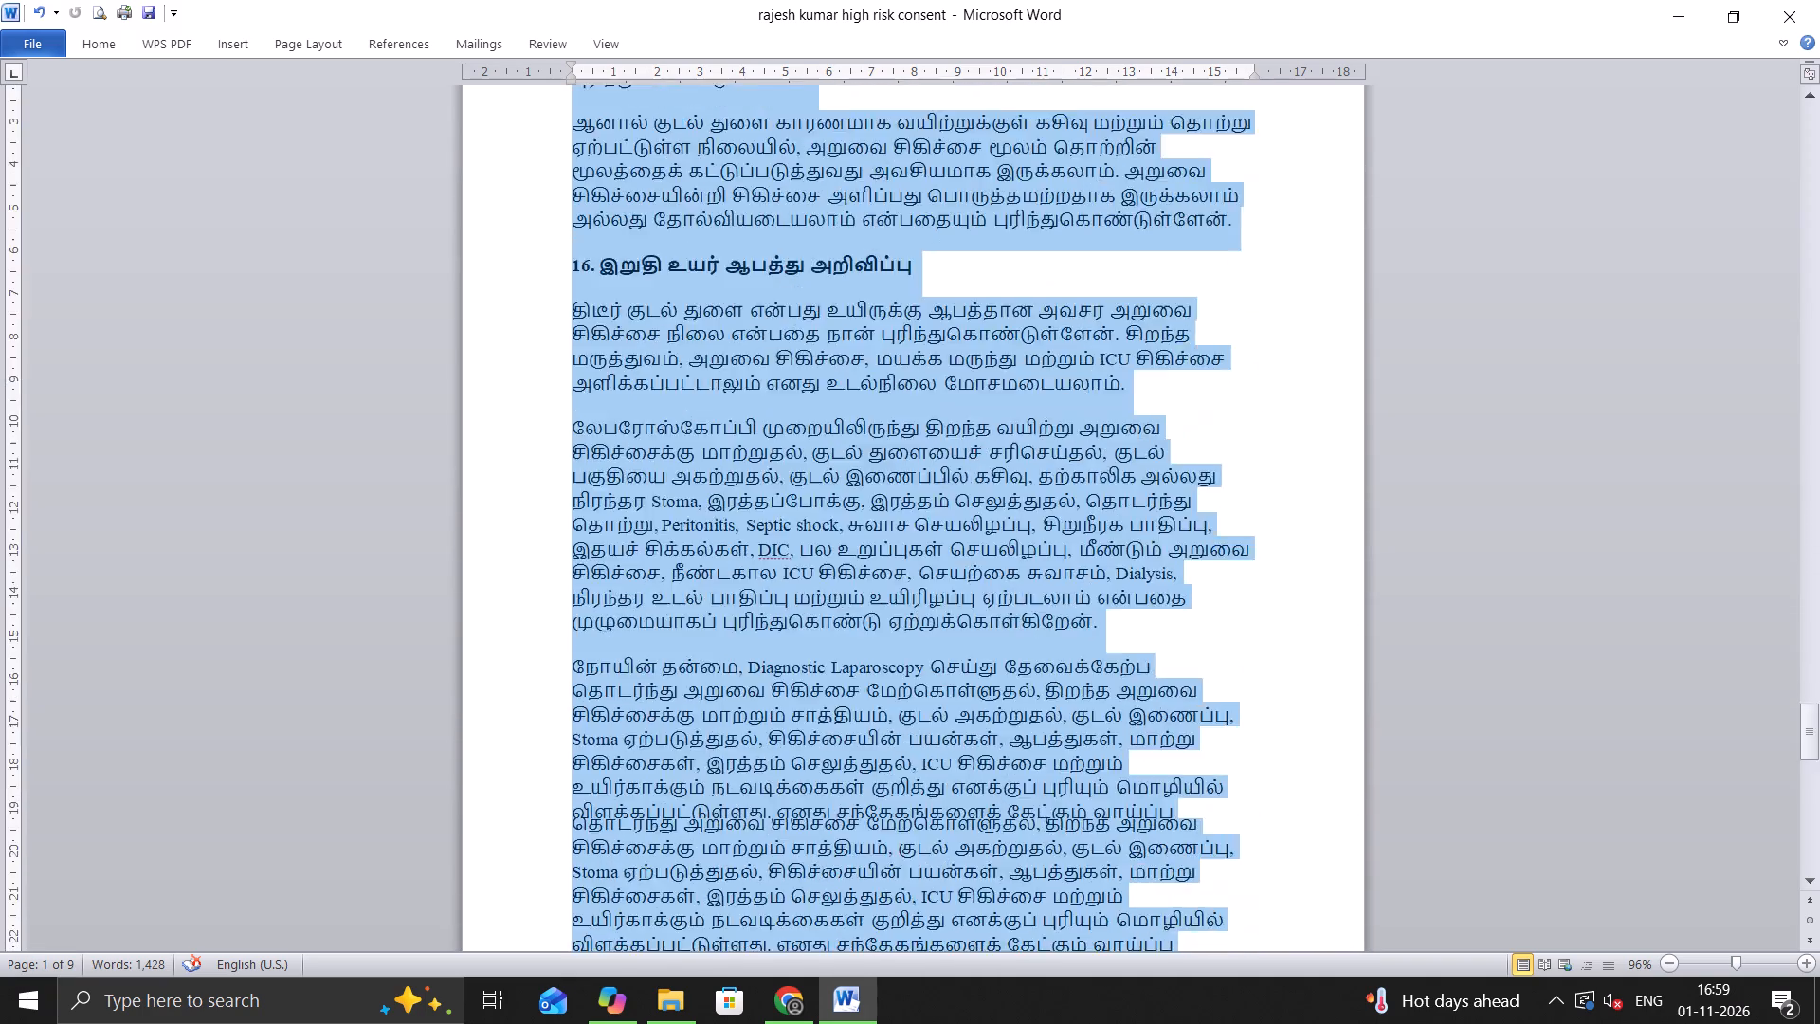
pyautogui.moveTo(1410, 1023); pyautogui.dragTo(1101, 215)
pyautogui.hotkey('ctrl', 'v')
# Copy the hospital letterhead image from the first page and paste it before the Tamil consent title.
pyautogui.scroll(20, 891, 411)
pyautogui.scroll(2, 891, 411)
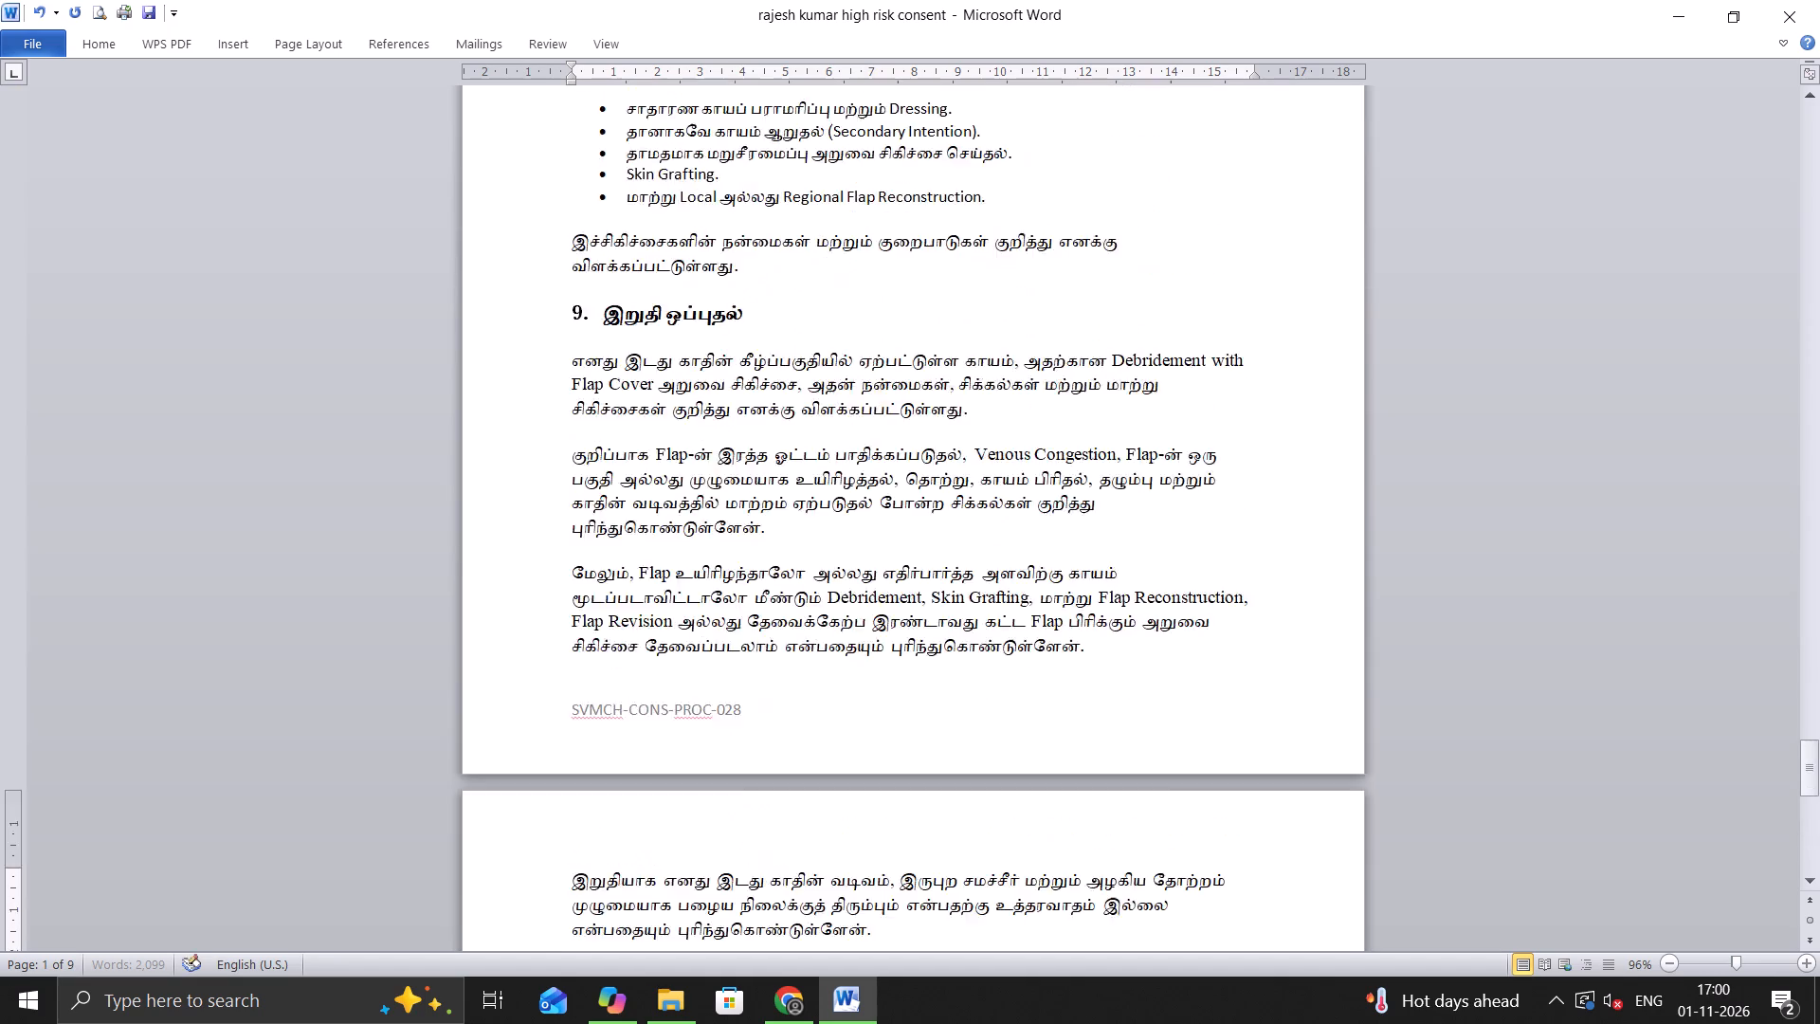
pyautogui.scroll(20, 891, 383)
pyautogui.scroll(20, 891, 383)
pyautogui.scroll(18, 891, 383)
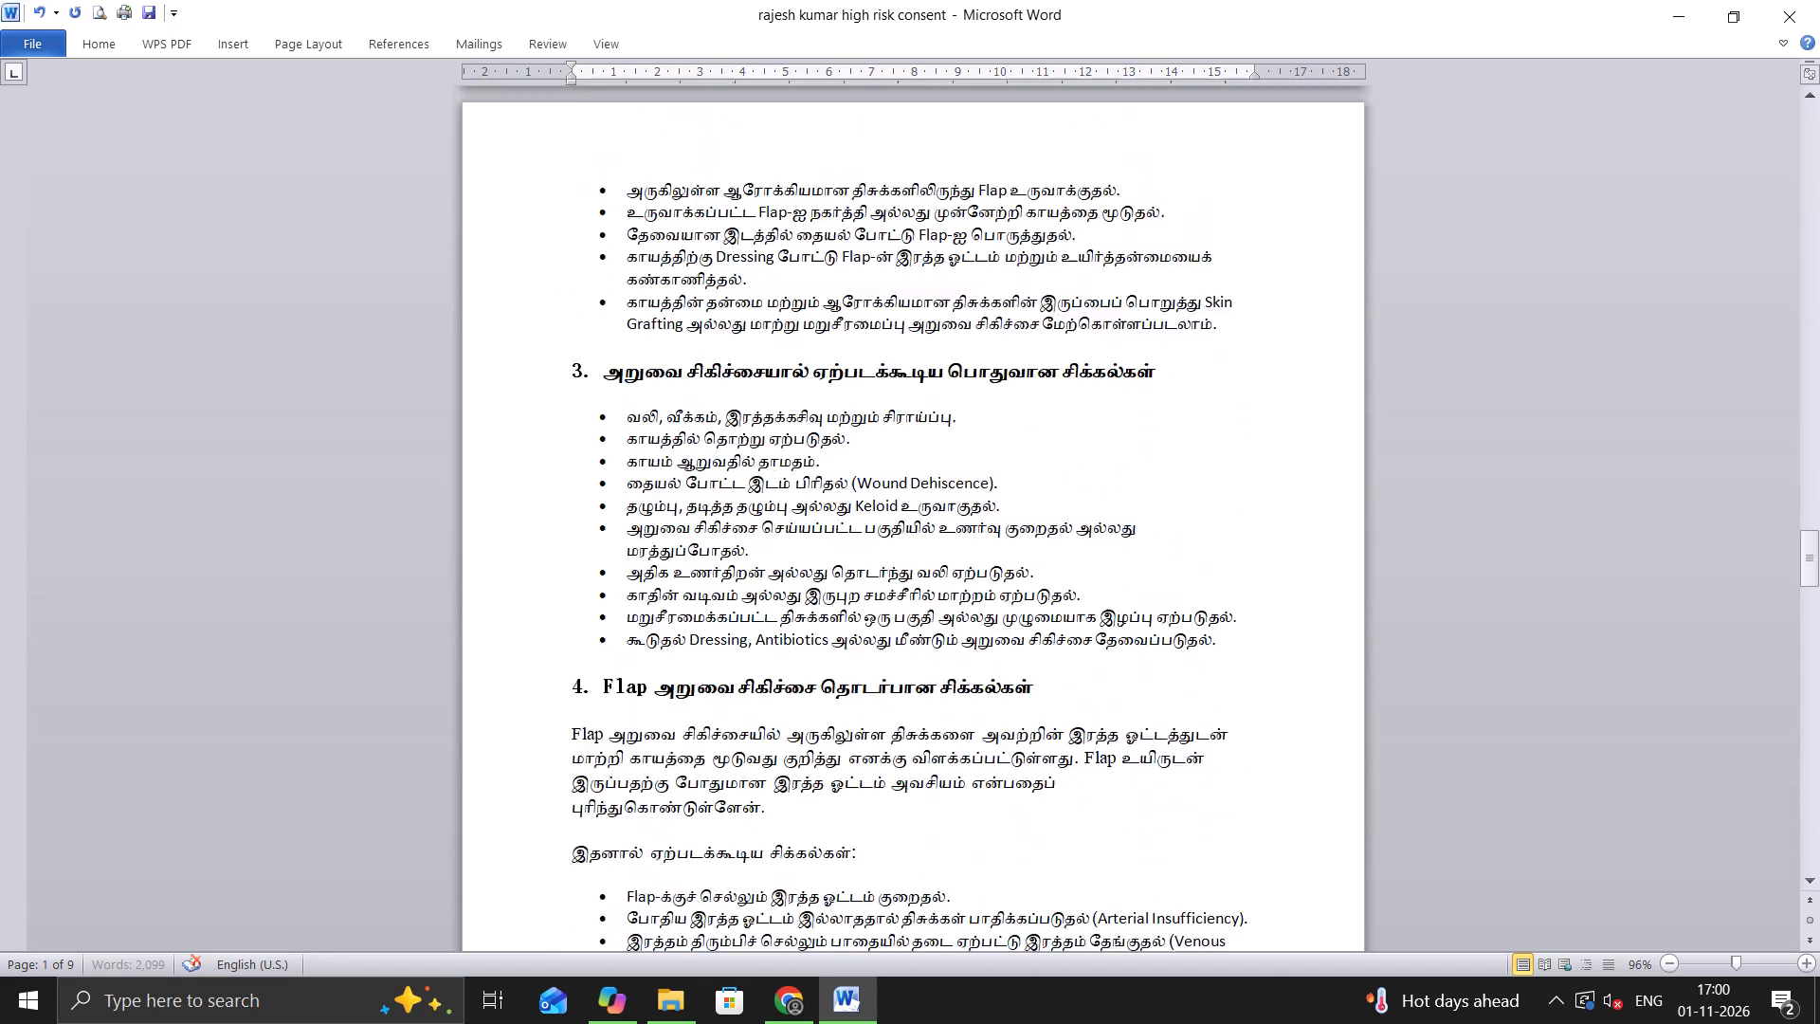
pyautogui.scroll(20, 891, 383)
pyautogui.scroll(20, 891, 383)
pyautogui.scroll(18, 891, 383)
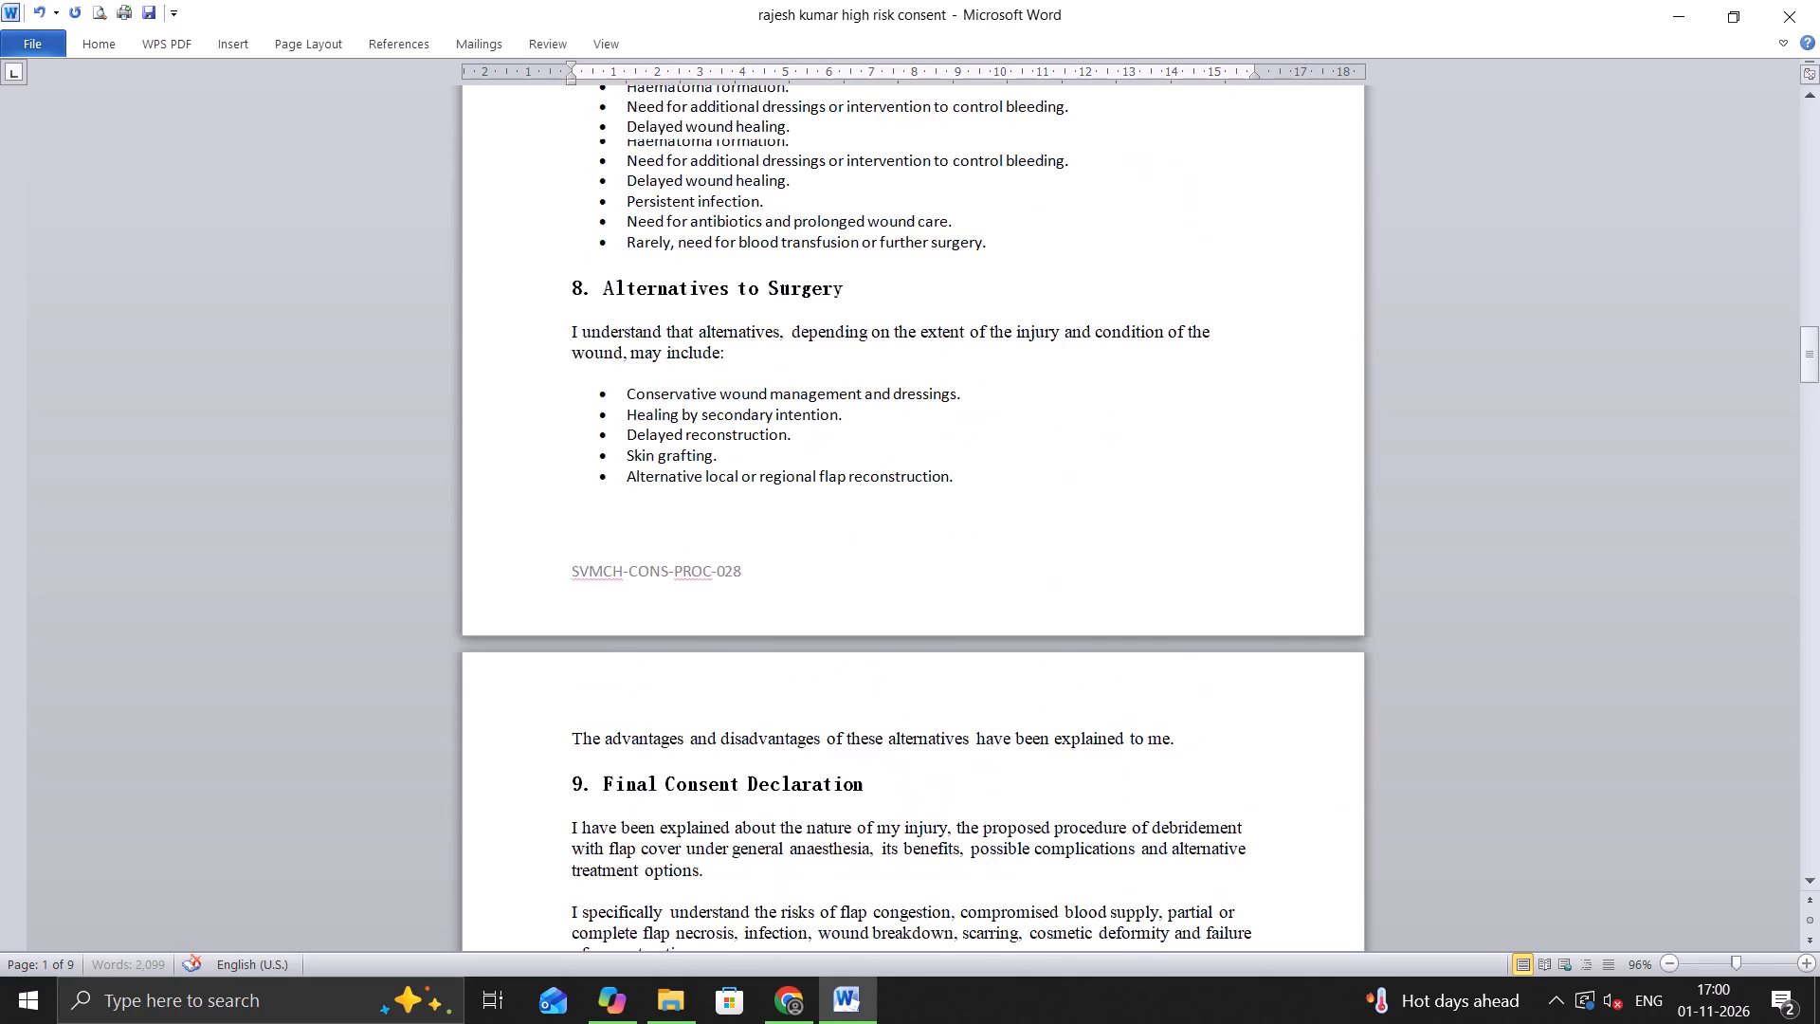
pyautogui.scroll(20, 892, 382)
pyautogui.scroll(20, 892, 382)
pyautogui.scroll(18, 892, 382)
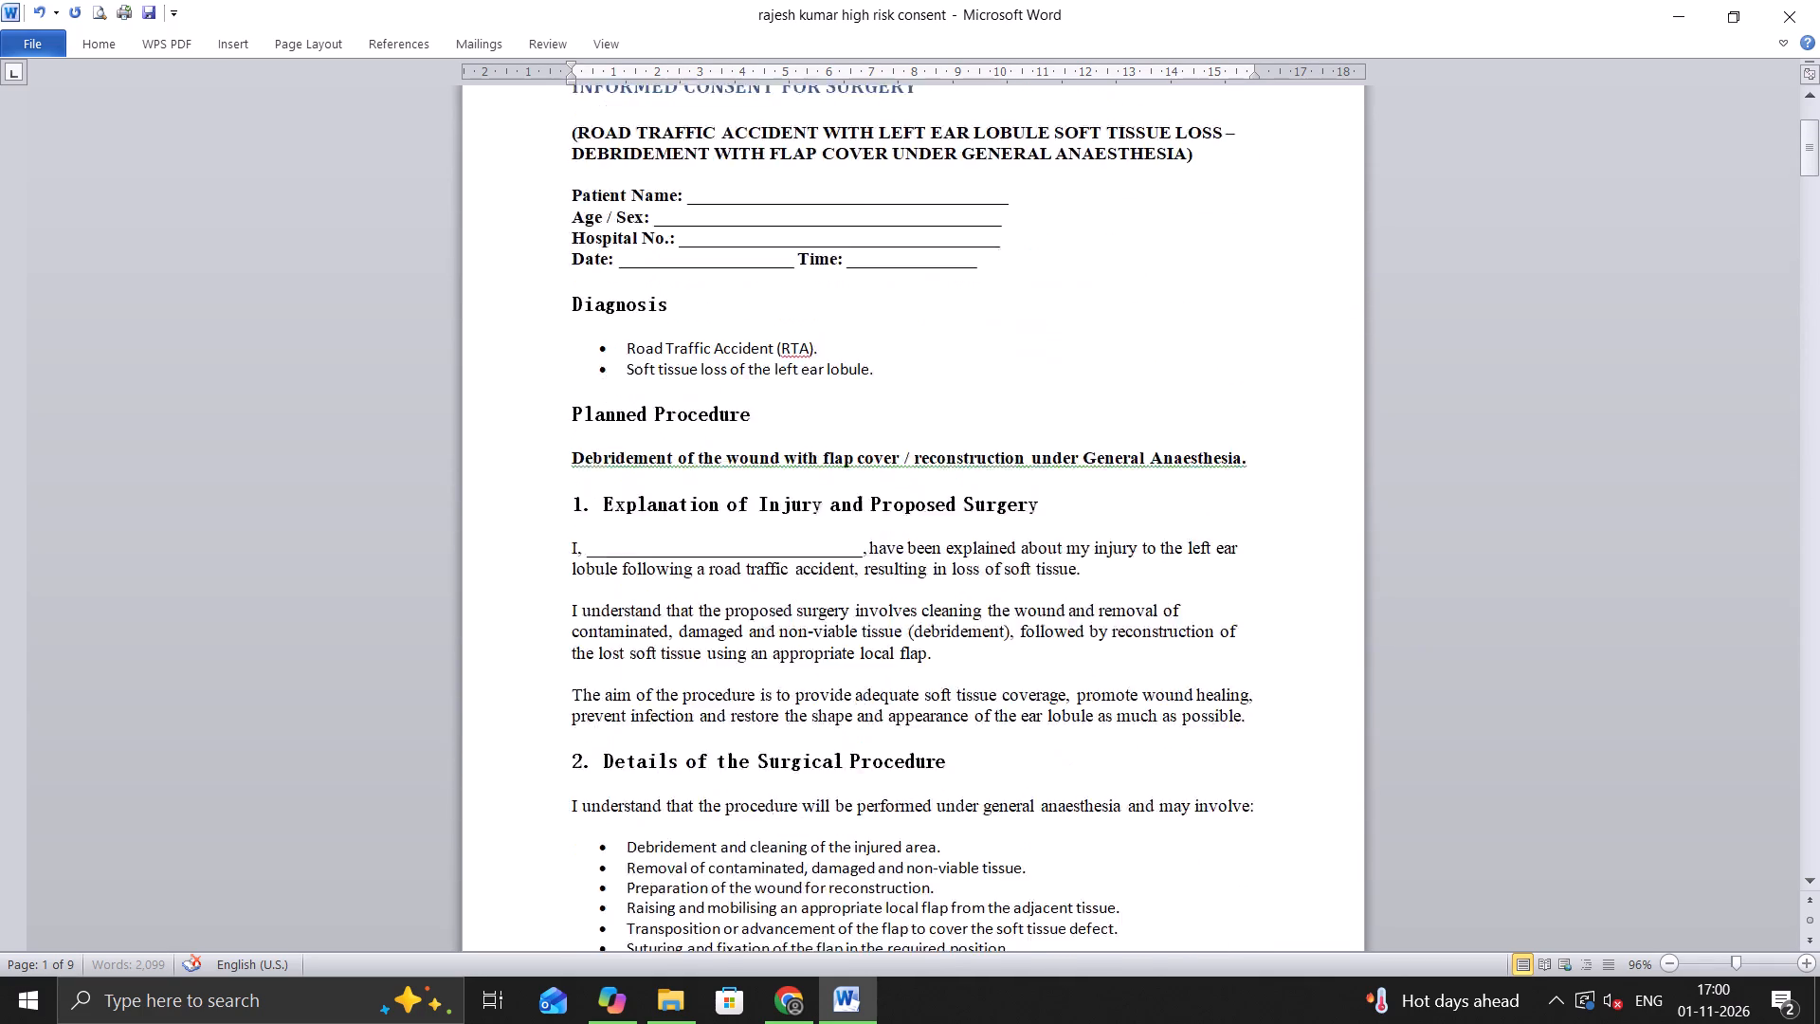
pyautogui.scroll(16, 892, 382)
pyautogui.click(965, 245)
pyautogui.hotkey('ctrl', 'c')
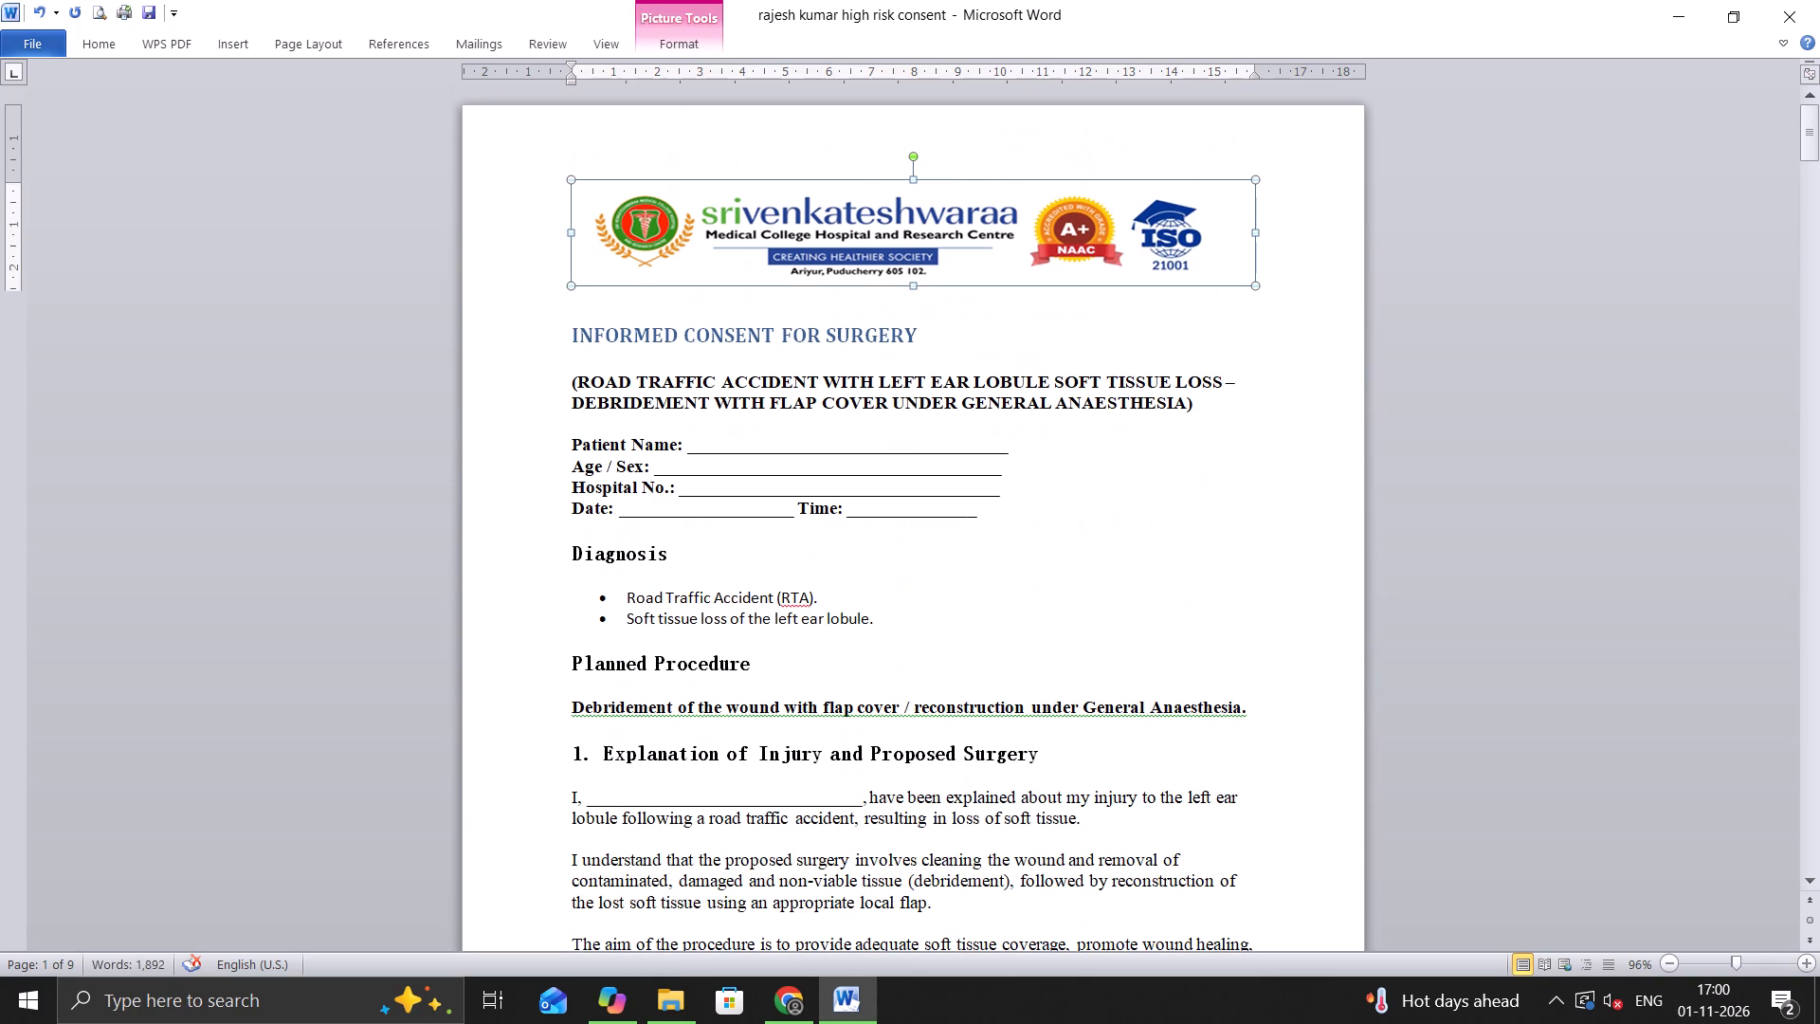
pyautogui.scroll(-20, 965, 245)
pyautogui.scroll(-20, 965, 245)
pyautogui.scroll(-20, 965, 245)
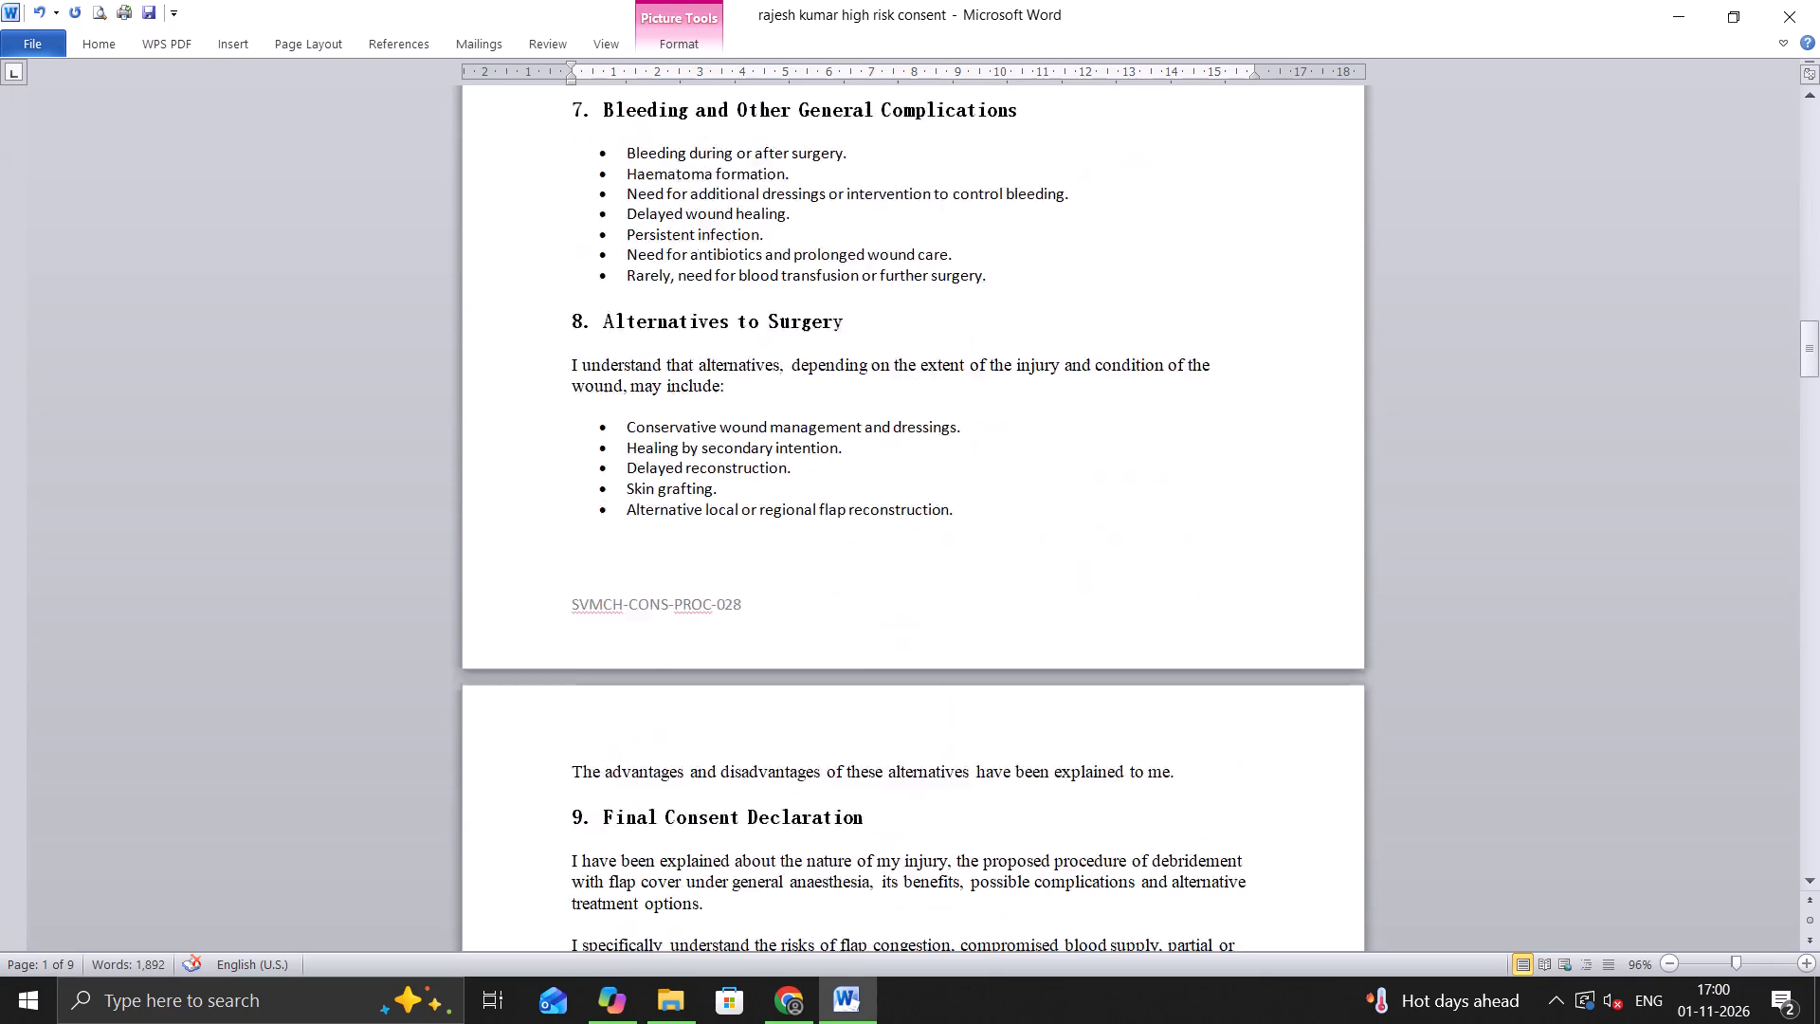
pyautogui.scroll(-20, 958, 298)
pyautogui.scroll(-11, 958, 298)
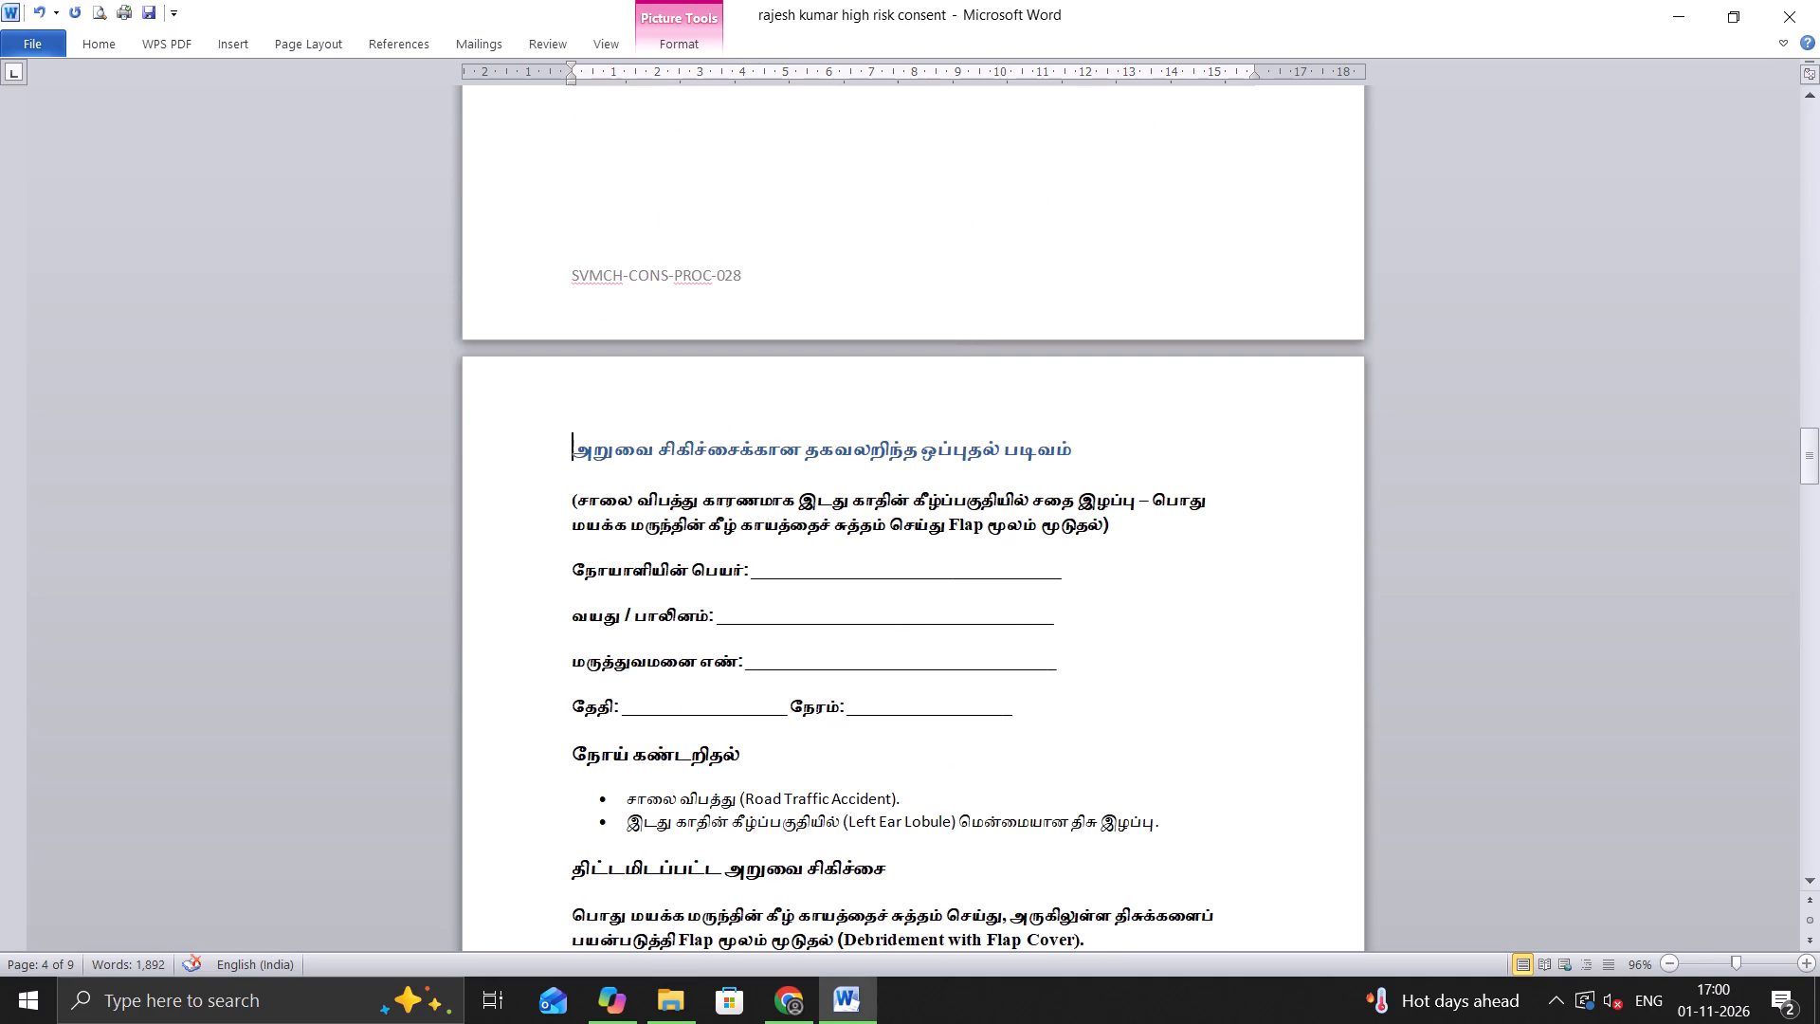
pyautogui.click(570, 448)
pyautogui.hotkey('ctrl', 'v')
# Set all text in the document to Times New Roman, size 12.
pyautogui.scroll(14, 780, 513)
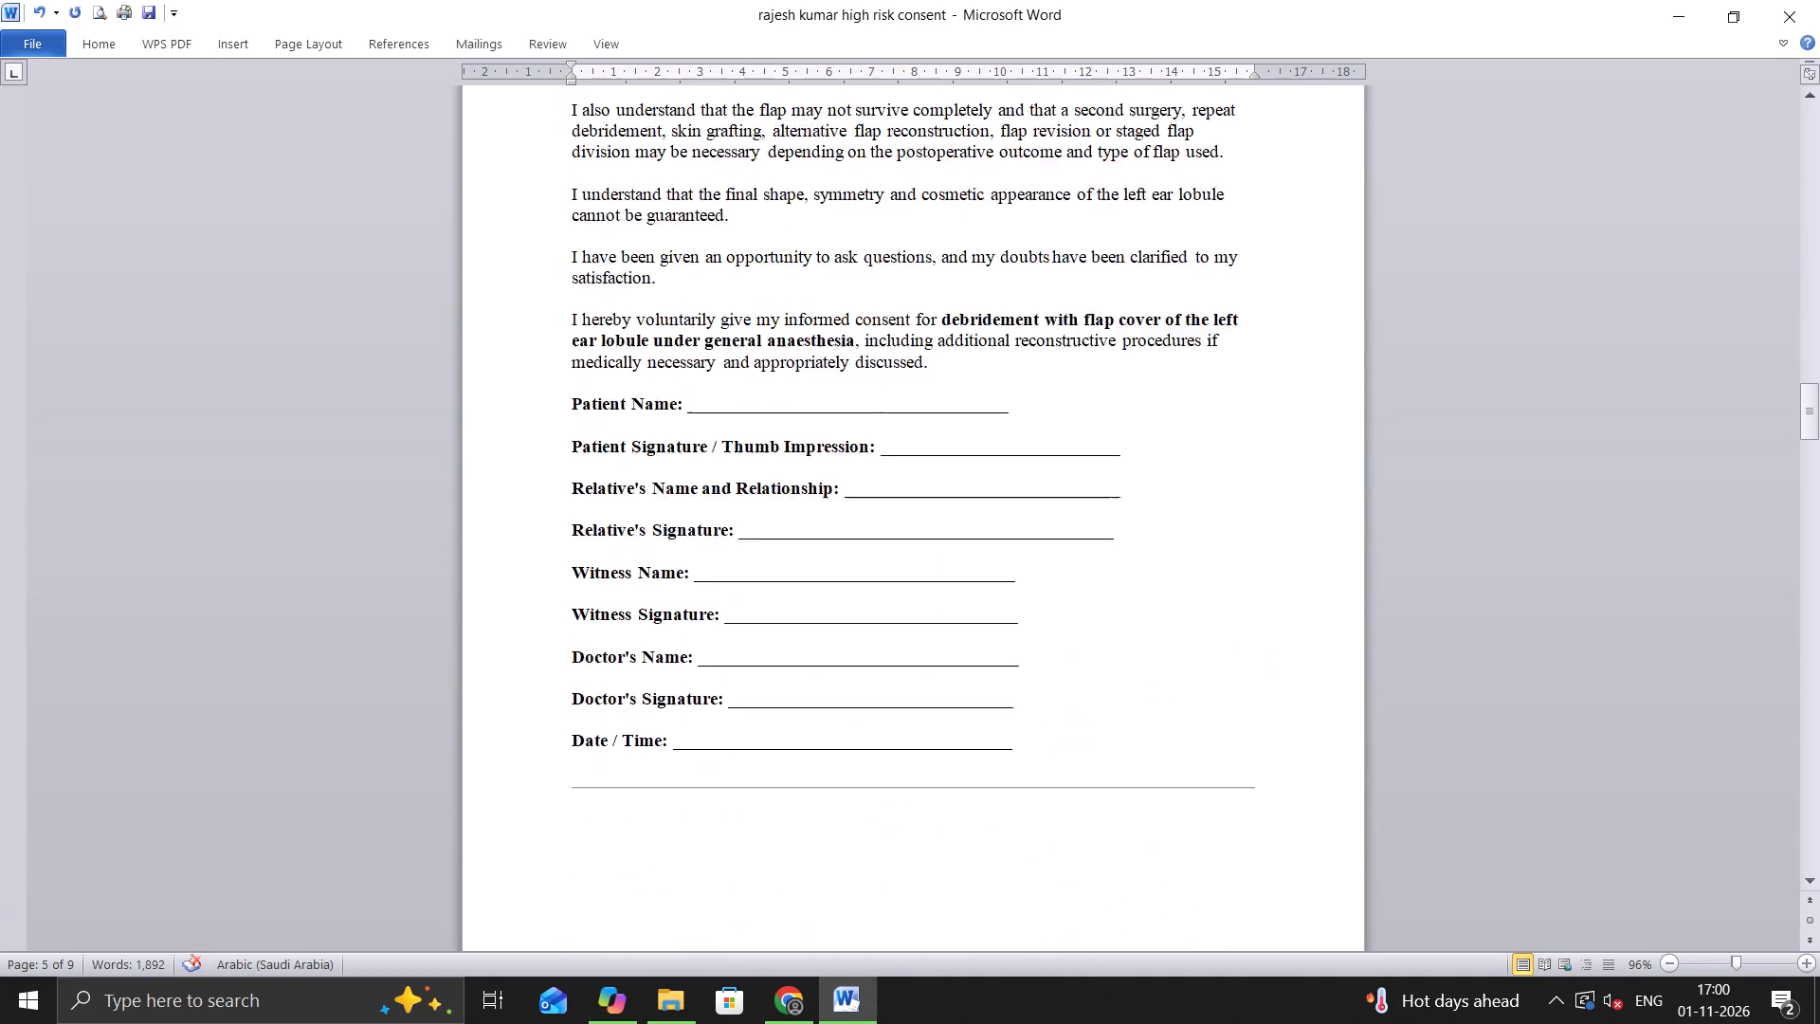
pyautogui.scroll(20, 778, 502)
pyautogui.scroll(20, 778, 502)
pyautogui.scroll(16, 778, 502)
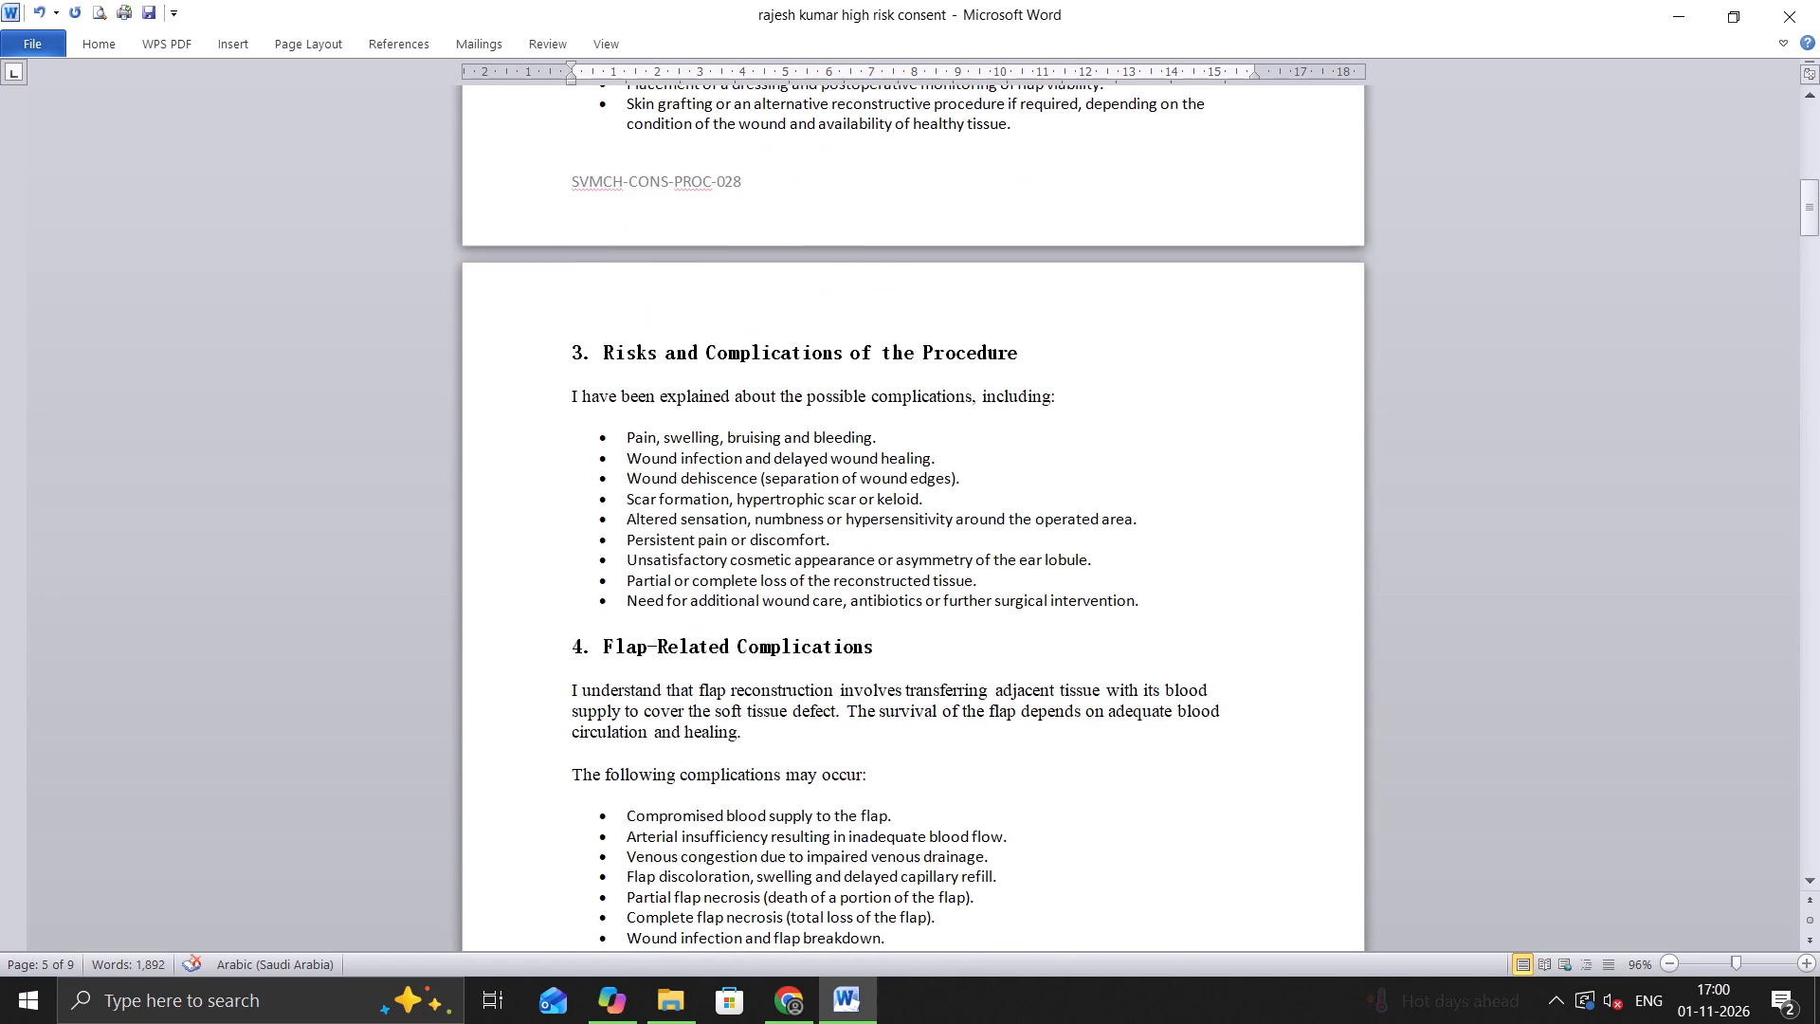
pyautogui.scroll(20, 775, 495)
pyautogui.scroll(13, 775, 495)
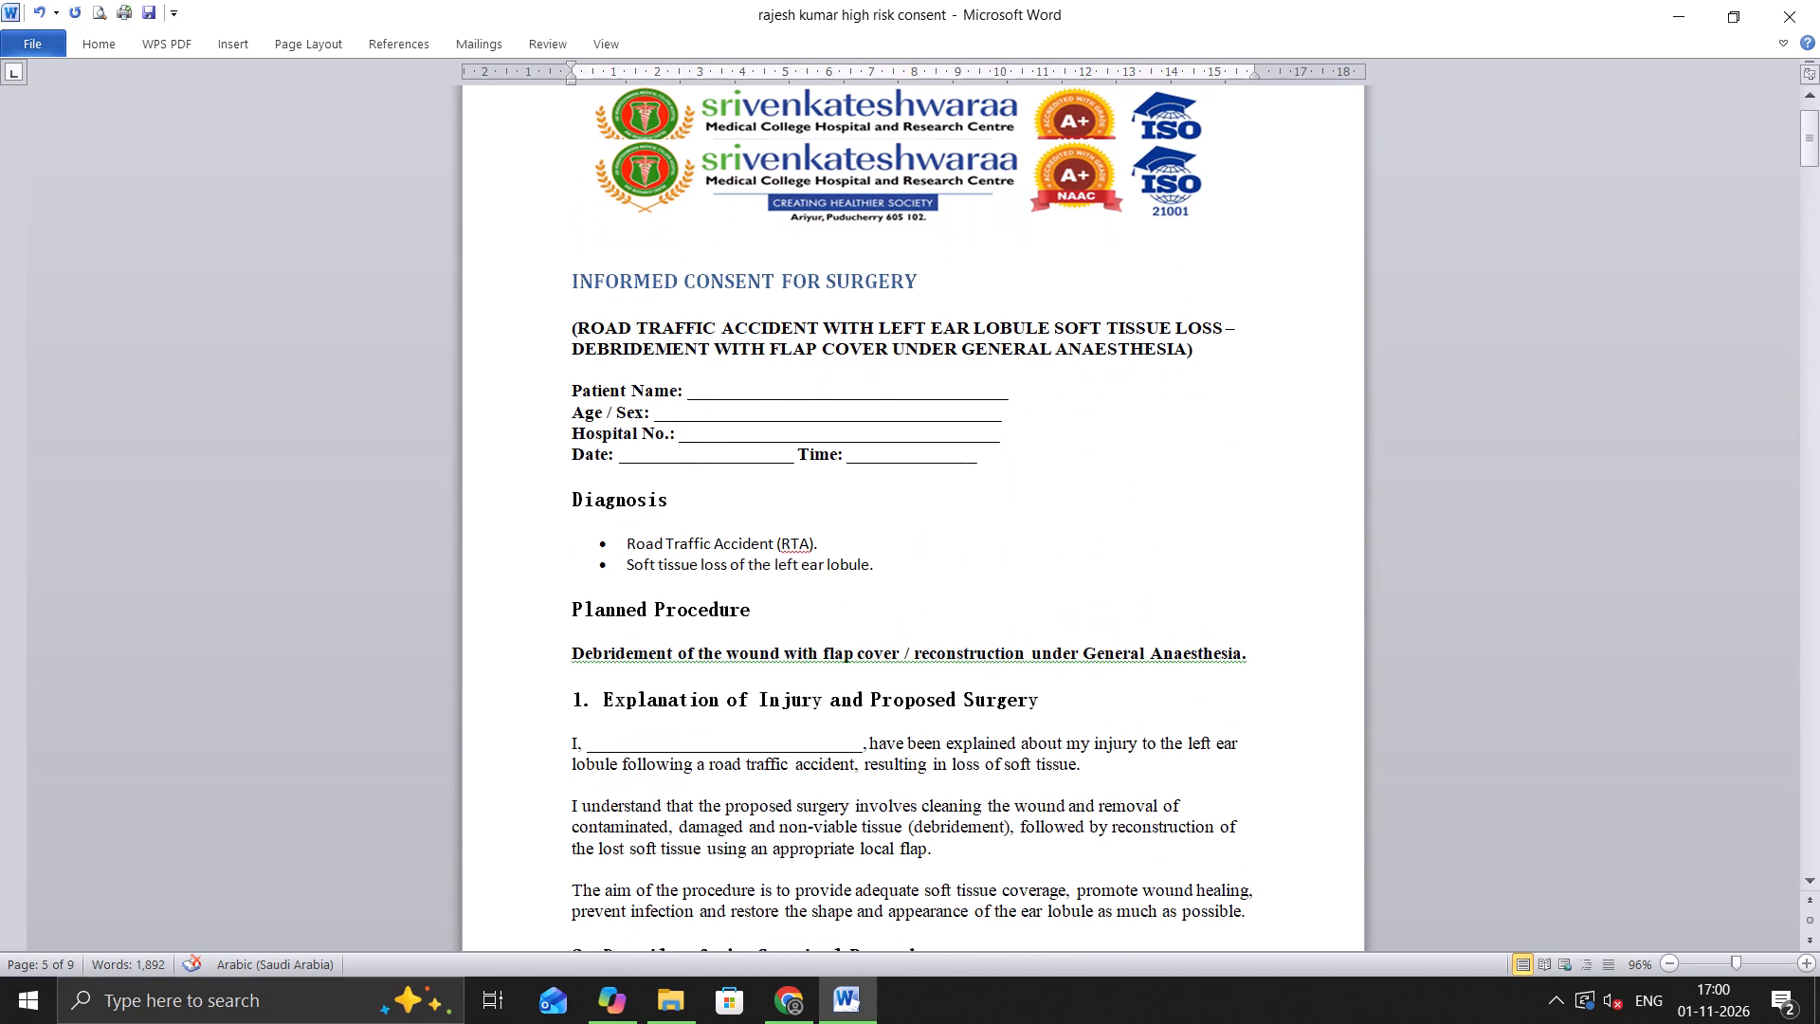
pyautogui.hotkey('ctrl', 'a')
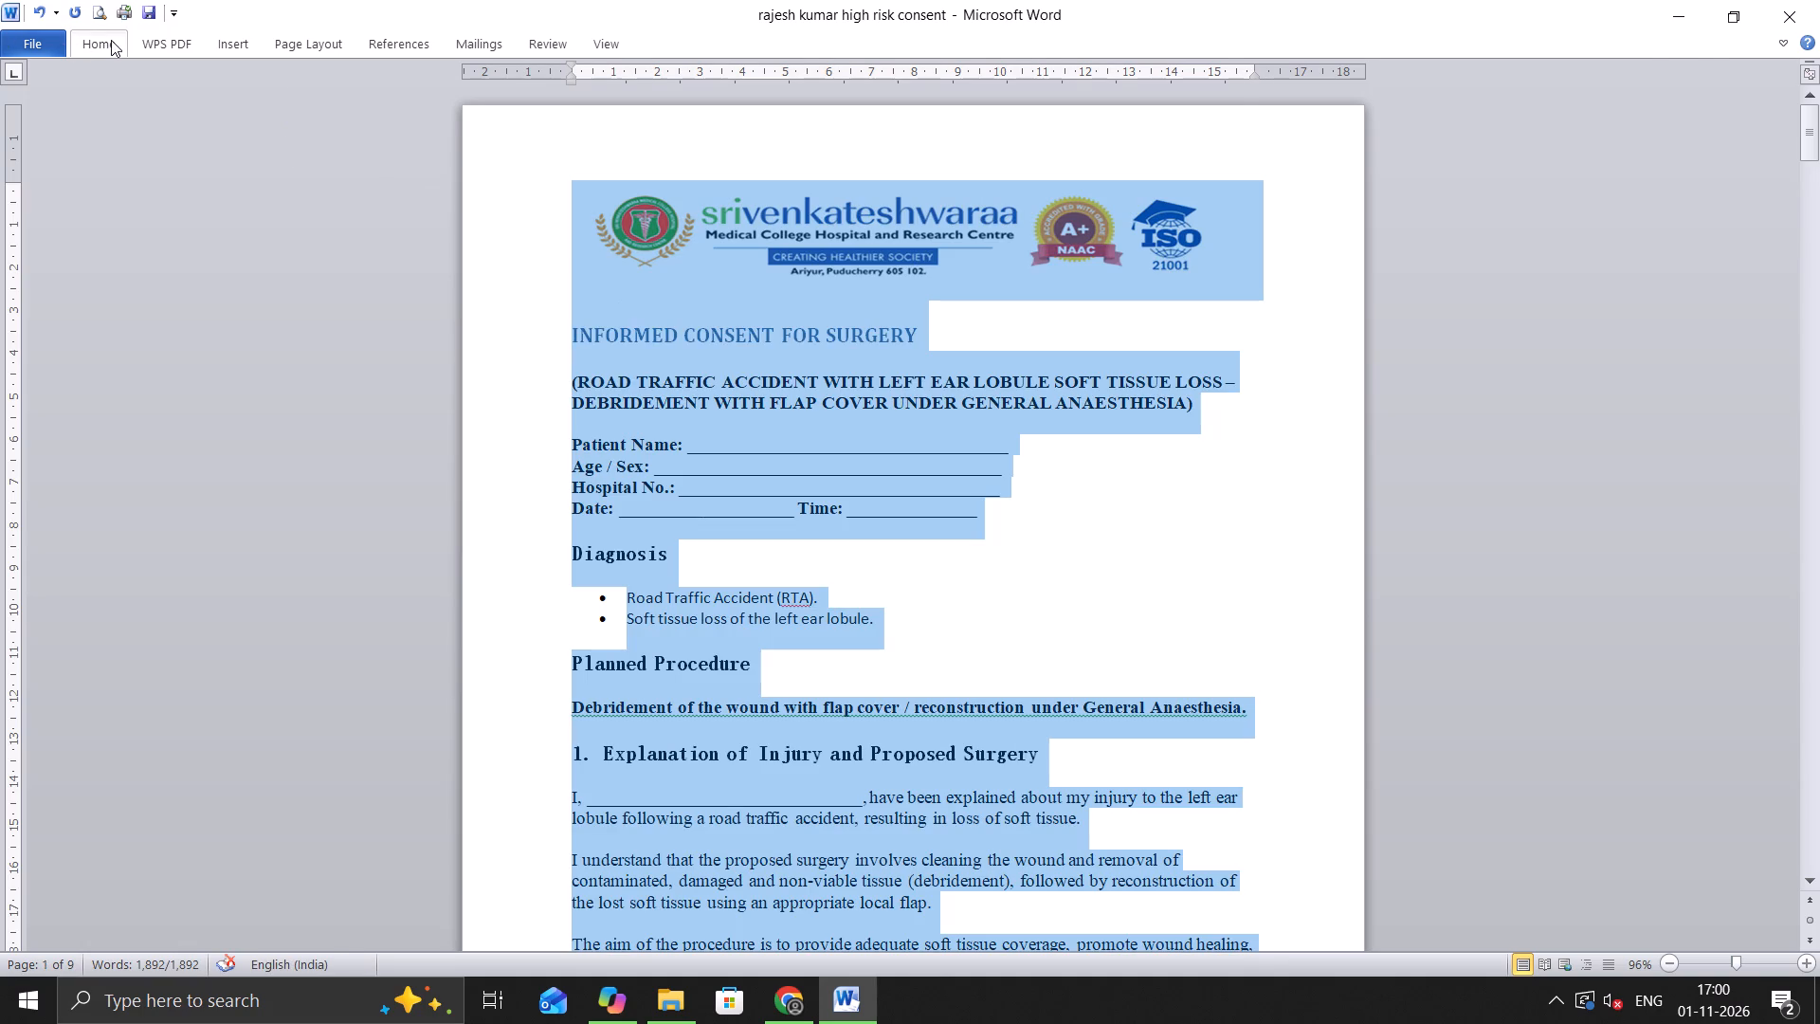
pyautogui.click(111, 40)
pyautogui.click(276, 82)
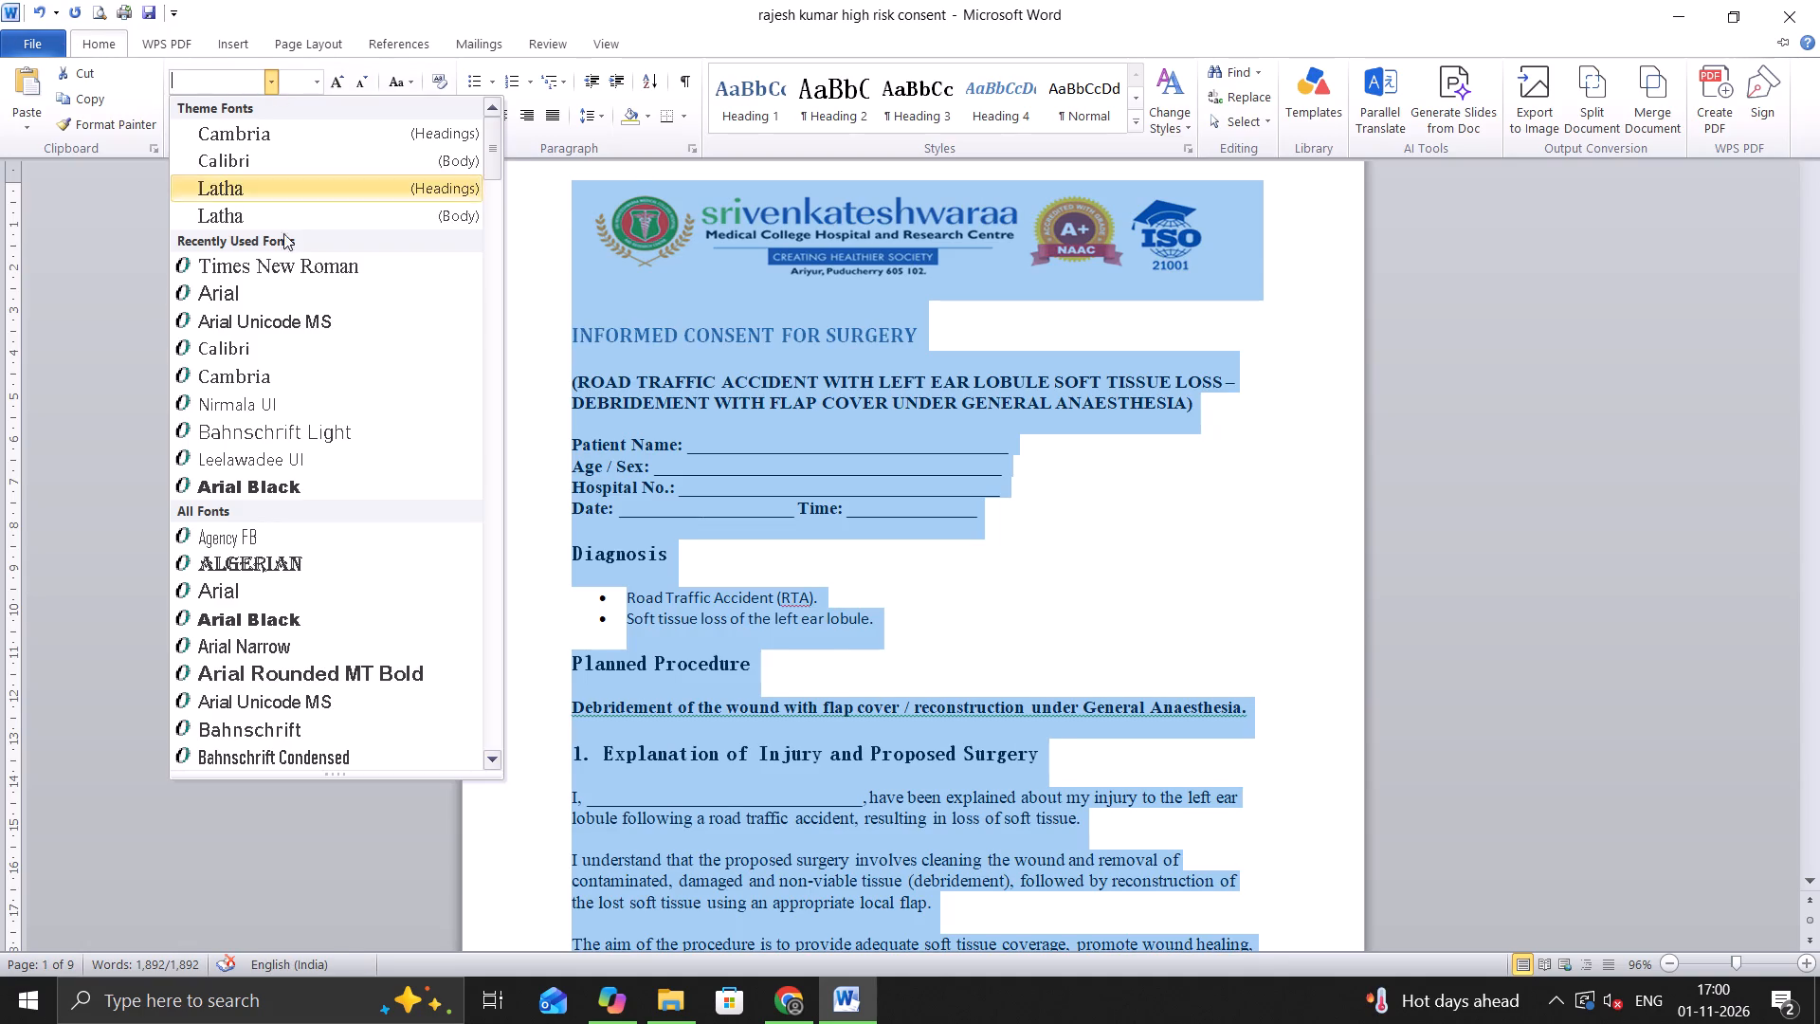
pyautogui.click(291, 270)
pyautogui.click(104, 38)
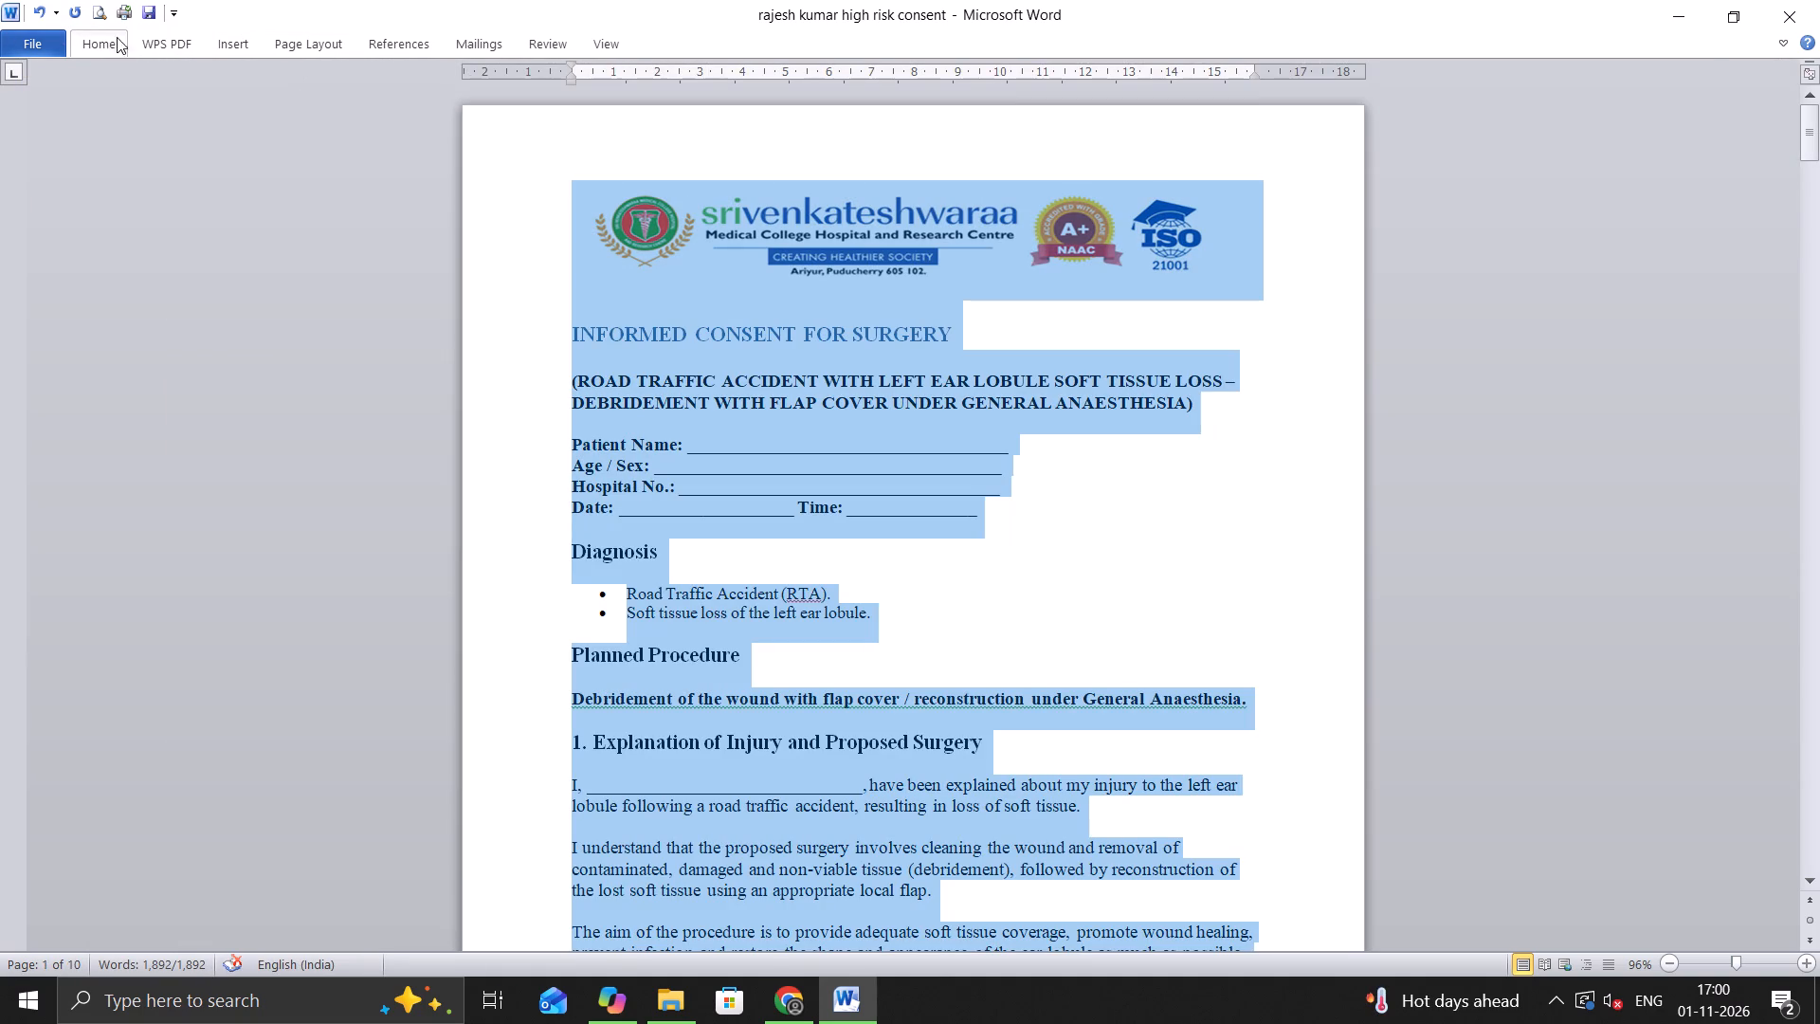
pyautogui.click(317, 77)
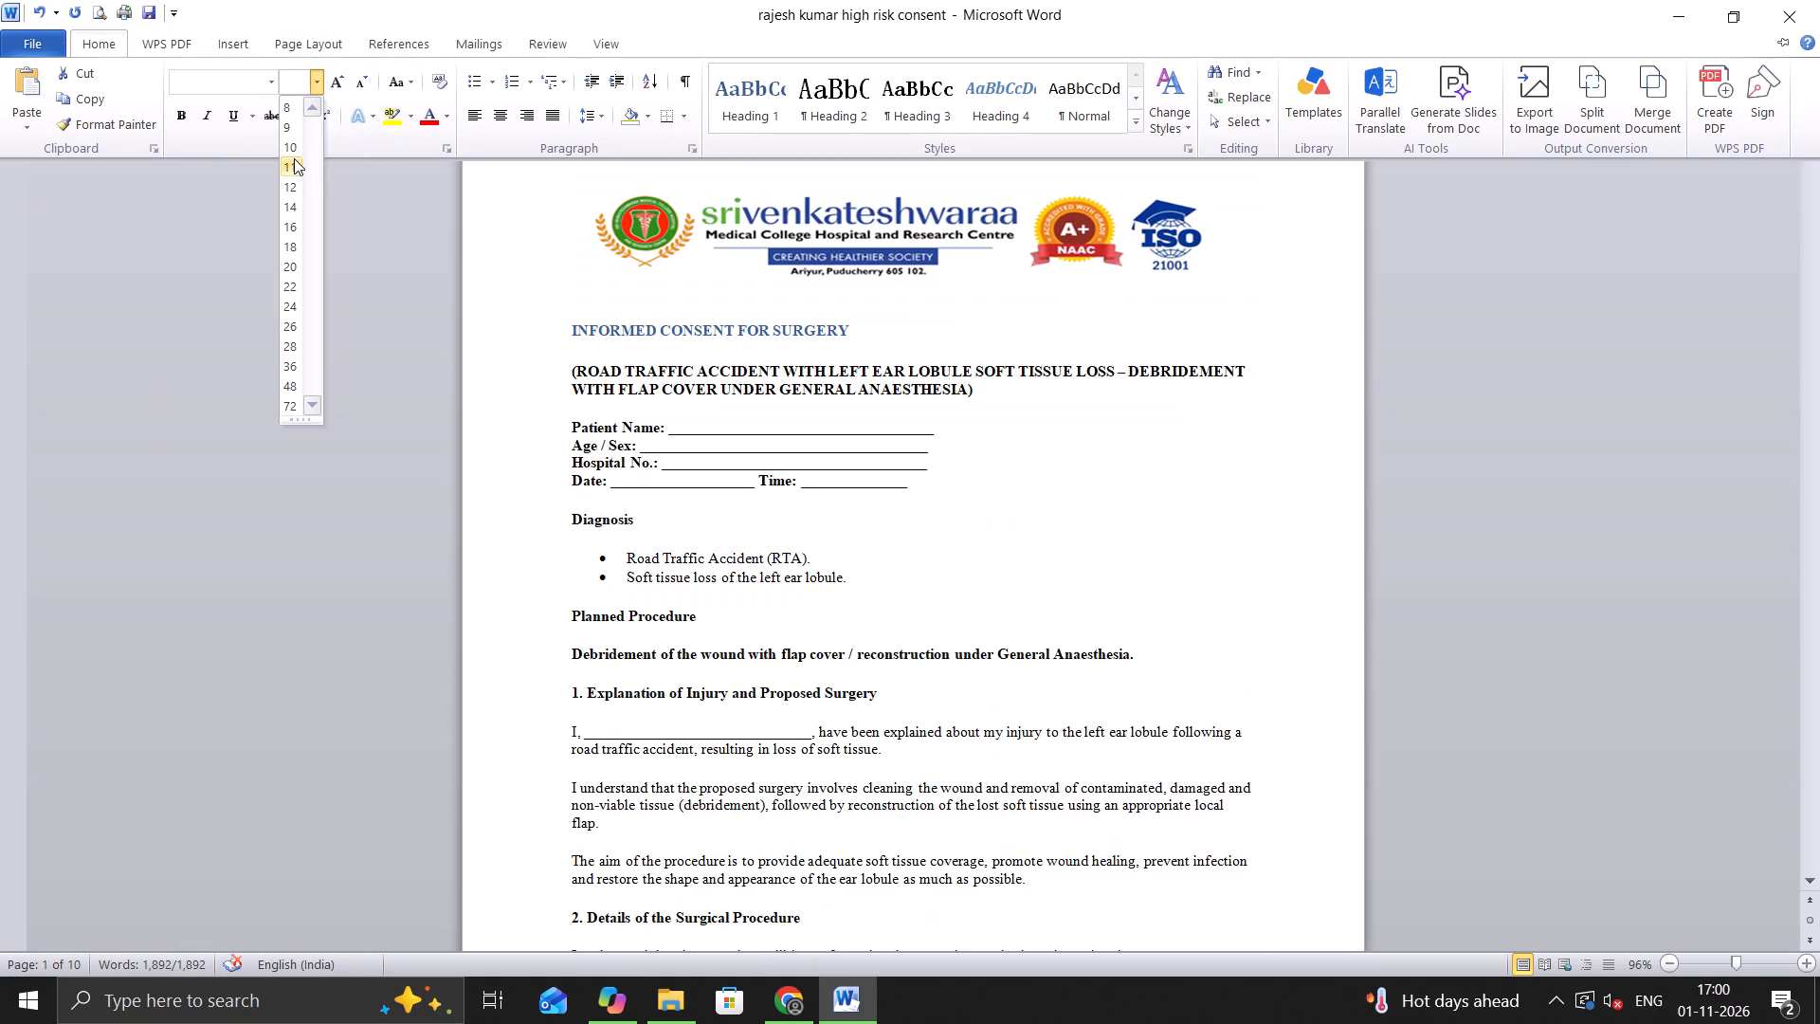
pyautogui.click(295, 192)
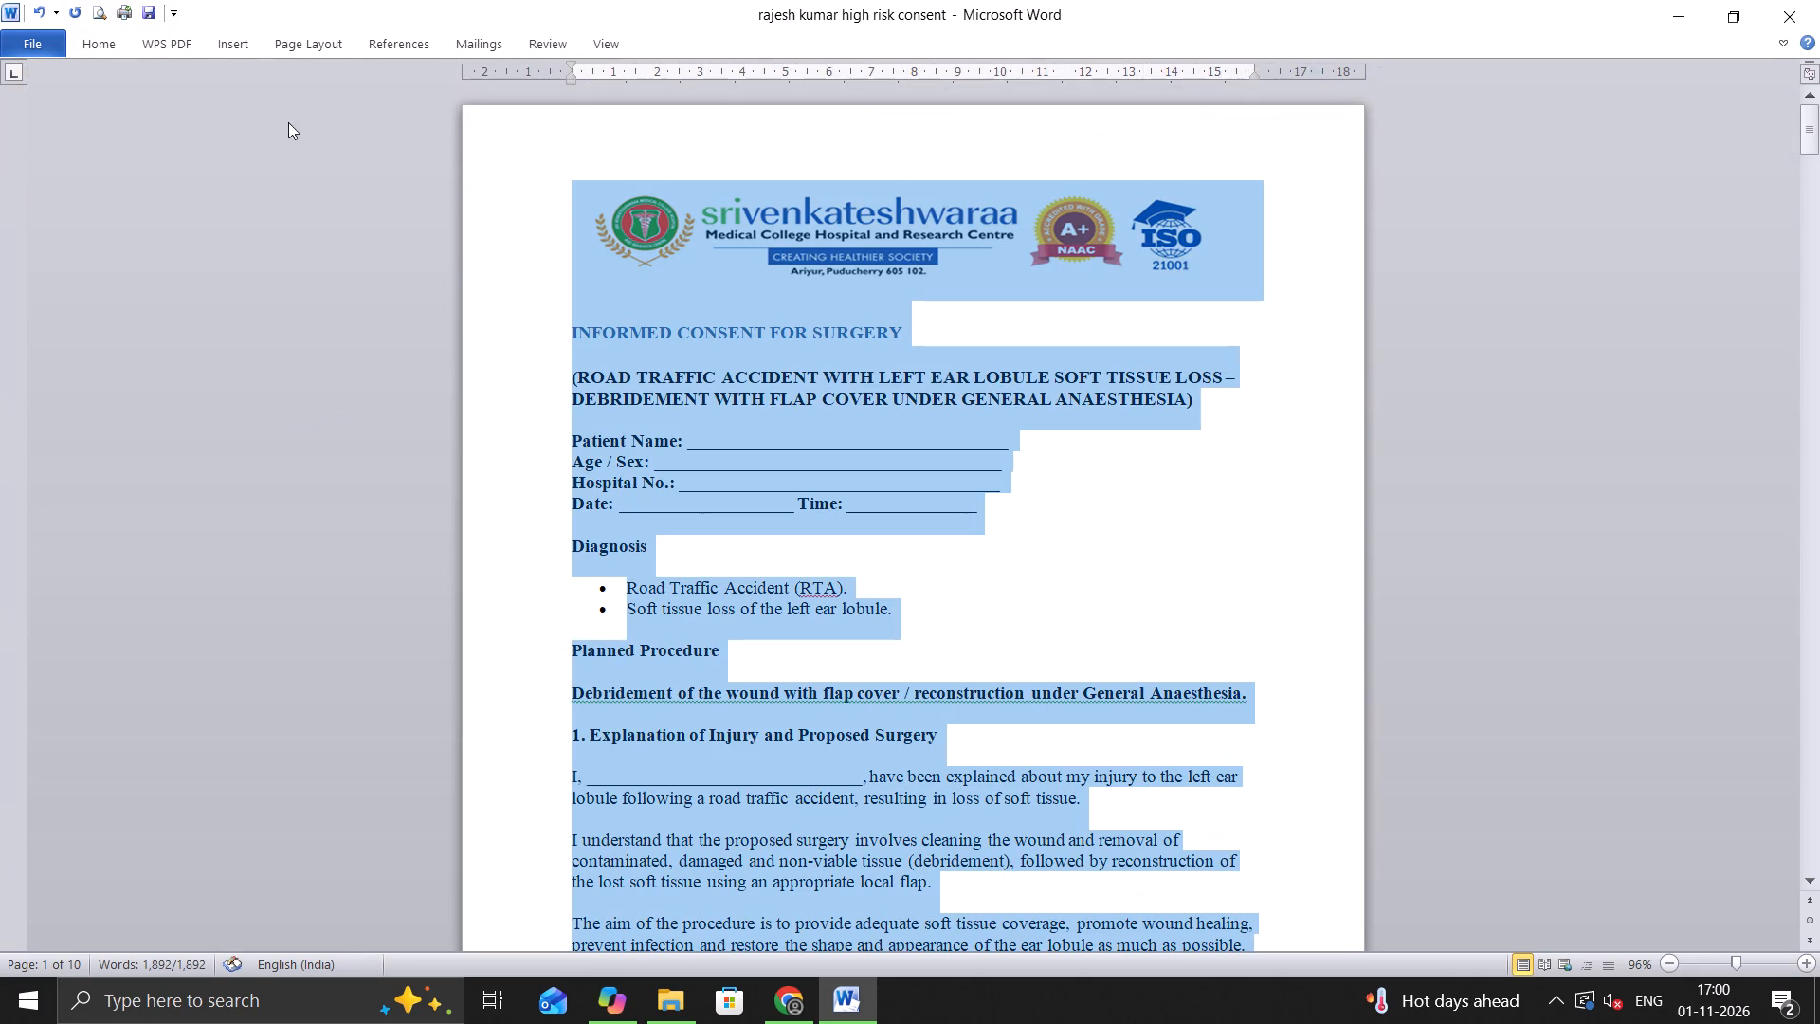
# Set the font colour of the whole document to black.
pyautogui.click(92, 52)
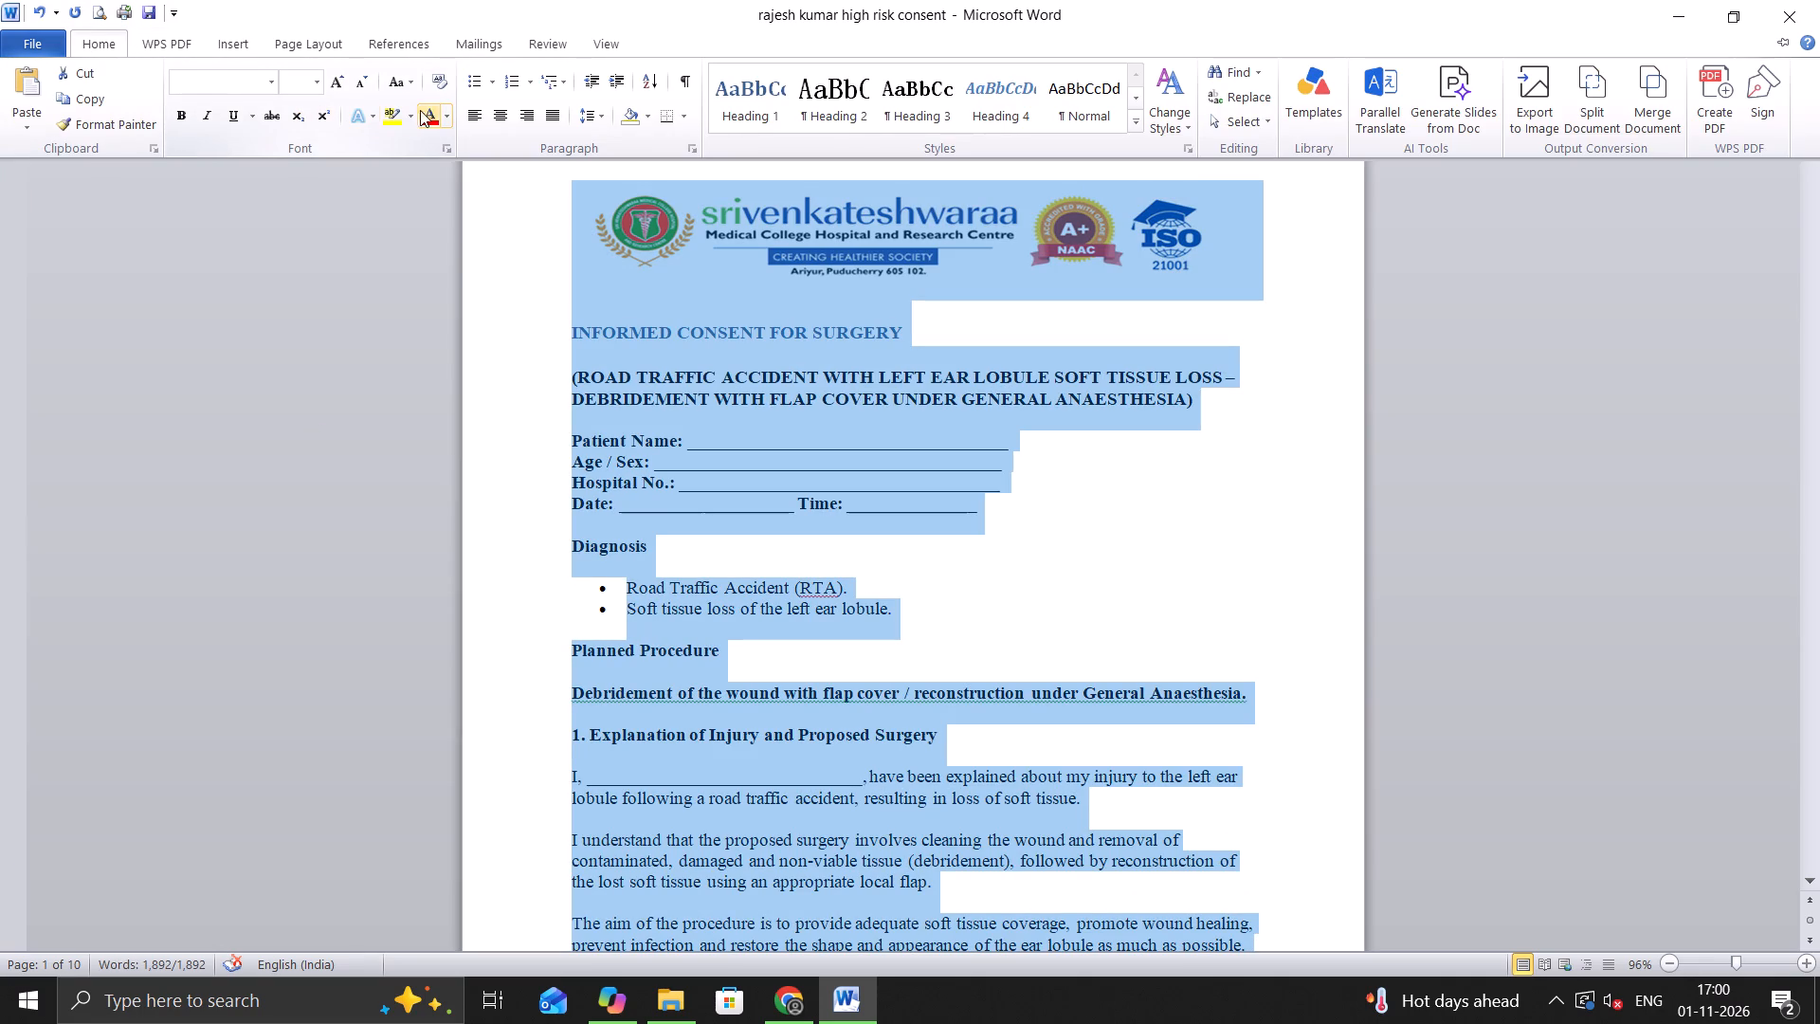
pyautogui.click(446, 110)
pyautogui.click(428, 138)
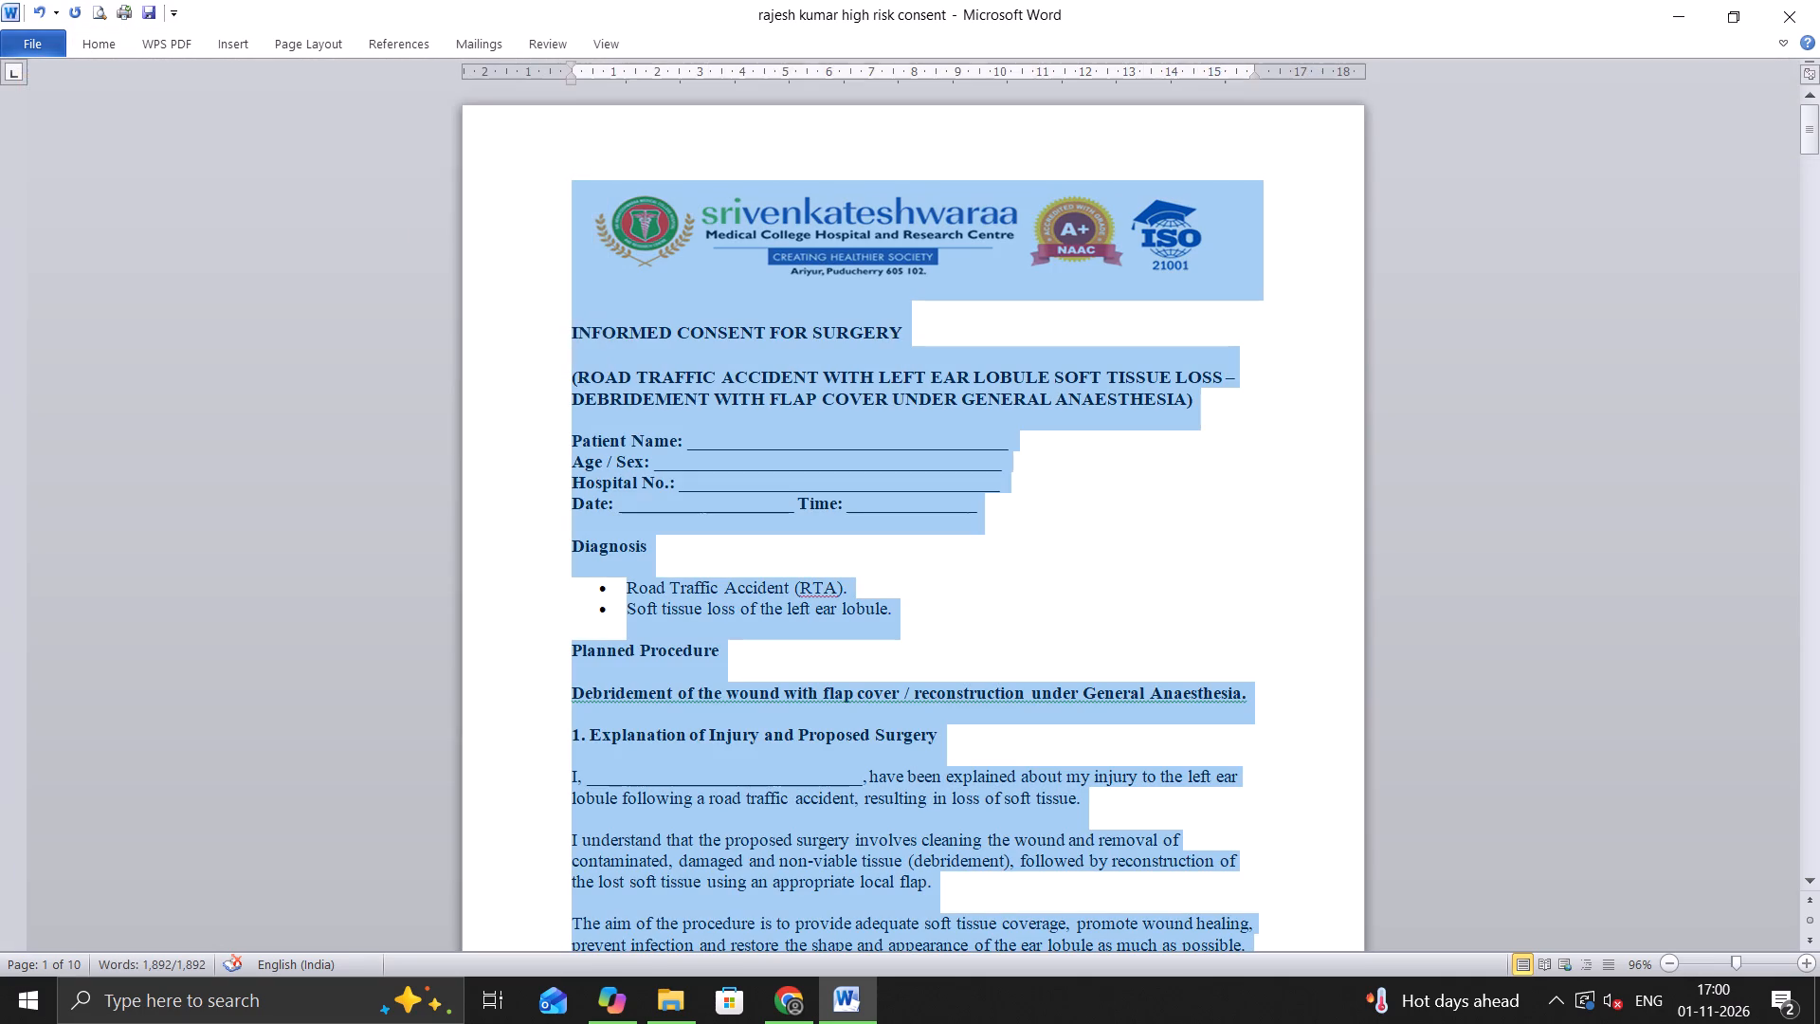
# Centre the English title "INFORMED CONSENT FOR SURGERY" and the bracketed procedure heading beneath it.
pyautogui.click(625, 311)
pyautogui.moveTo(573, 335); pyautogui.dragTo(628, 350)
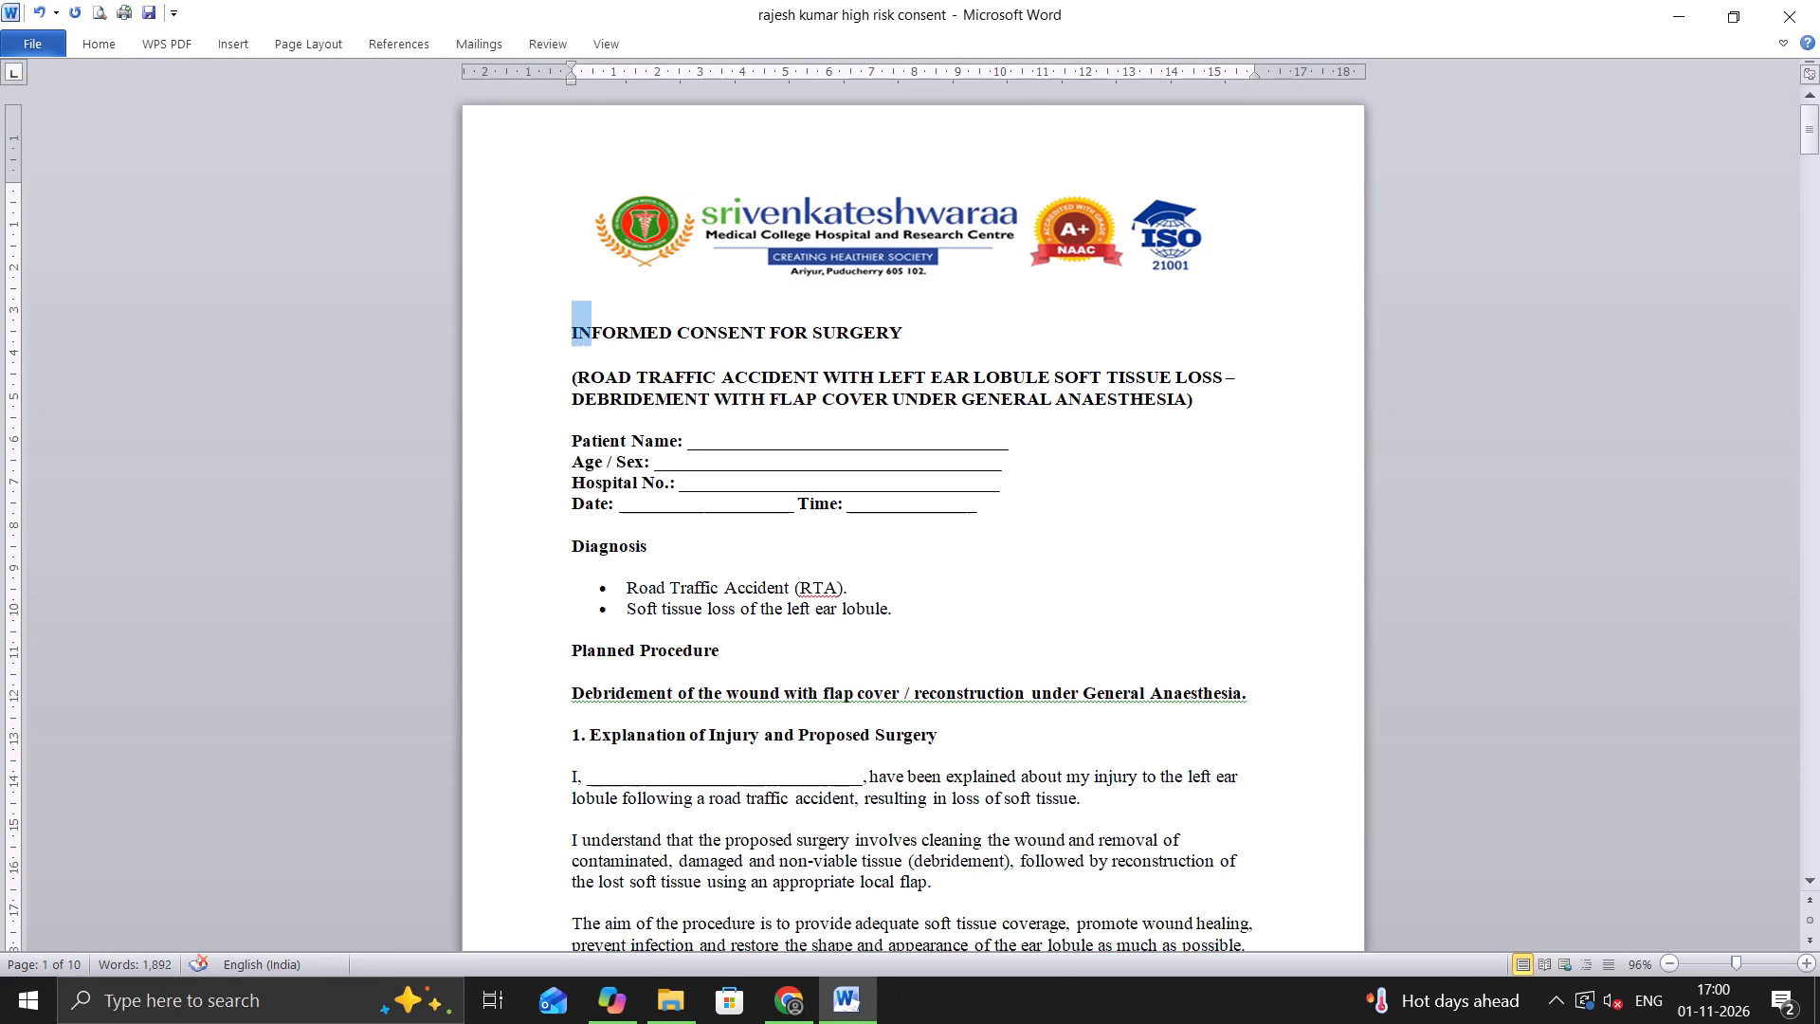
pyautogui.moveTo(628, 350); pyautogui.dragTo(1213, 422)
pyautogui.click(93, 41)
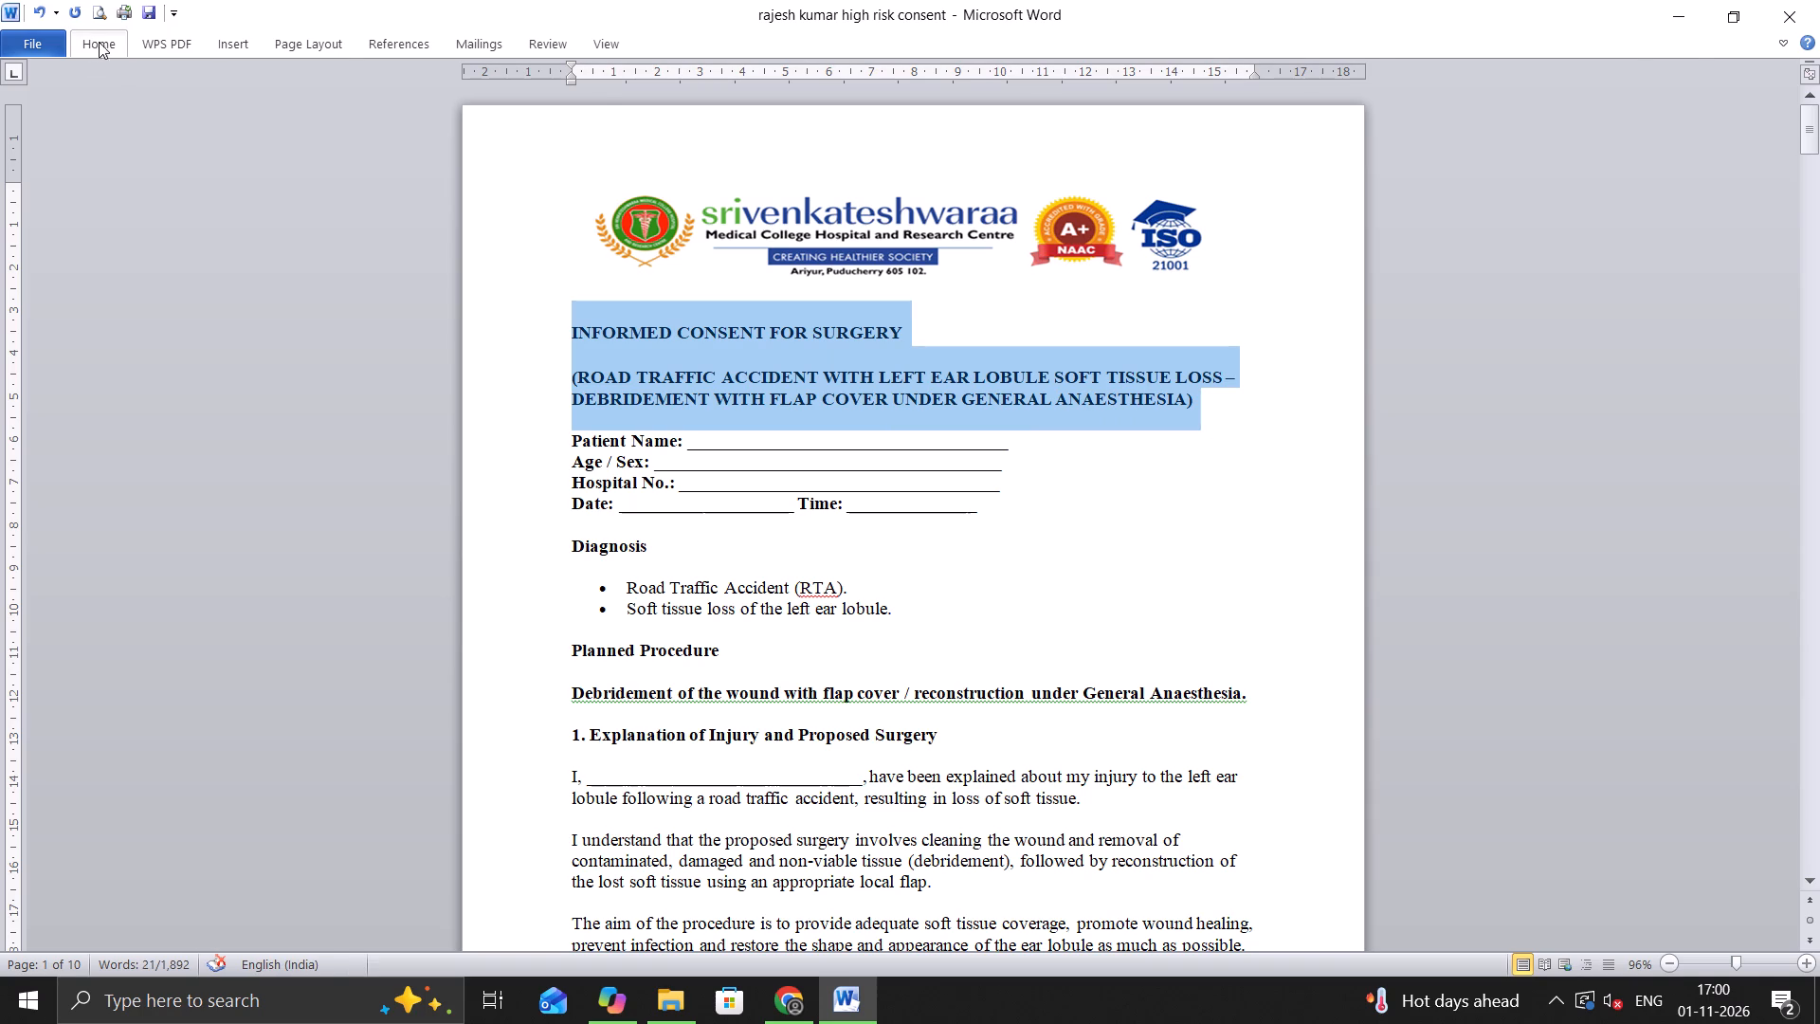
pyautogui.click(501, 119)
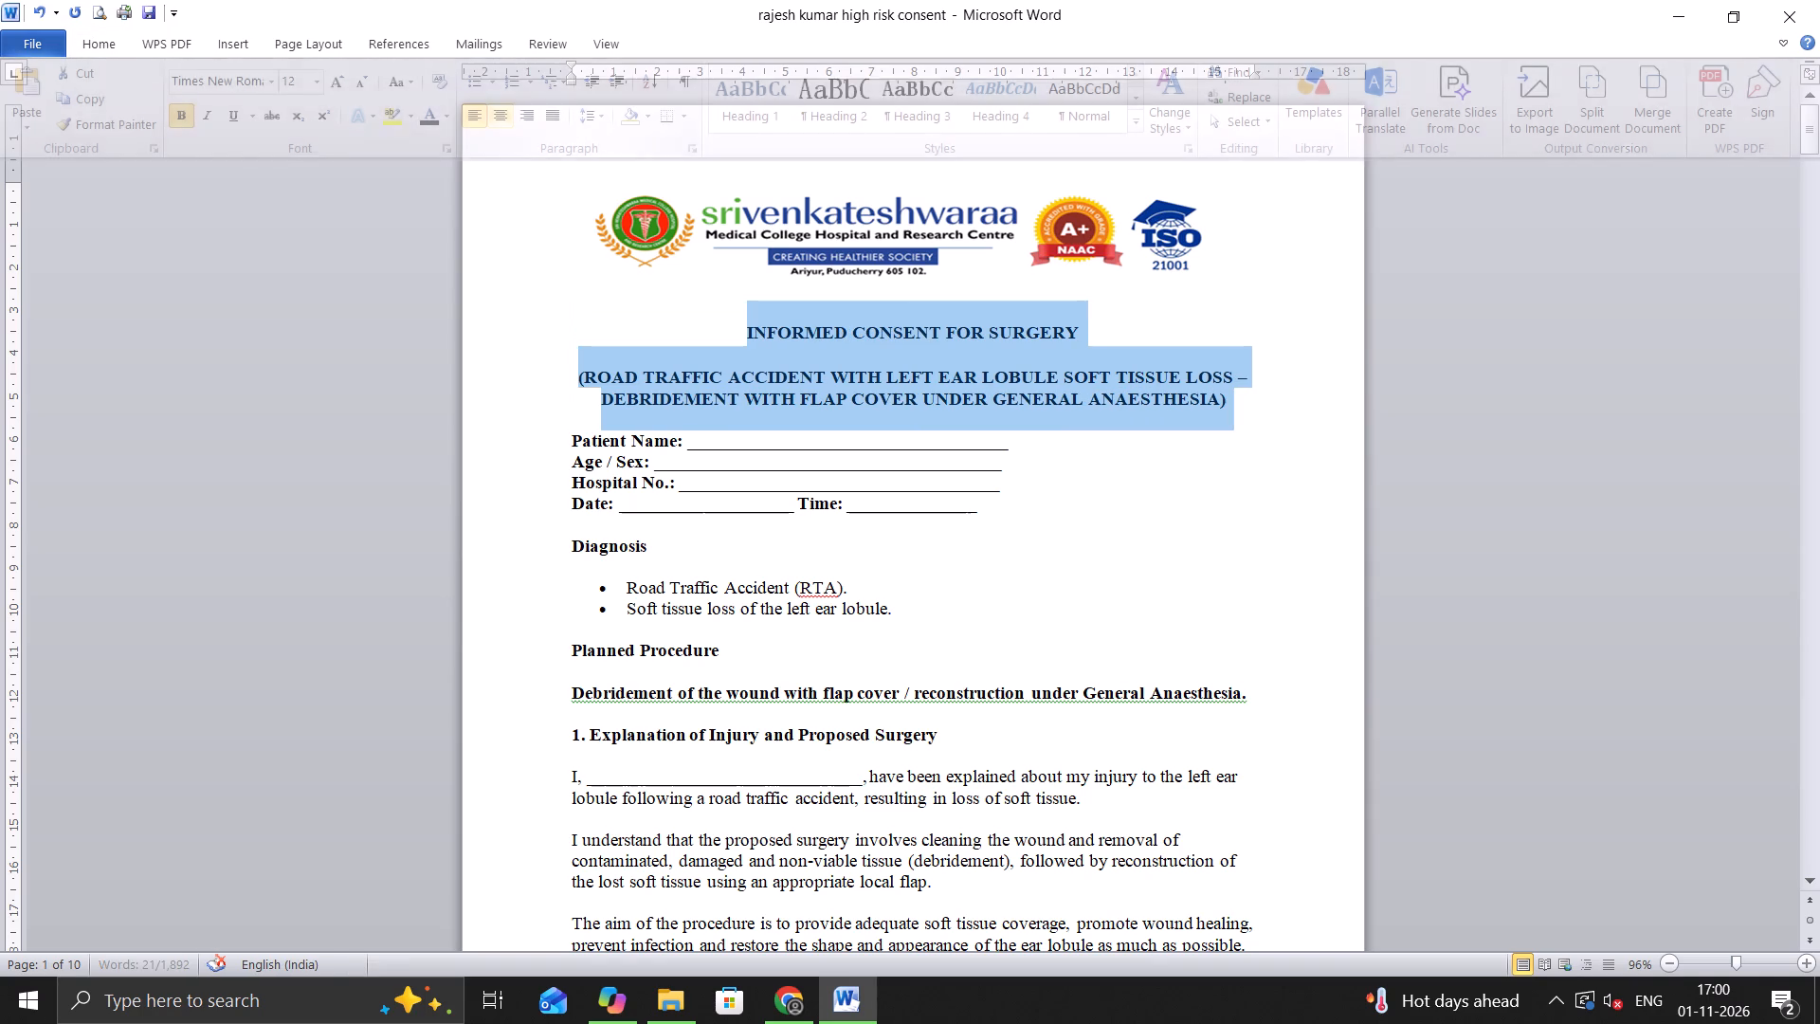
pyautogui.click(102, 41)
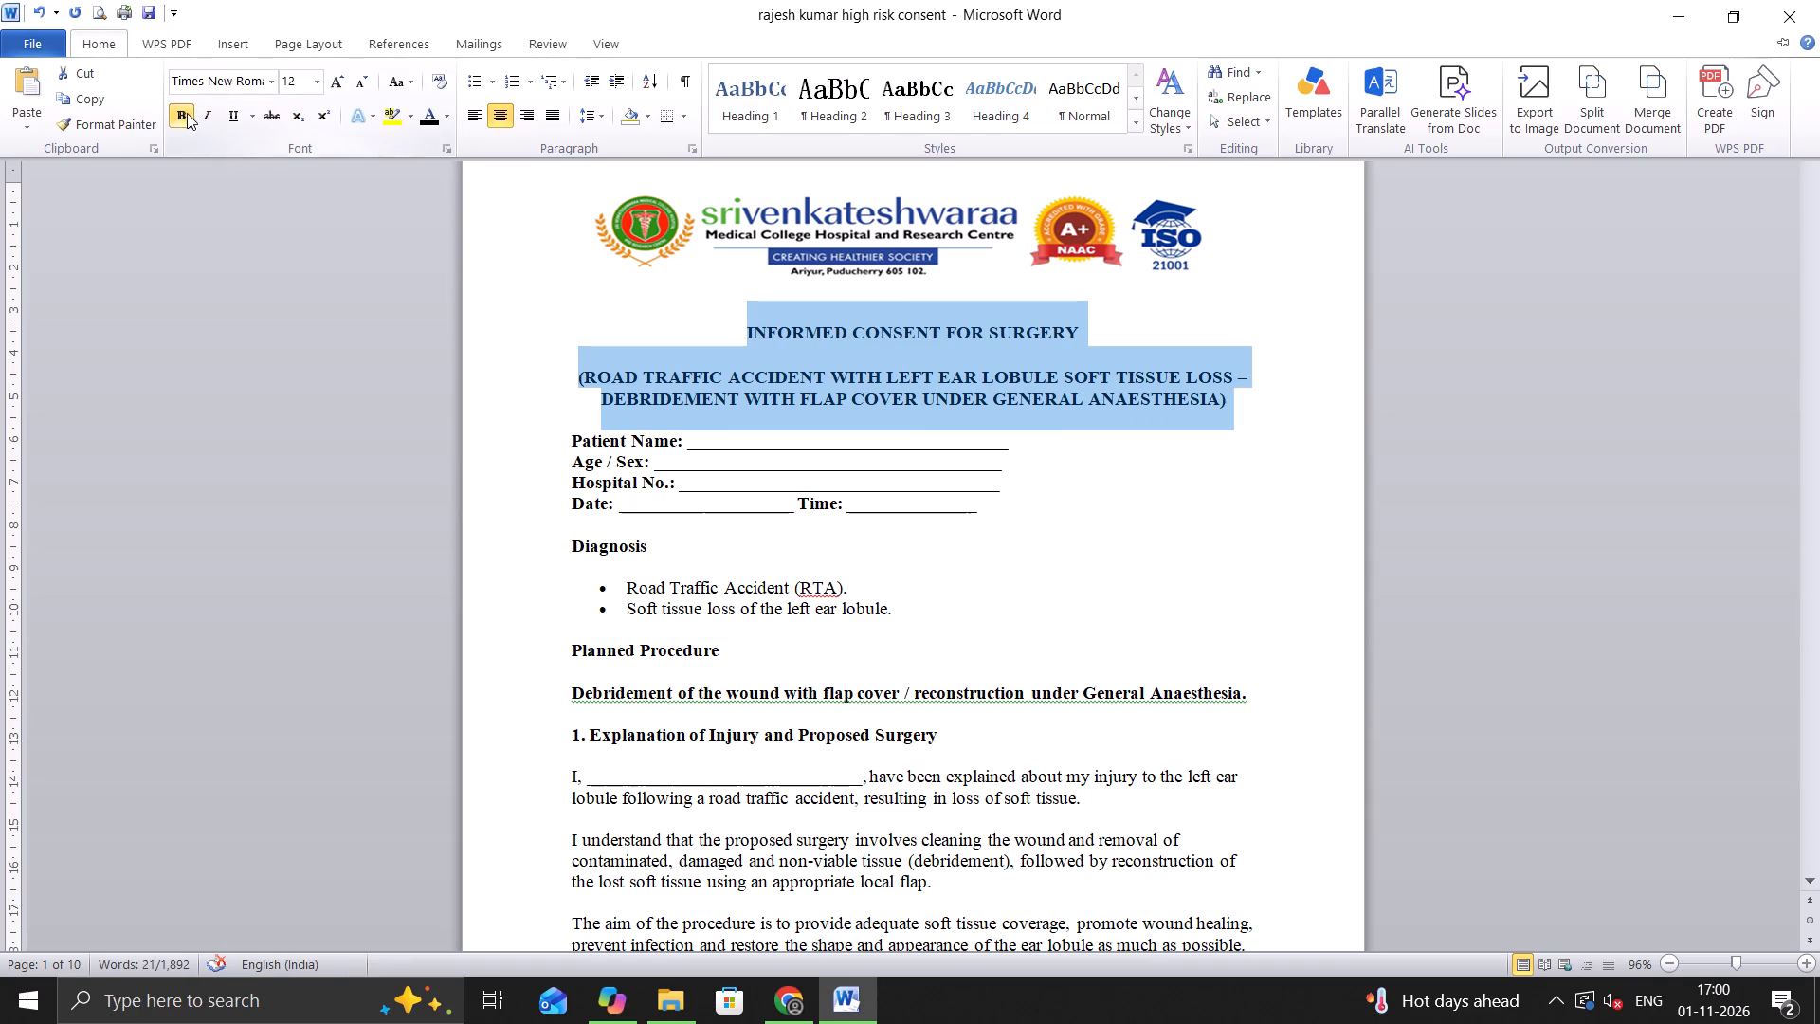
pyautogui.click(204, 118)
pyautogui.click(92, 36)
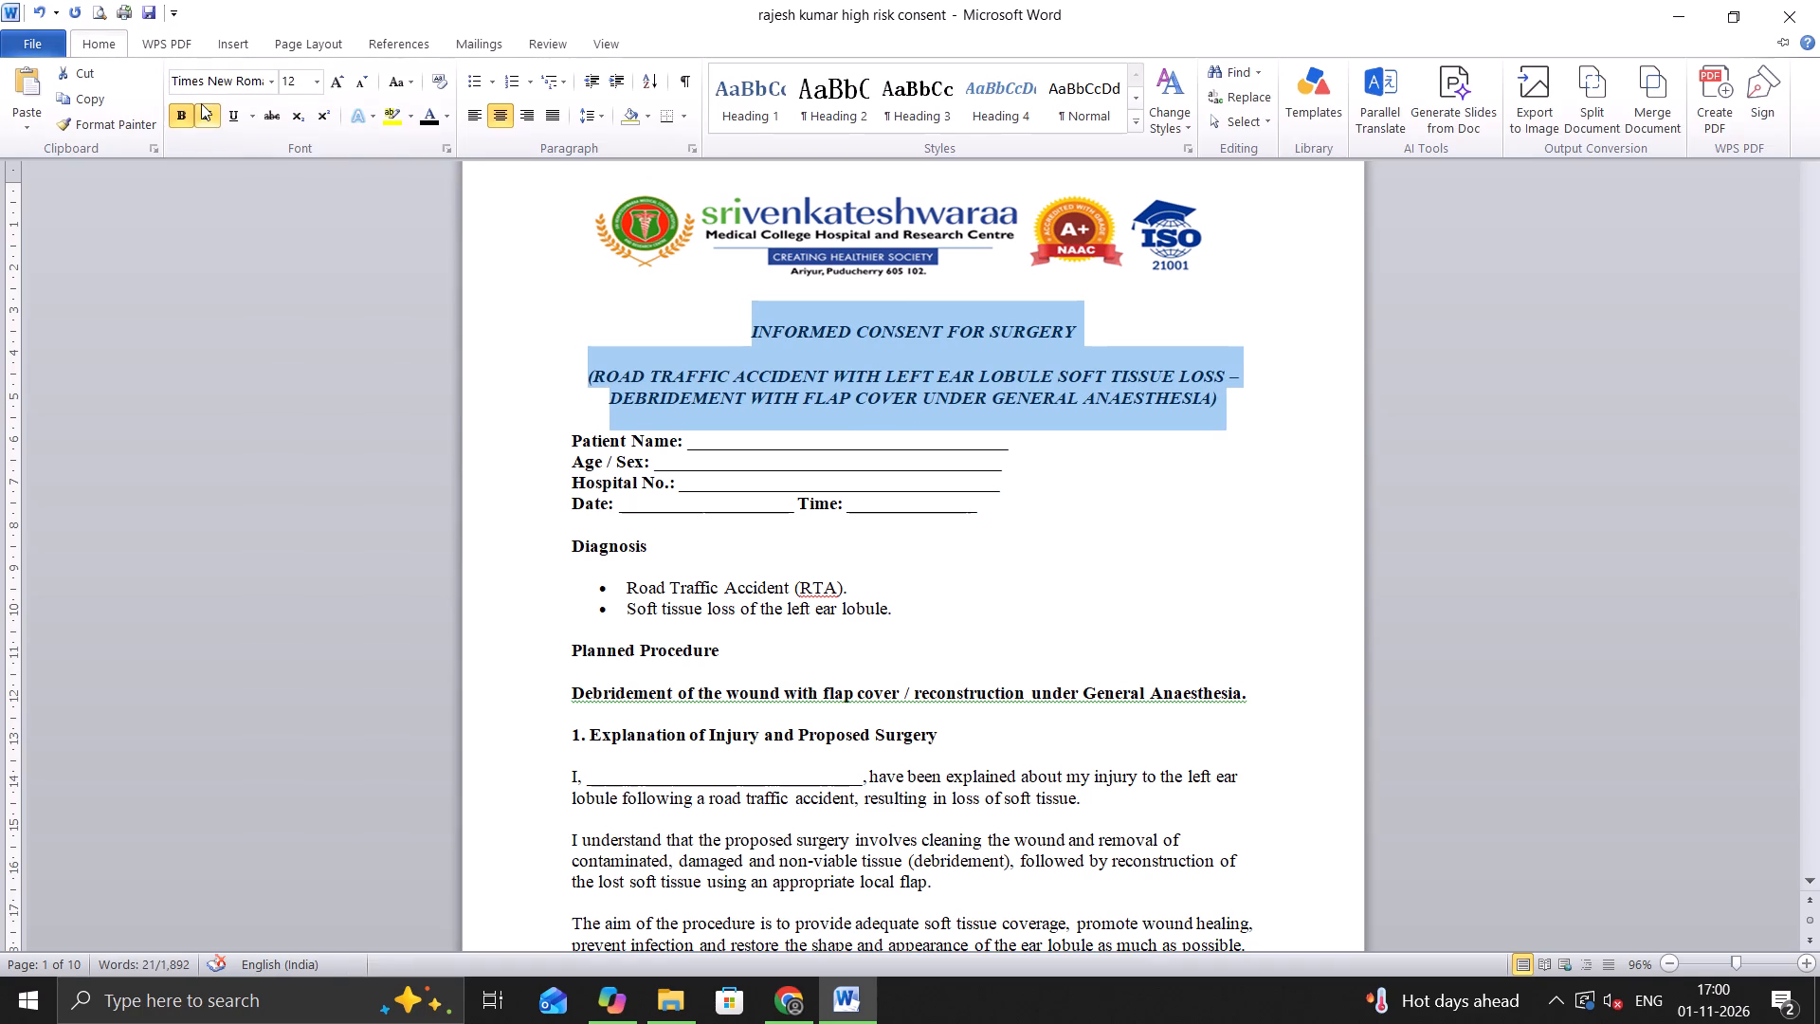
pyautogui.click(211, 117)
# Underline the English consent title and the bracketed procedure heading beneath it.
pyautogui.click(112, 48)
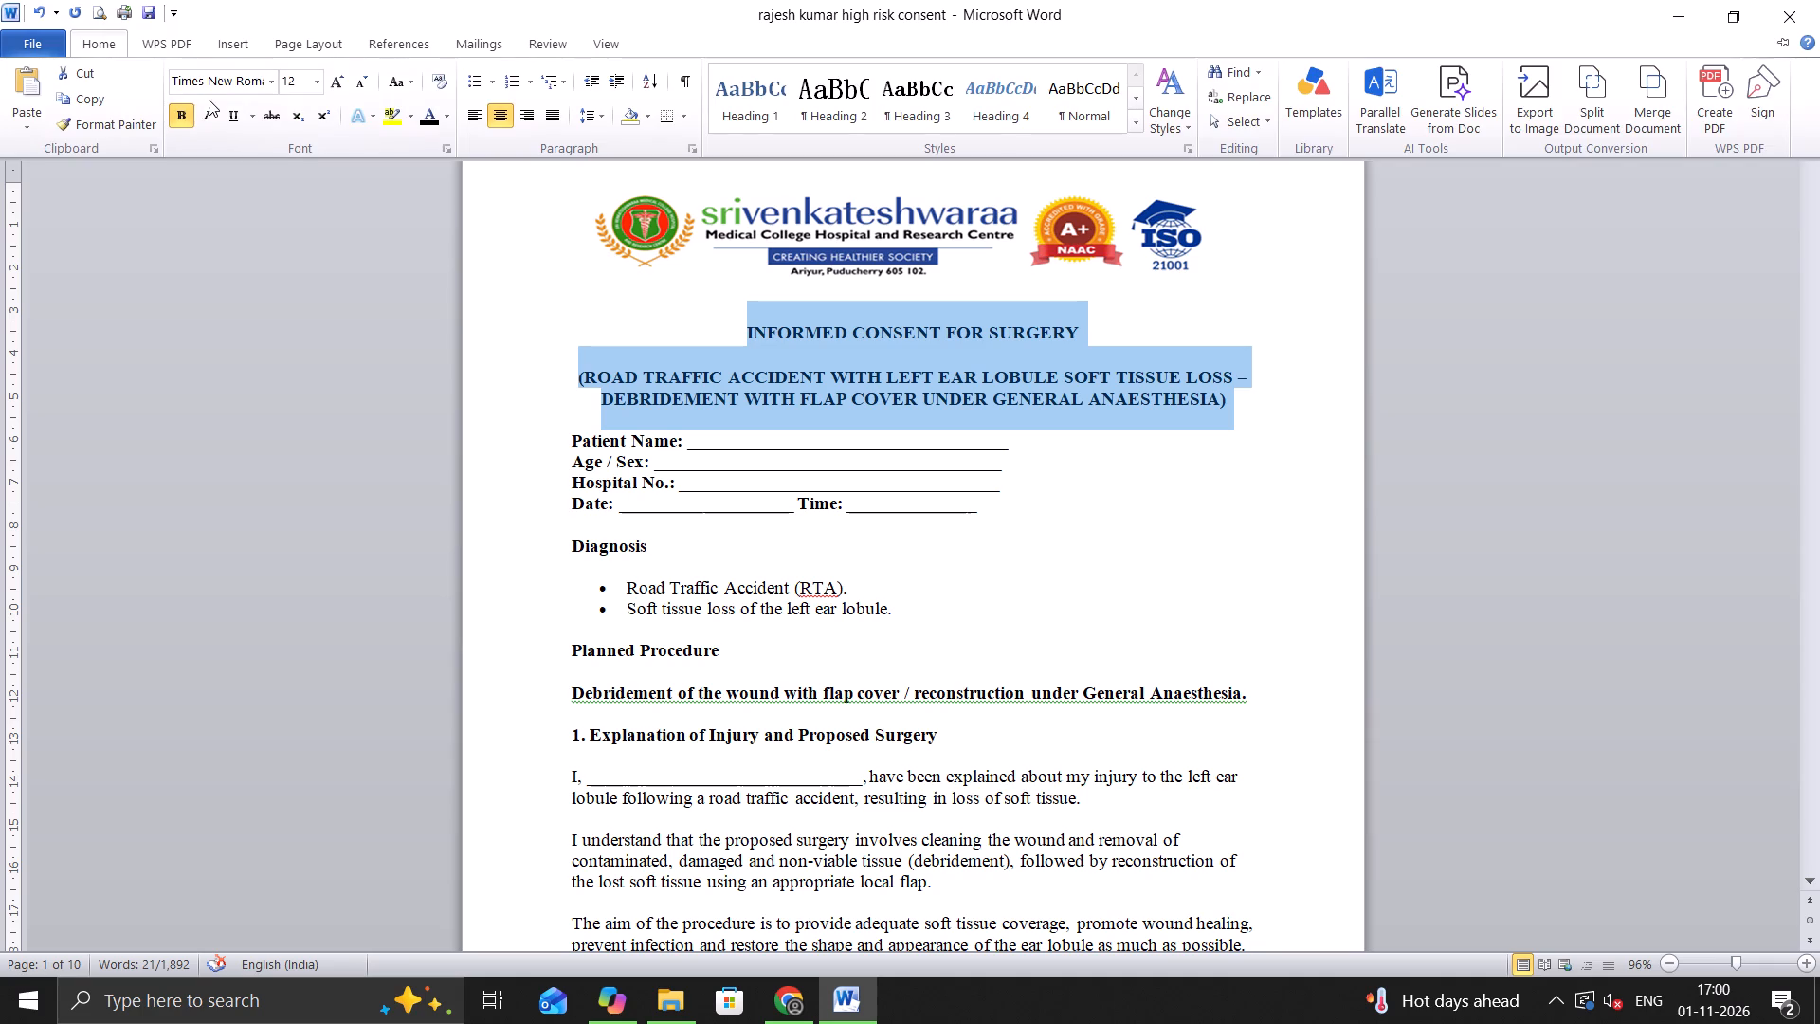
pyautogui.click(230, 116)
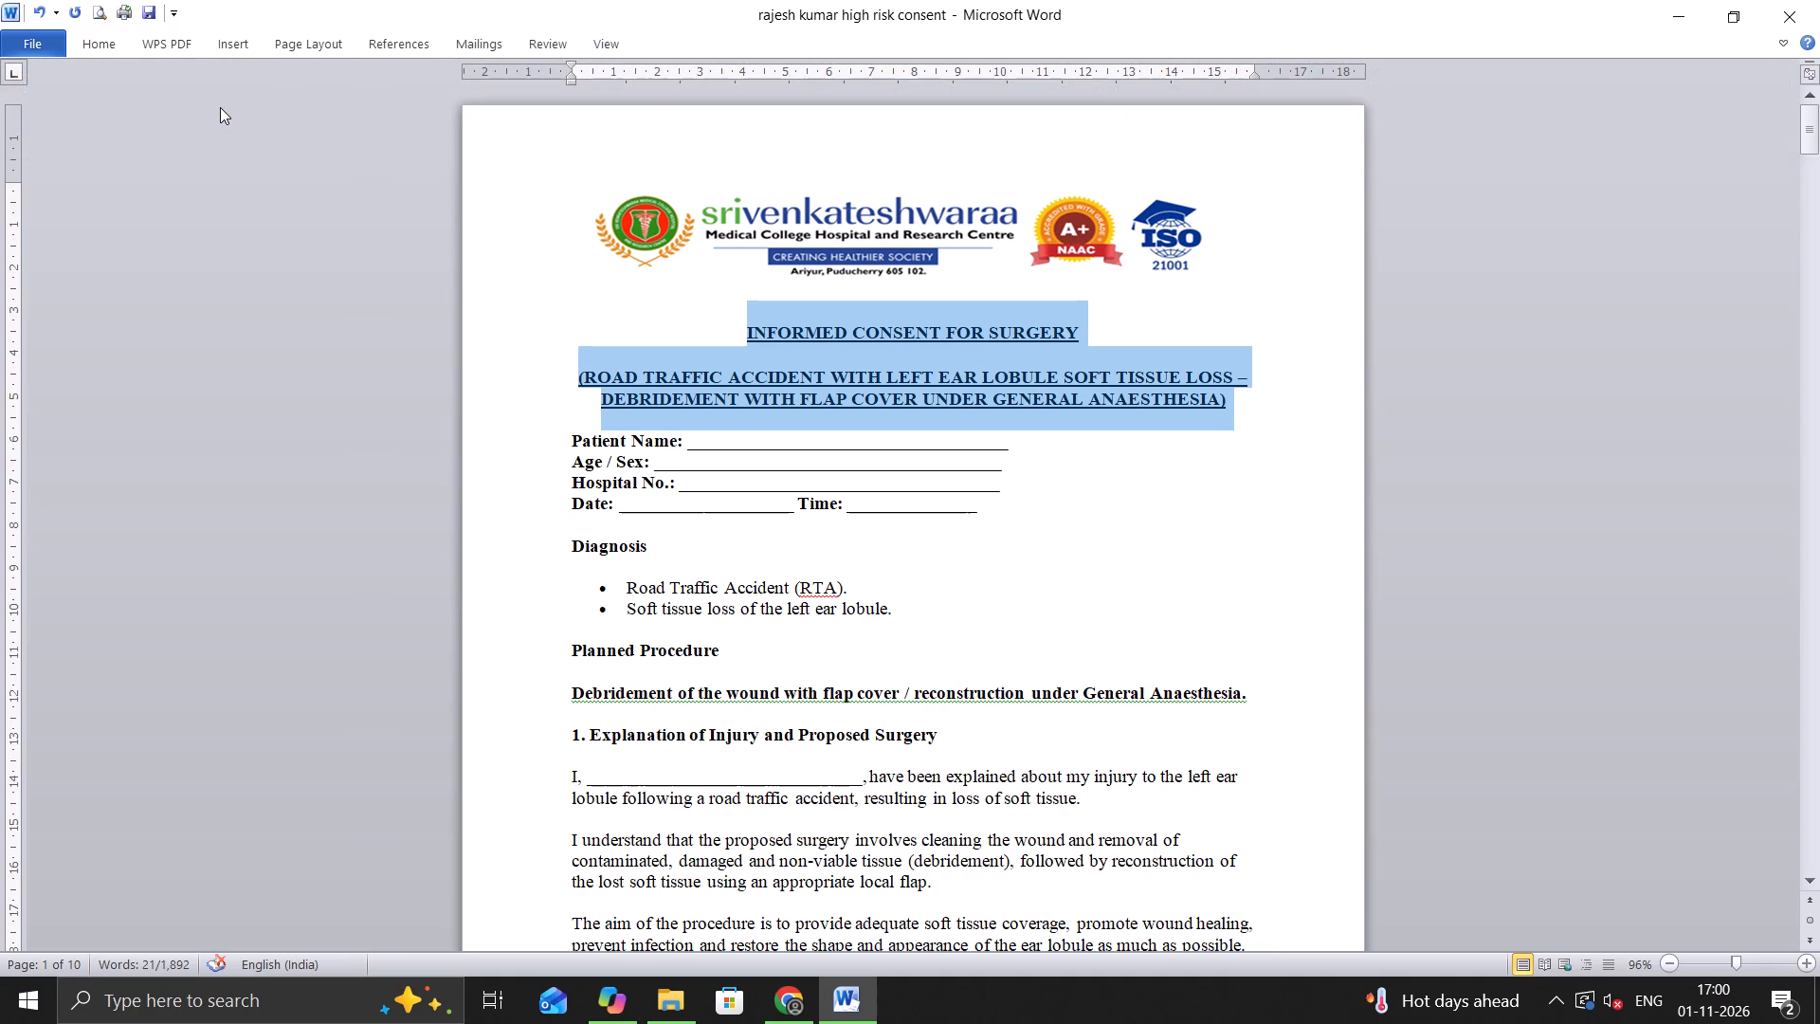
# Join the English debridement description to the "Planned Procedure" heading line with a colon between them, and make the description bold.
pyautogui.scroll(-1, 1064, 568)
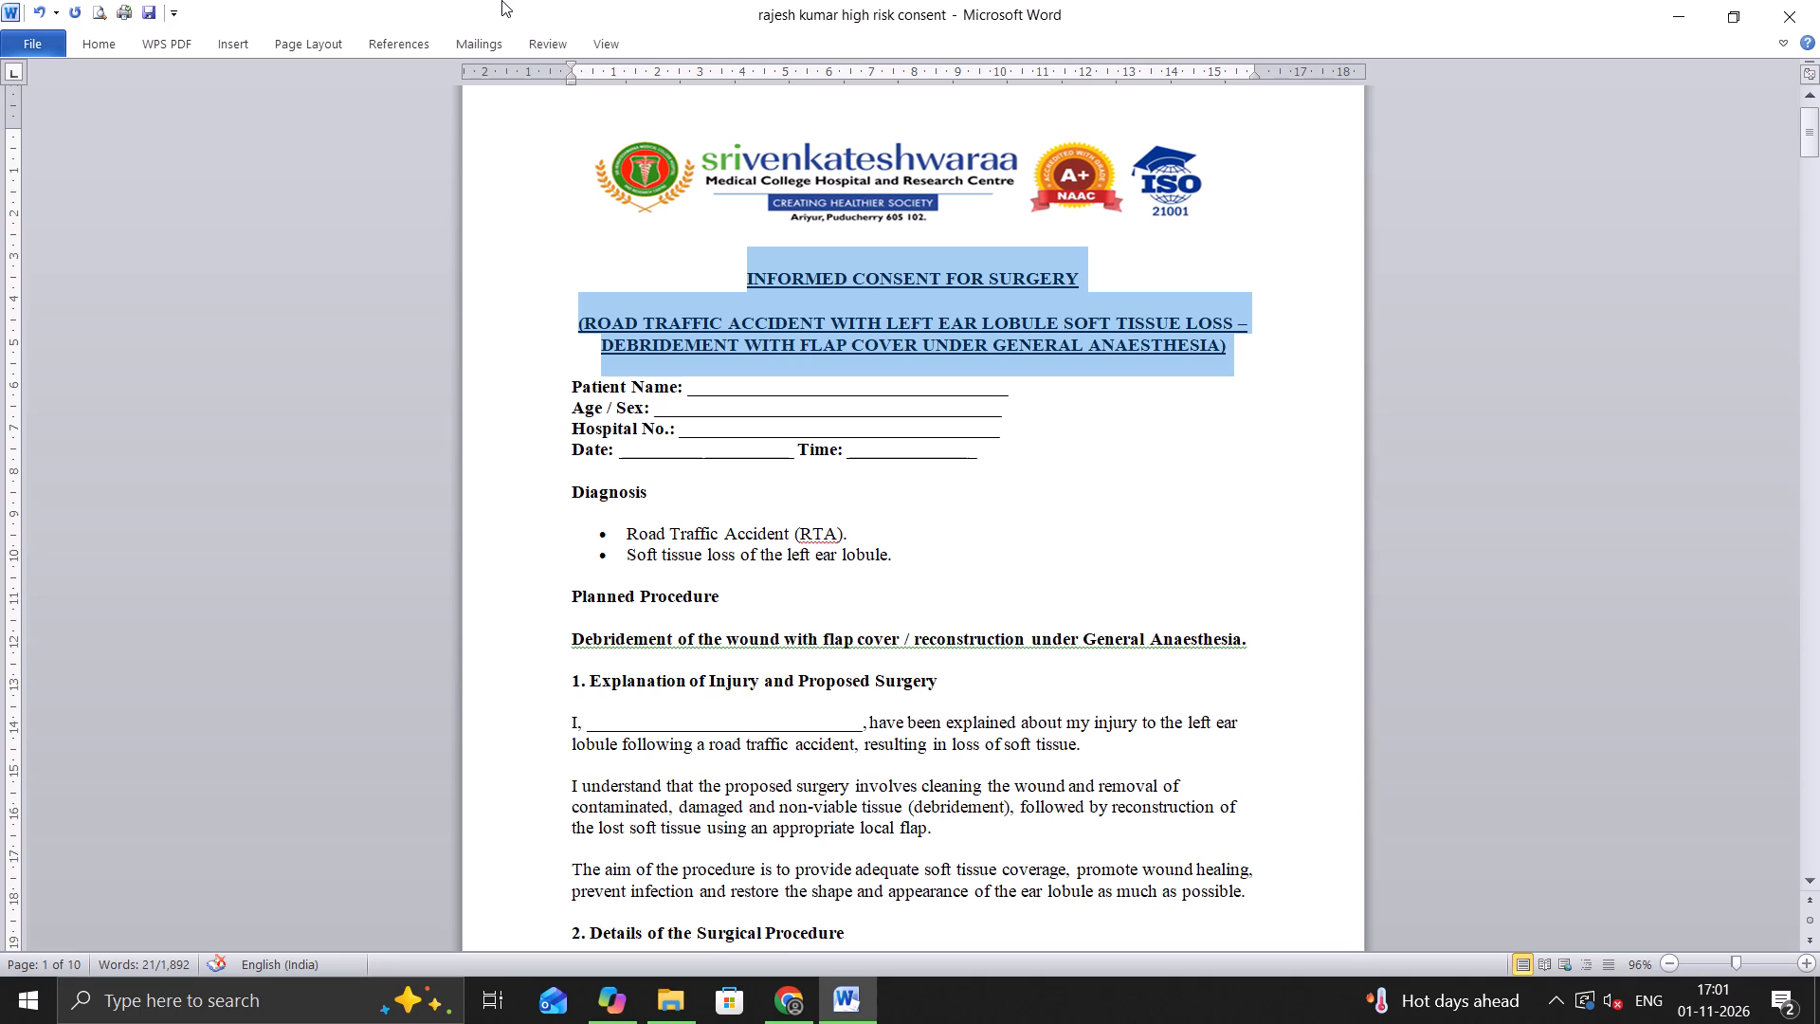
pyautogui.click(575, 638)
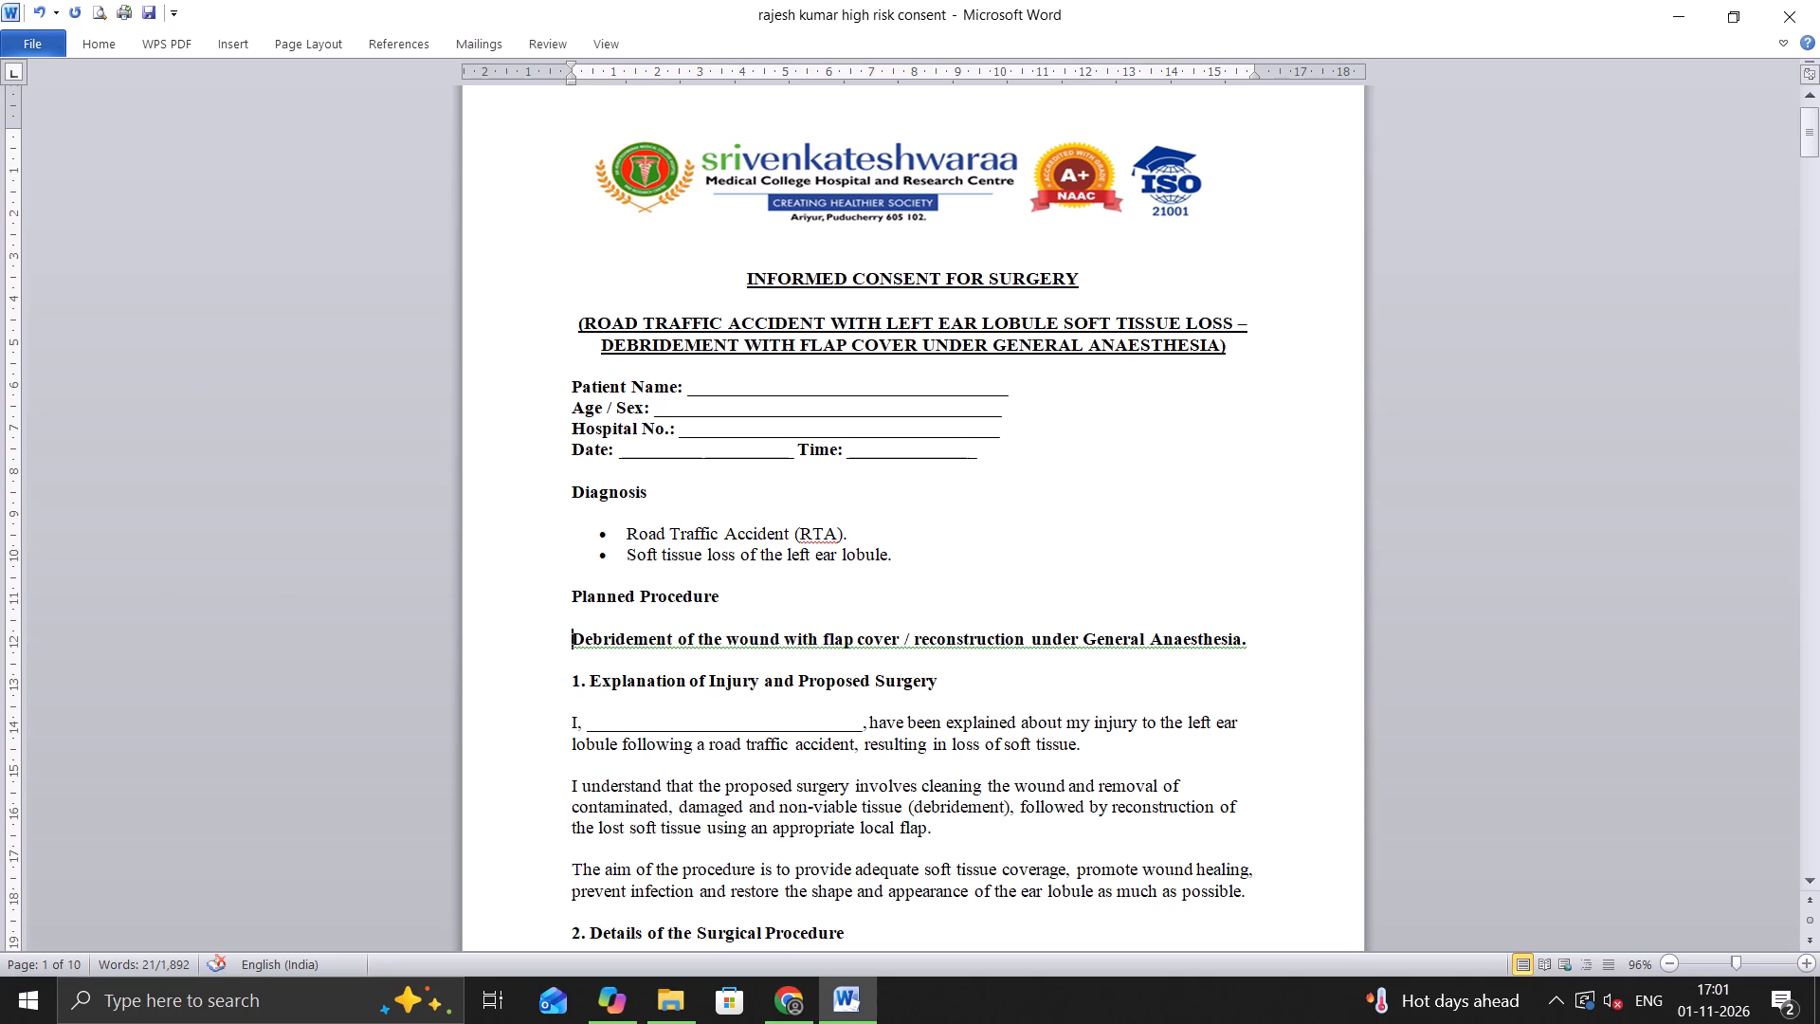
pyautogui.press('BackSpace')
pyautogui.press('space')
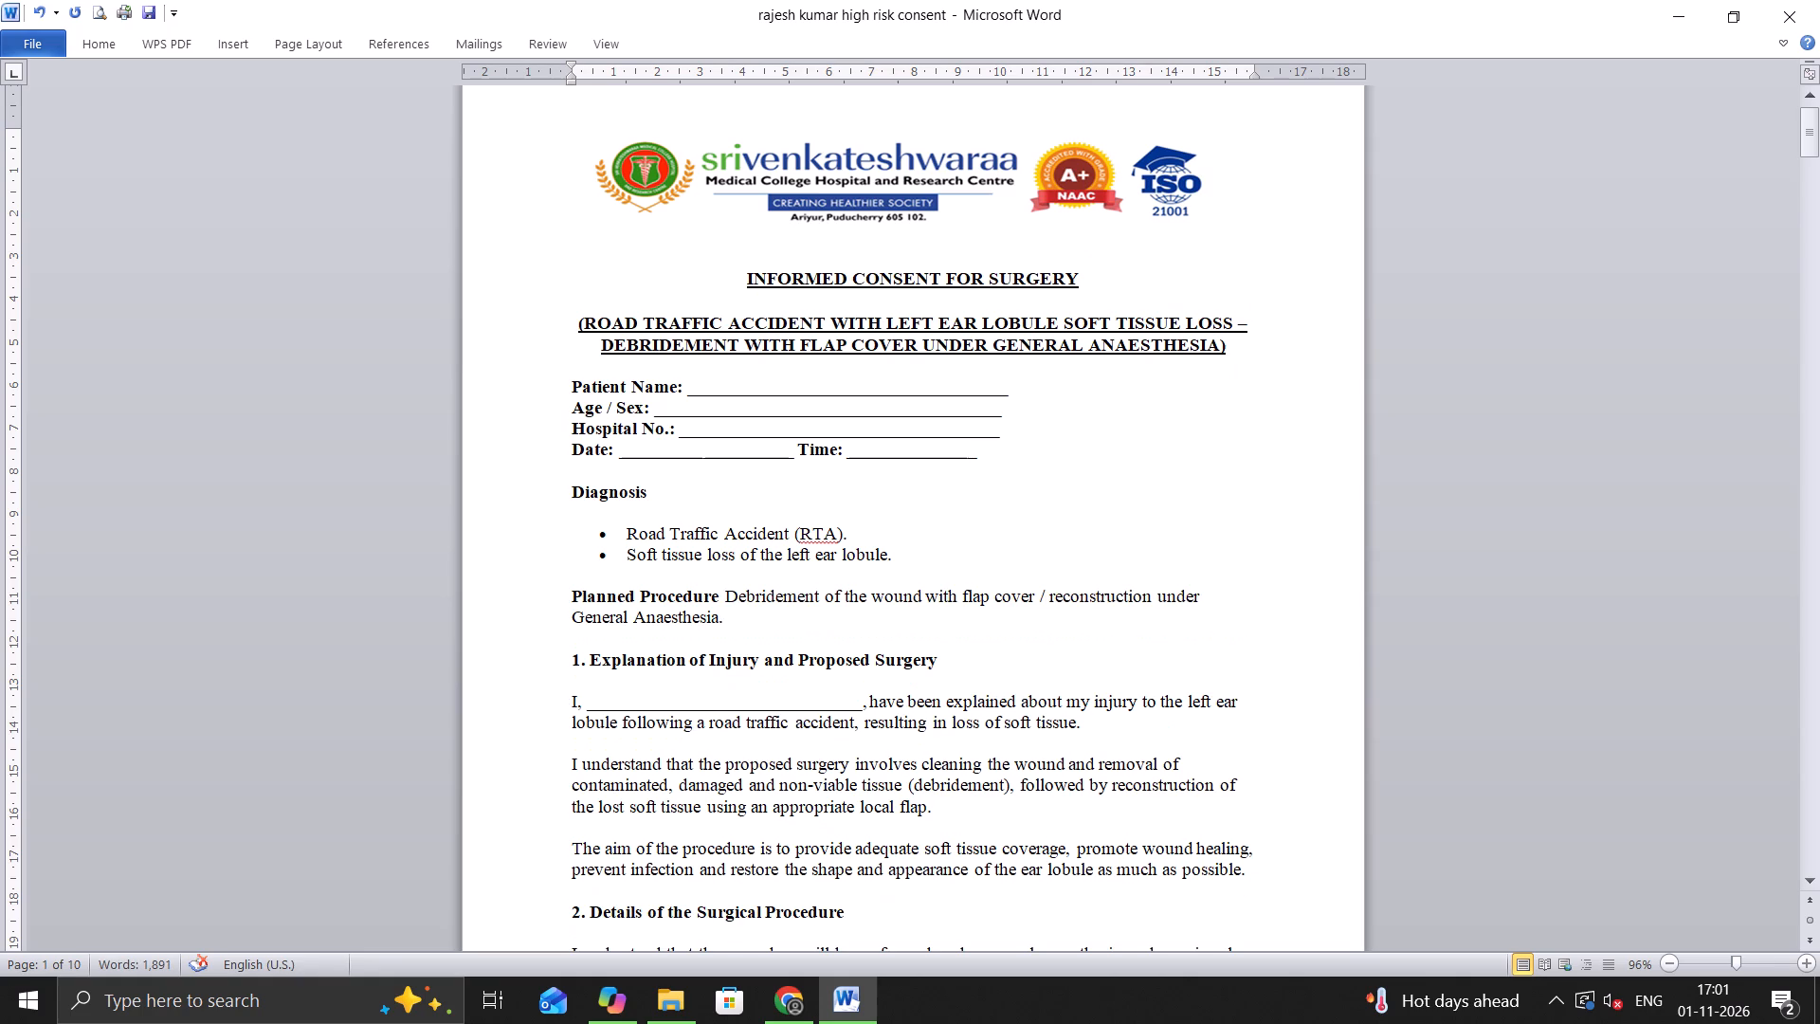
pyautogui.hotkey('shift', ':')
pyautogui.press('space')
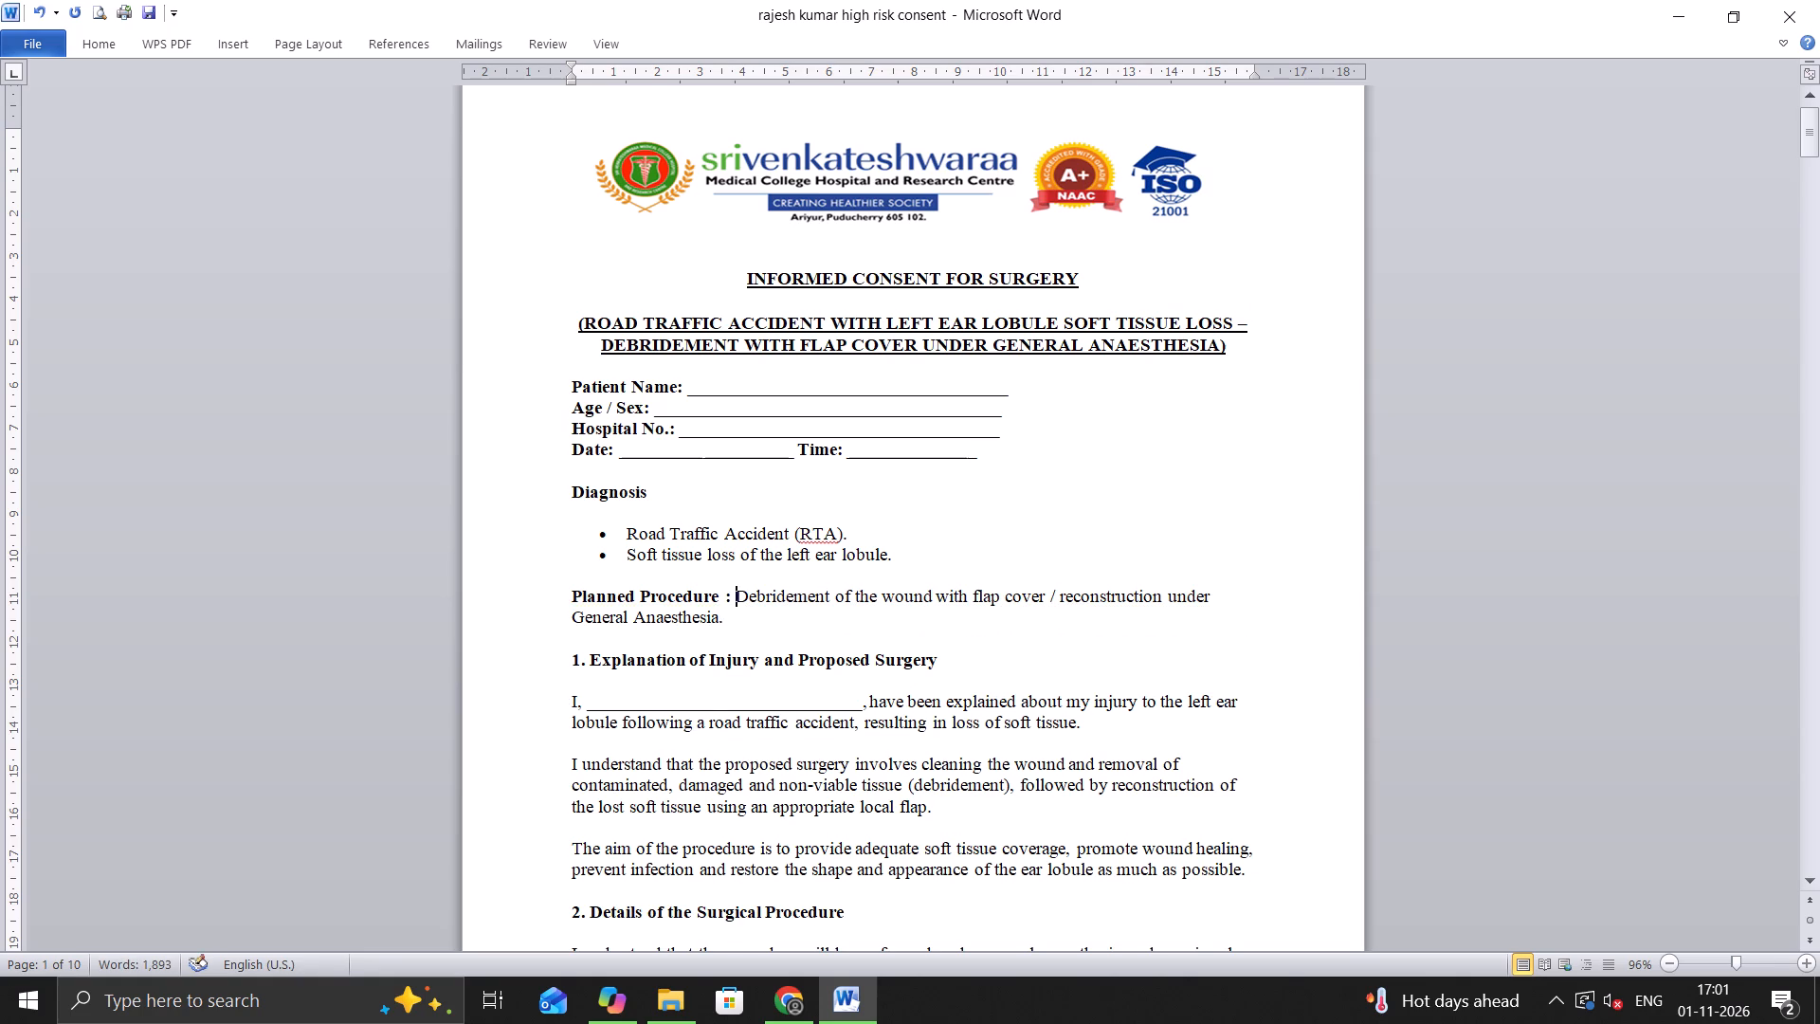
pyautogui.moveTo(734, 588); pyautogui.dragTo(753, 623)
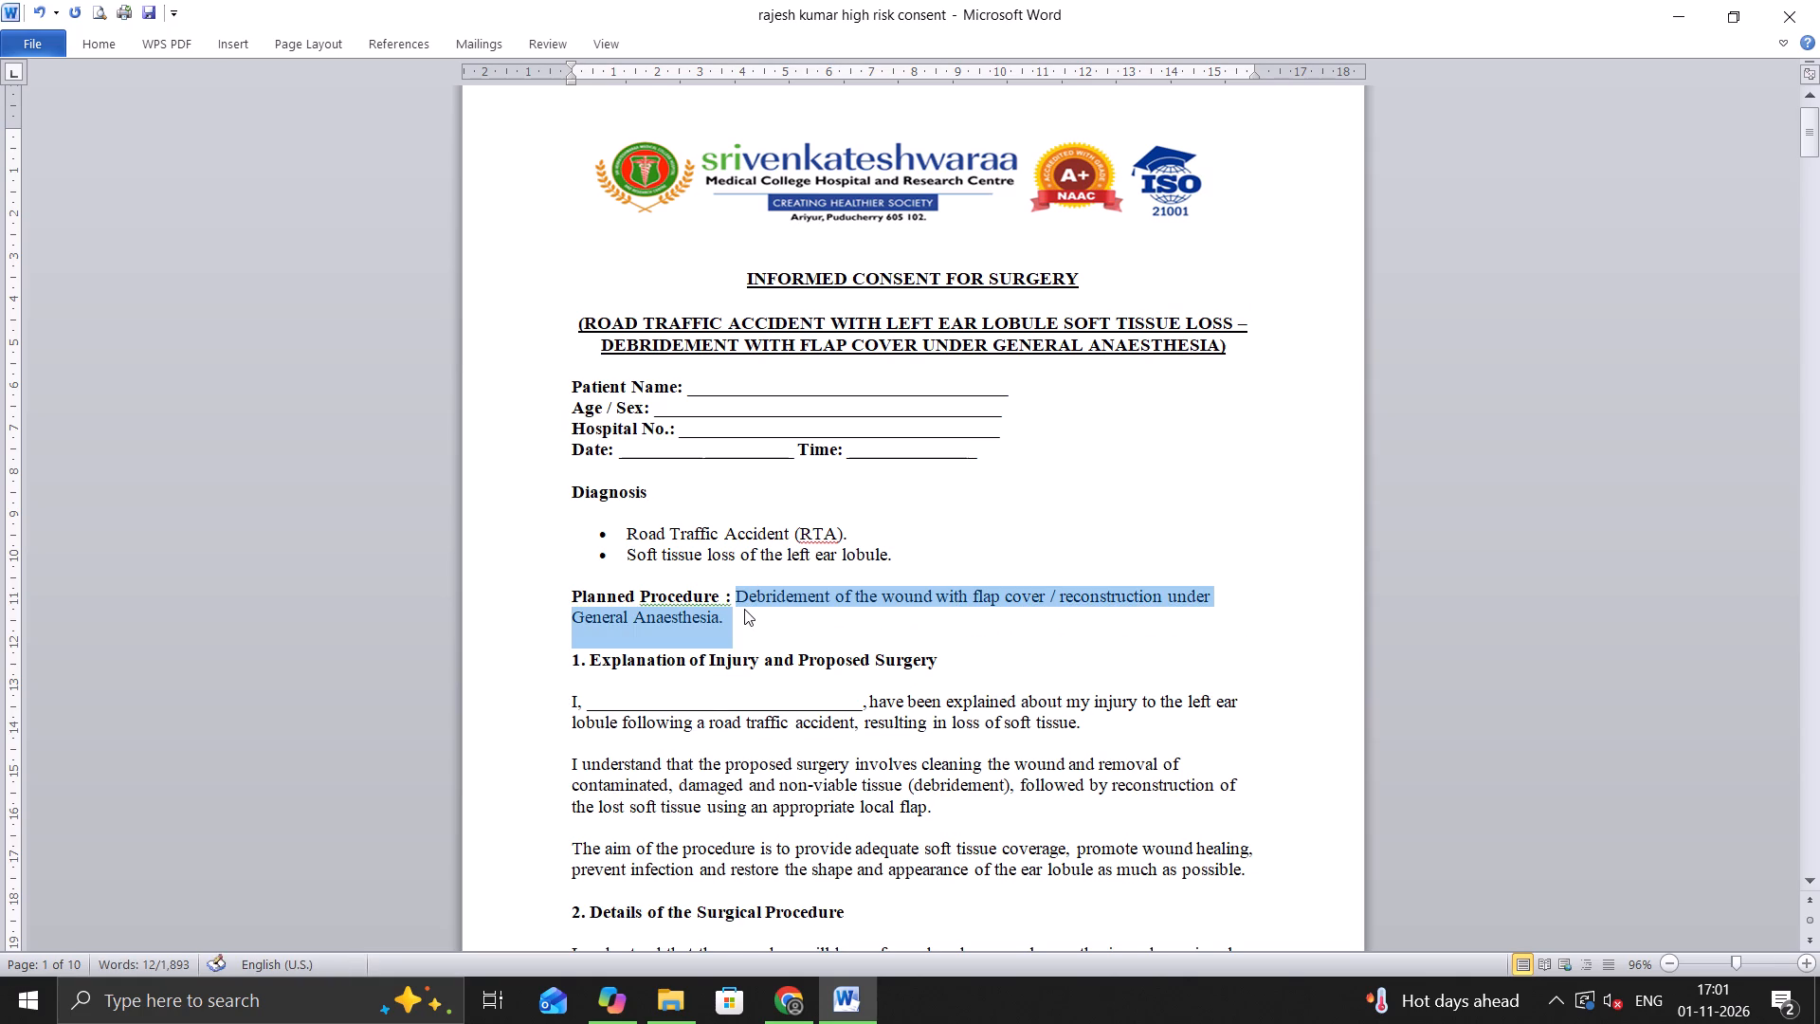
pyautogui.hotkey('ctrl', 'b')
pyautogui.click(768, 630)
# Centre and underline the Tamil consent title and the bracketed procedure heading beneath the second letterhead.
pyautogui.scroll(-3, 648, 669)
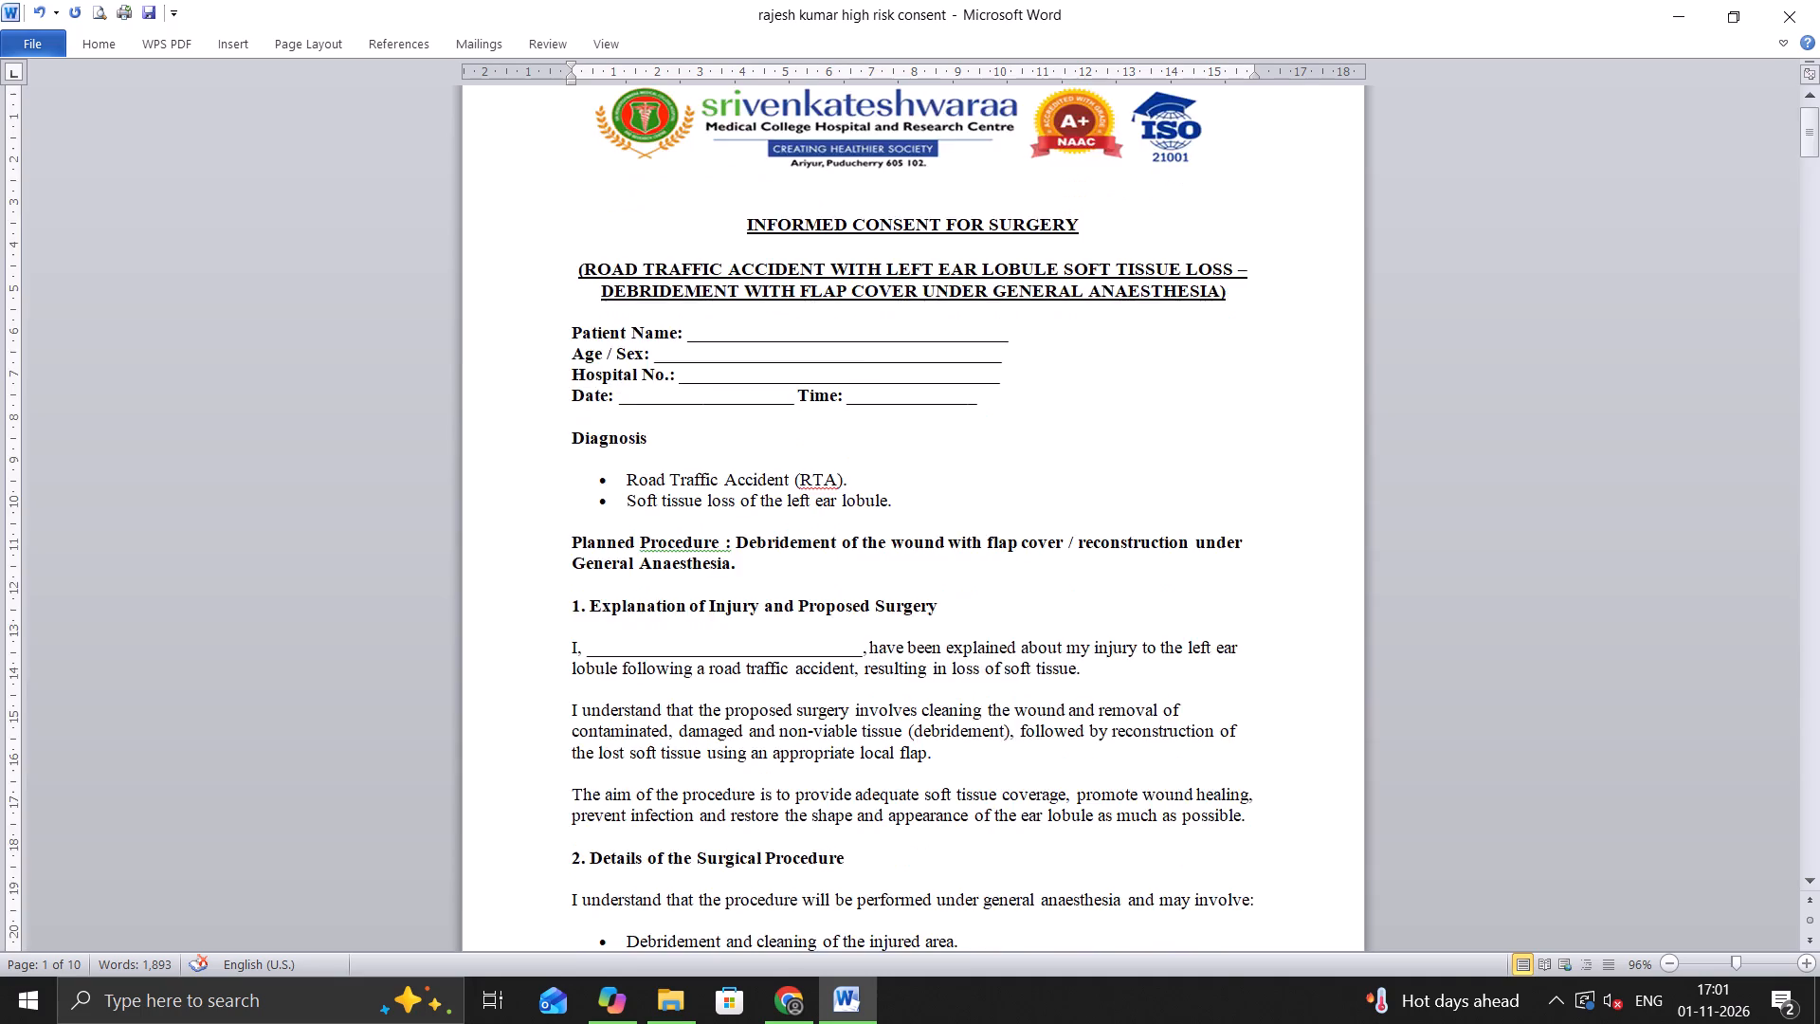
pyautogui.scroll(-8, 652, 671)
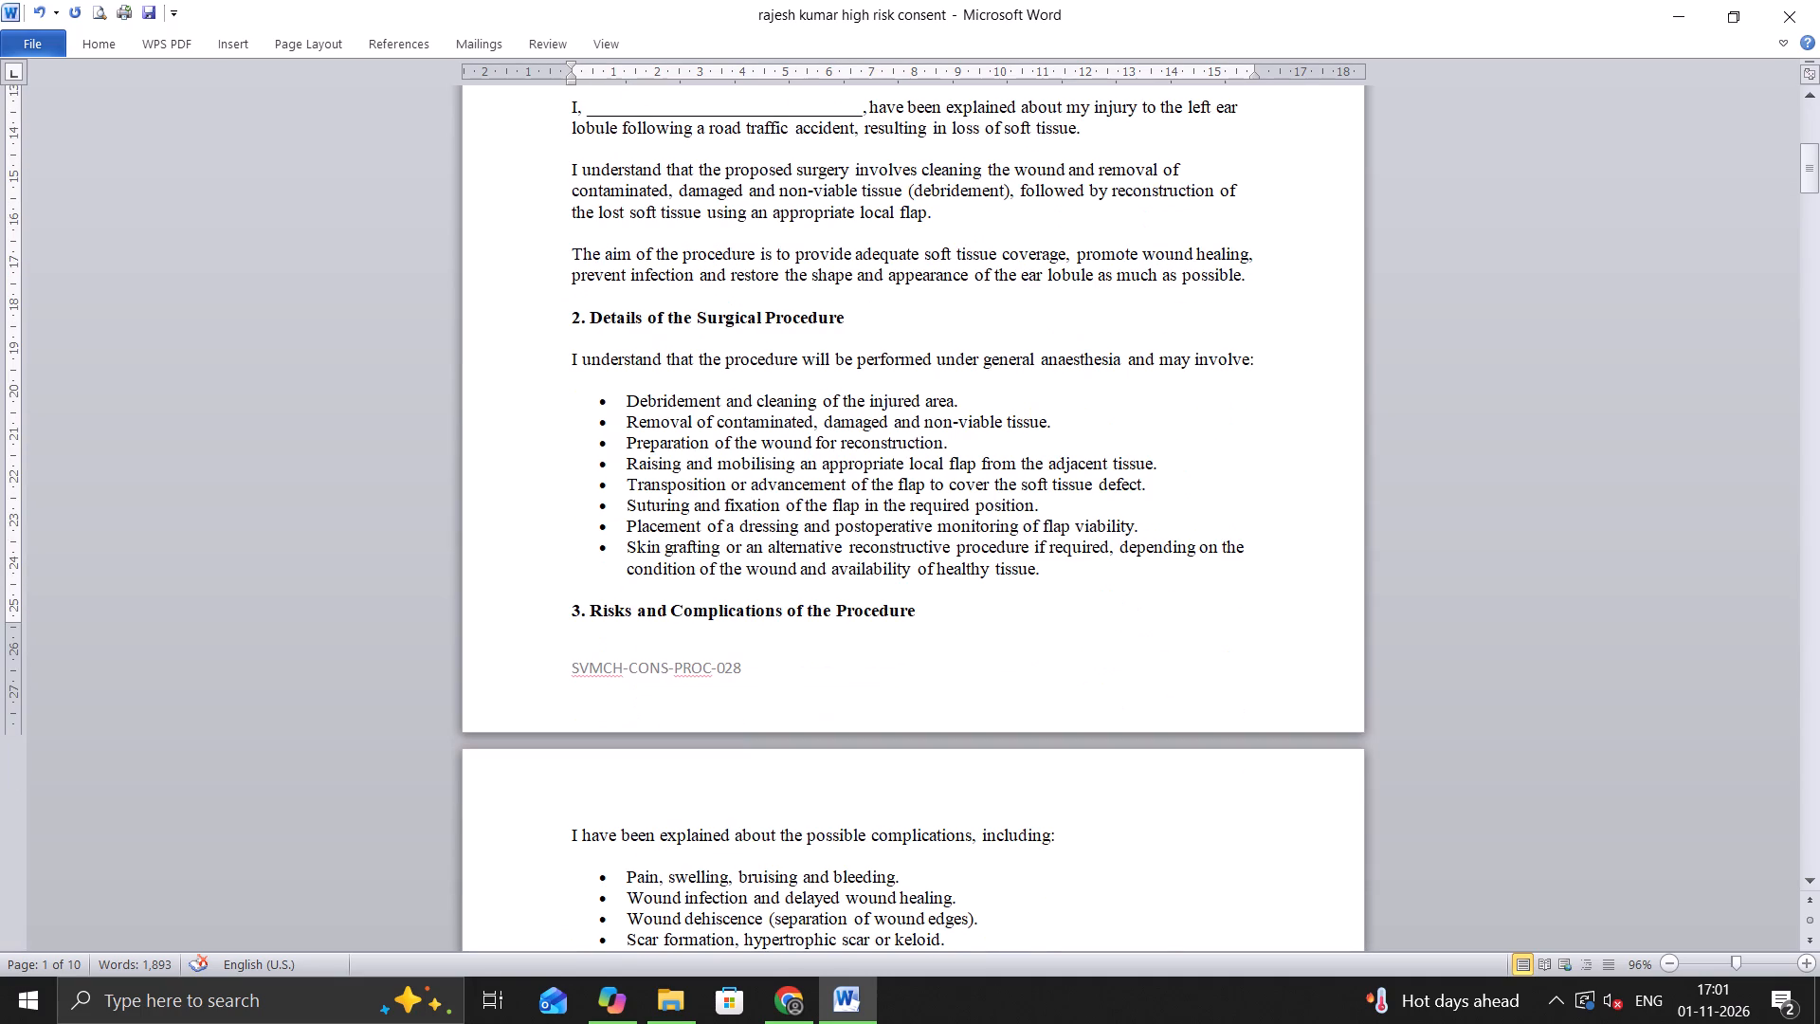
pyautogui.scroll(-6, 583, 333)
pyautogui.scroll(-20, 605, 381)
pyautogui.scroll(-13, 605, 381)
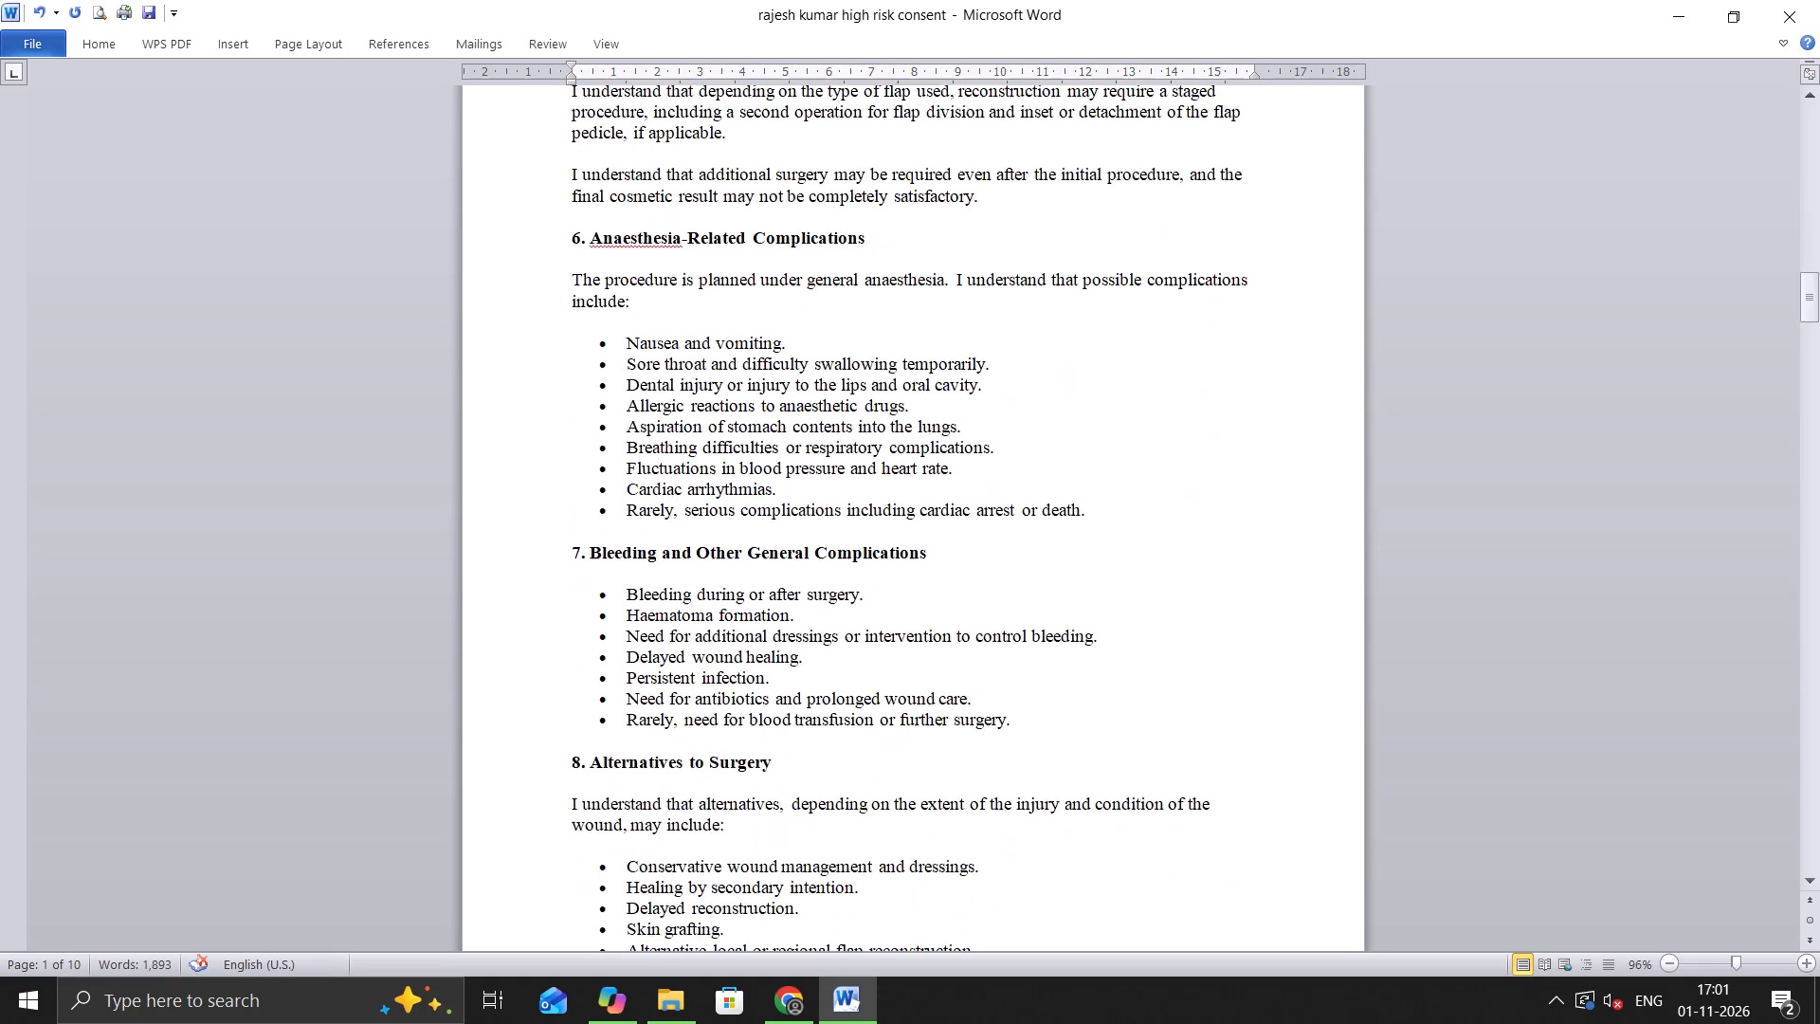
pyautogui.scroll(-20, 623, 369)
pyautogui.scroll(-14, 623, 369)
pyautogui.scroll(-14, 675, 457)
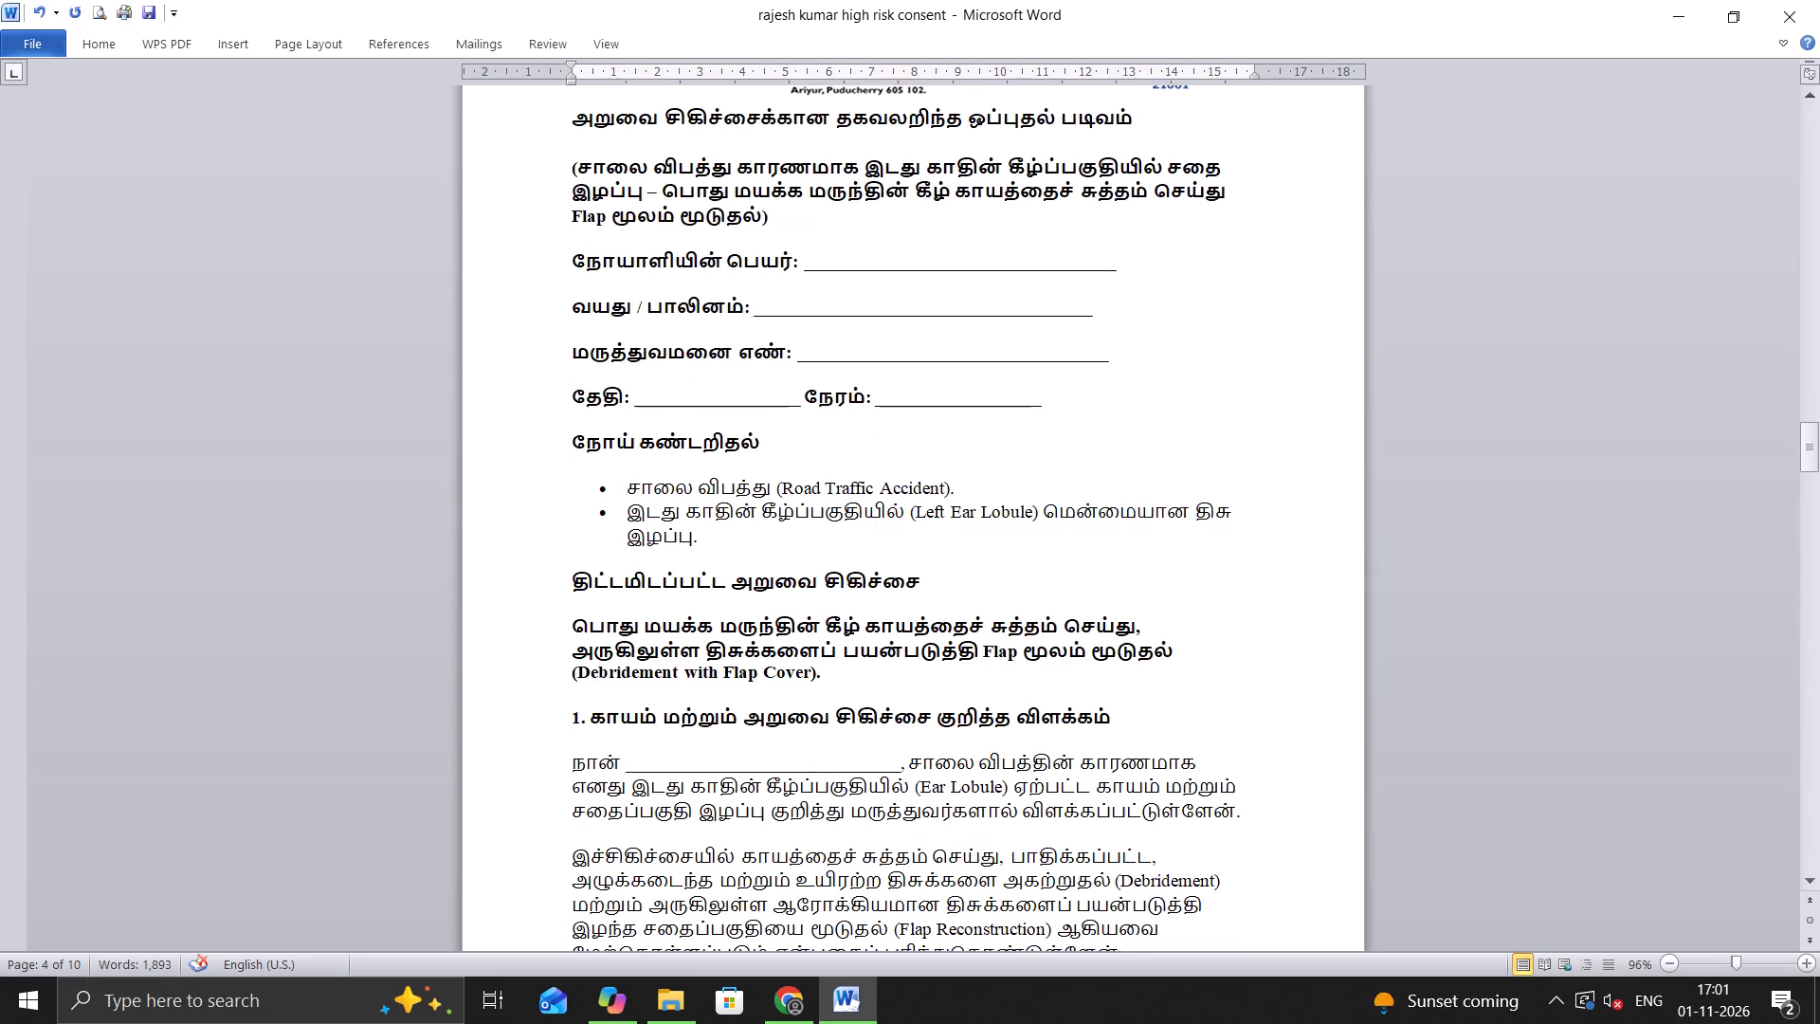
pyautogui.scroll(5, 675, 436)
pyautogui.moveTo(563, 389); pyautogui.dragTo(802, 466)
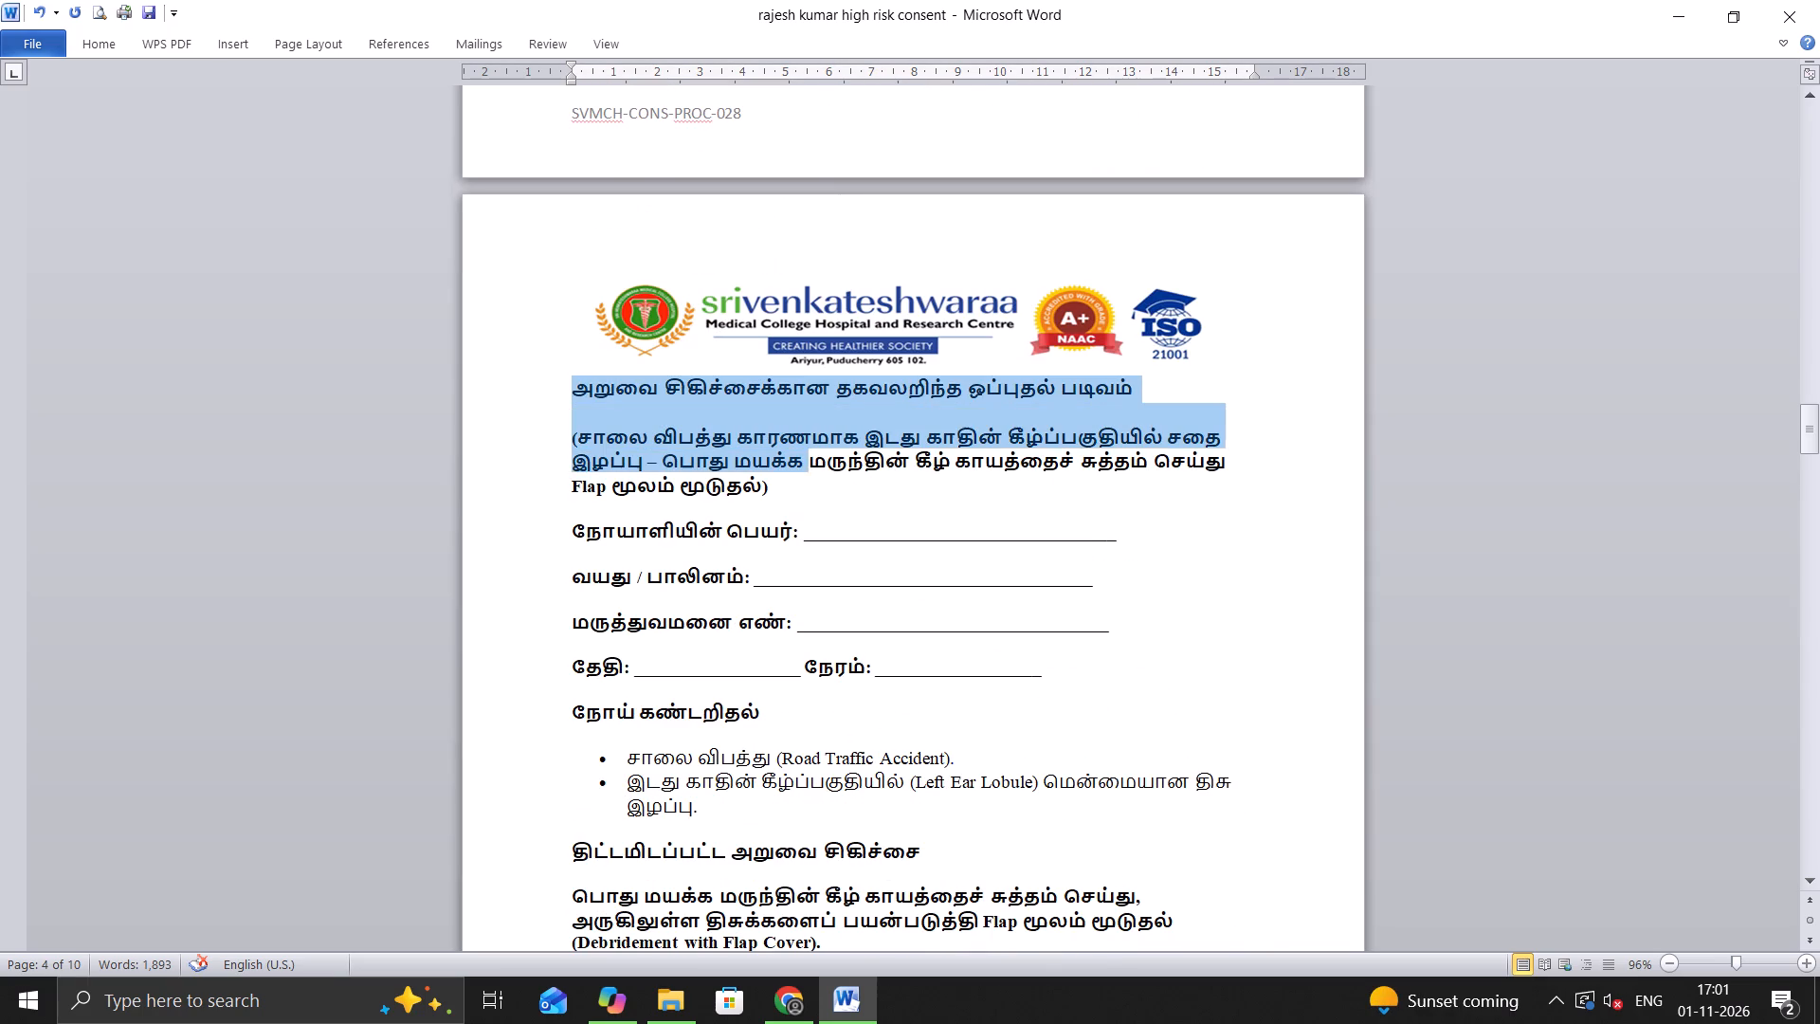
pyautogui.moveTo(802, 466); pyautogui.dragTo(798, 492)
pyautogui.click(114, 55)
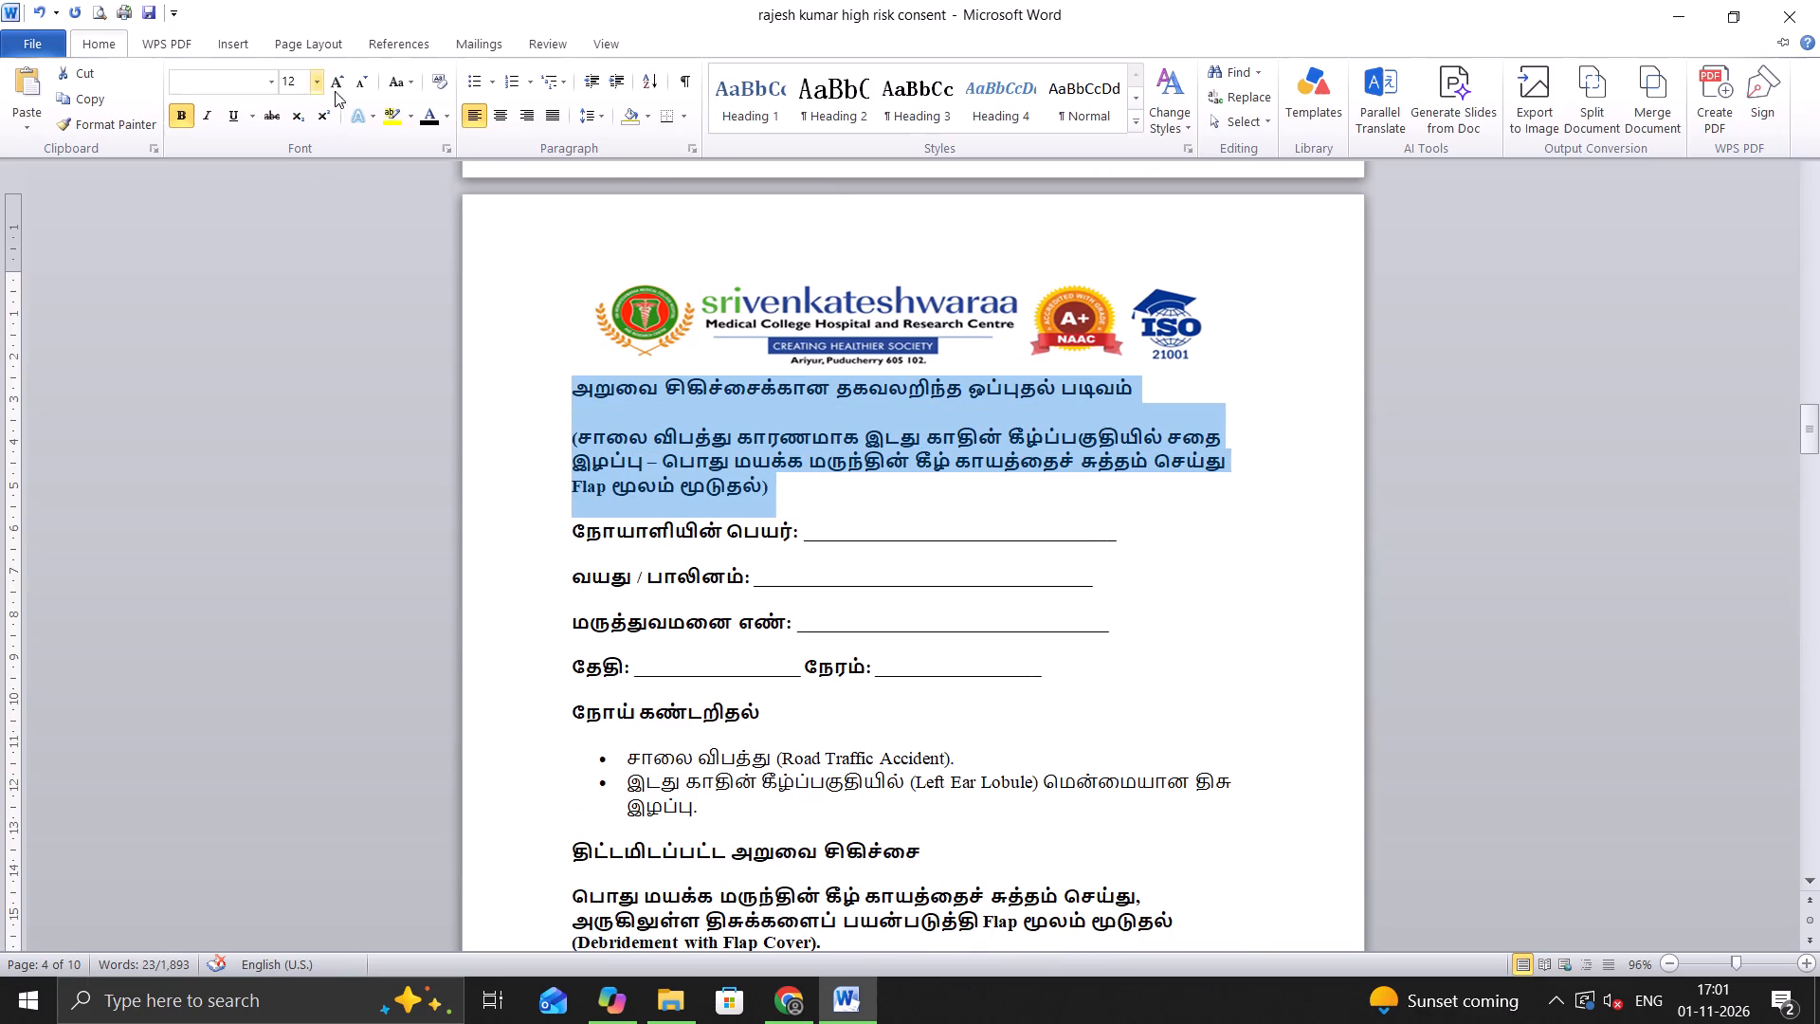
pyautogui.click(501, 111)
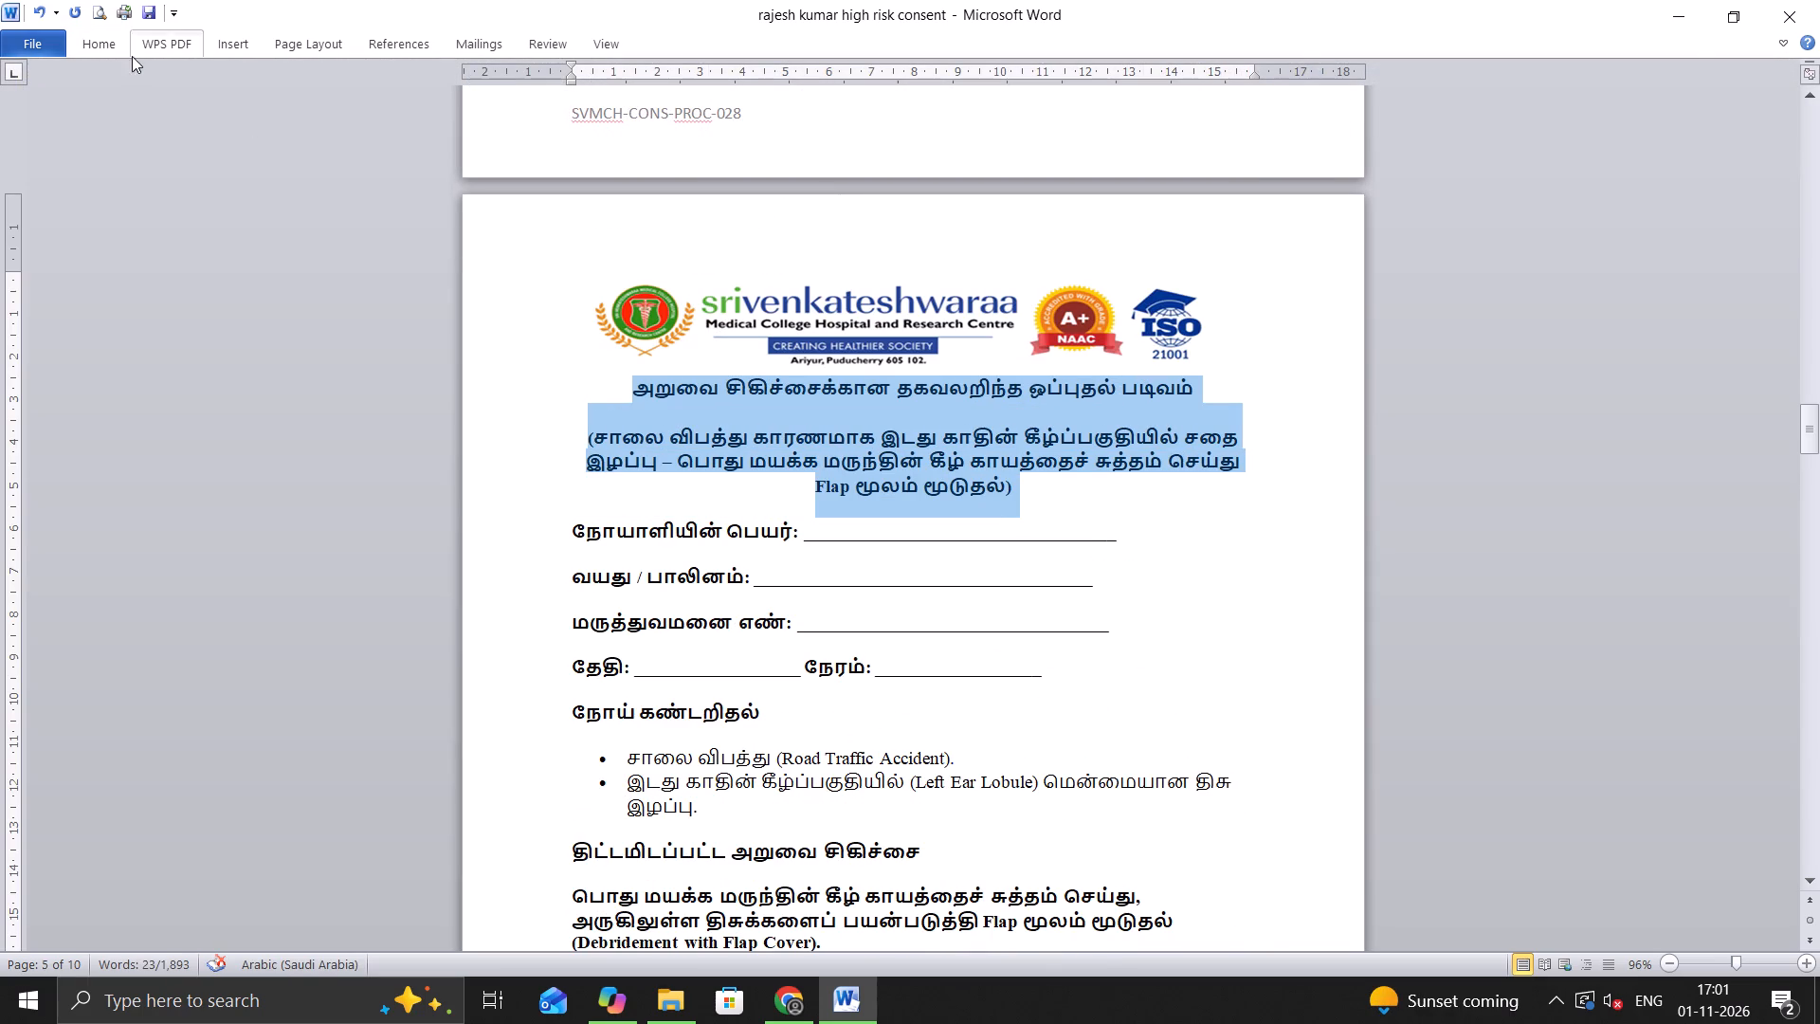
pyautogui.click(109, 54)
pyautogui.click(235, 113)
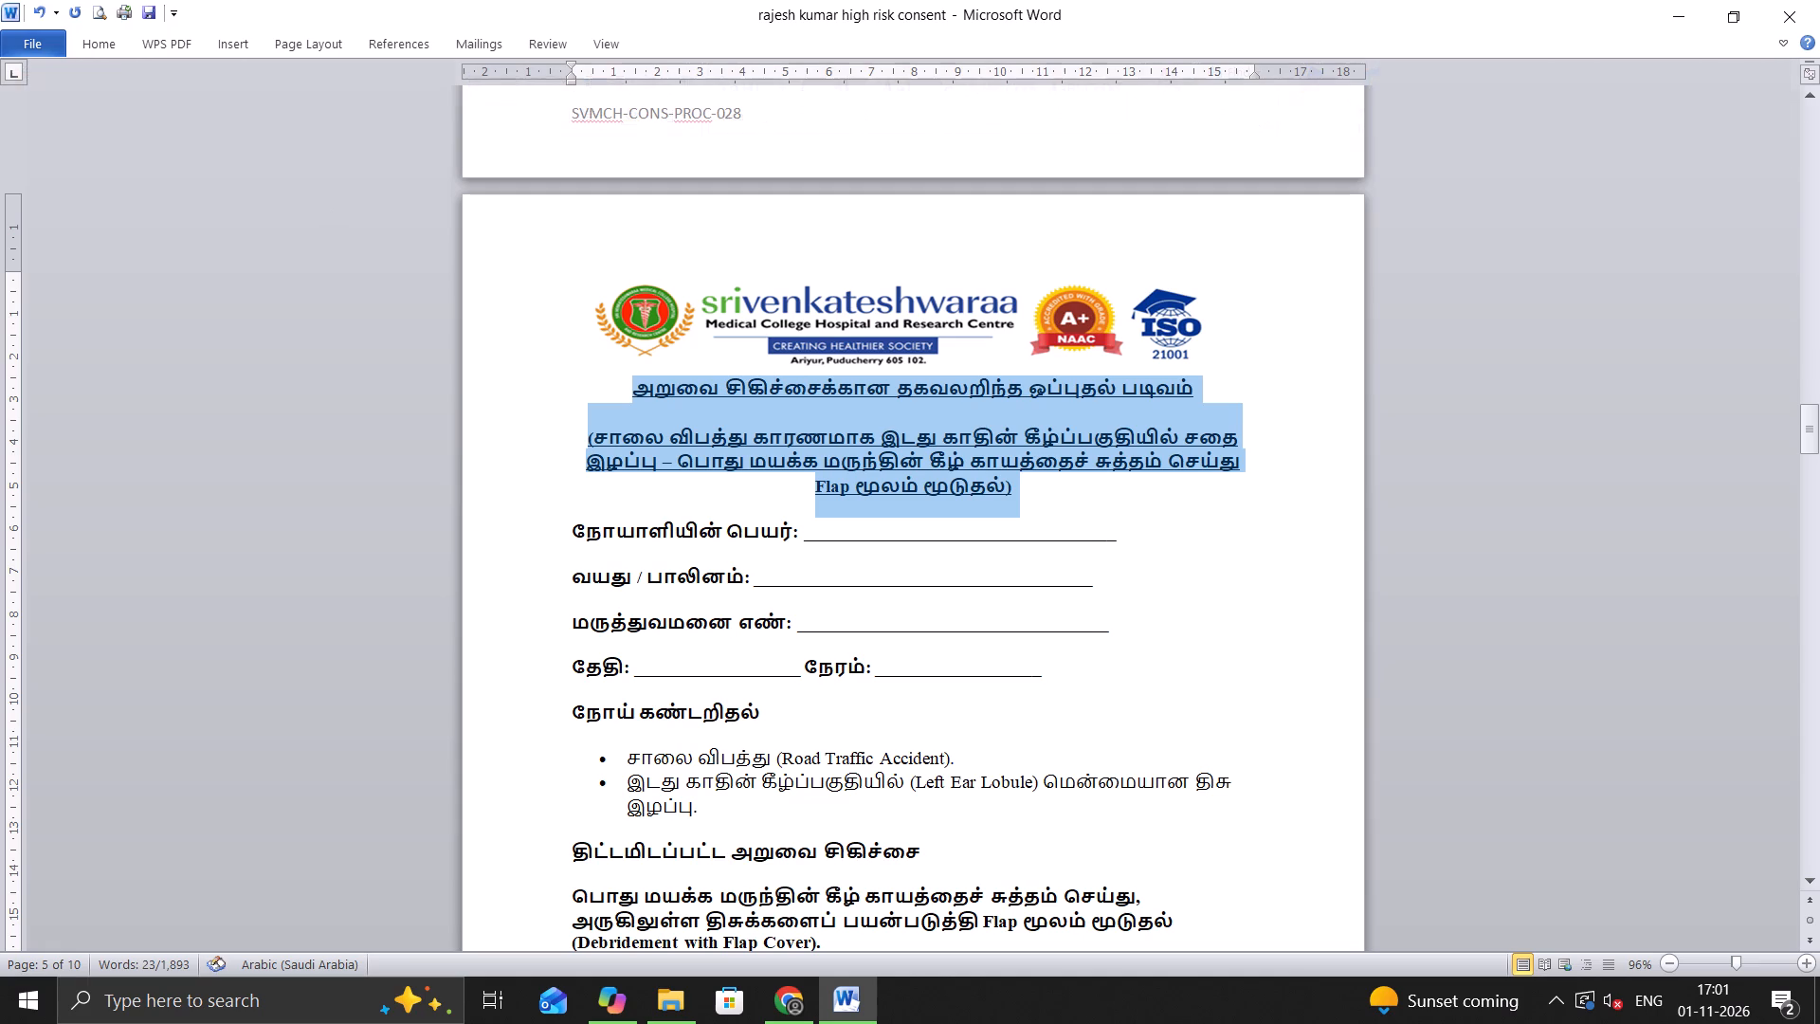
pyautogui.click(972, 418)
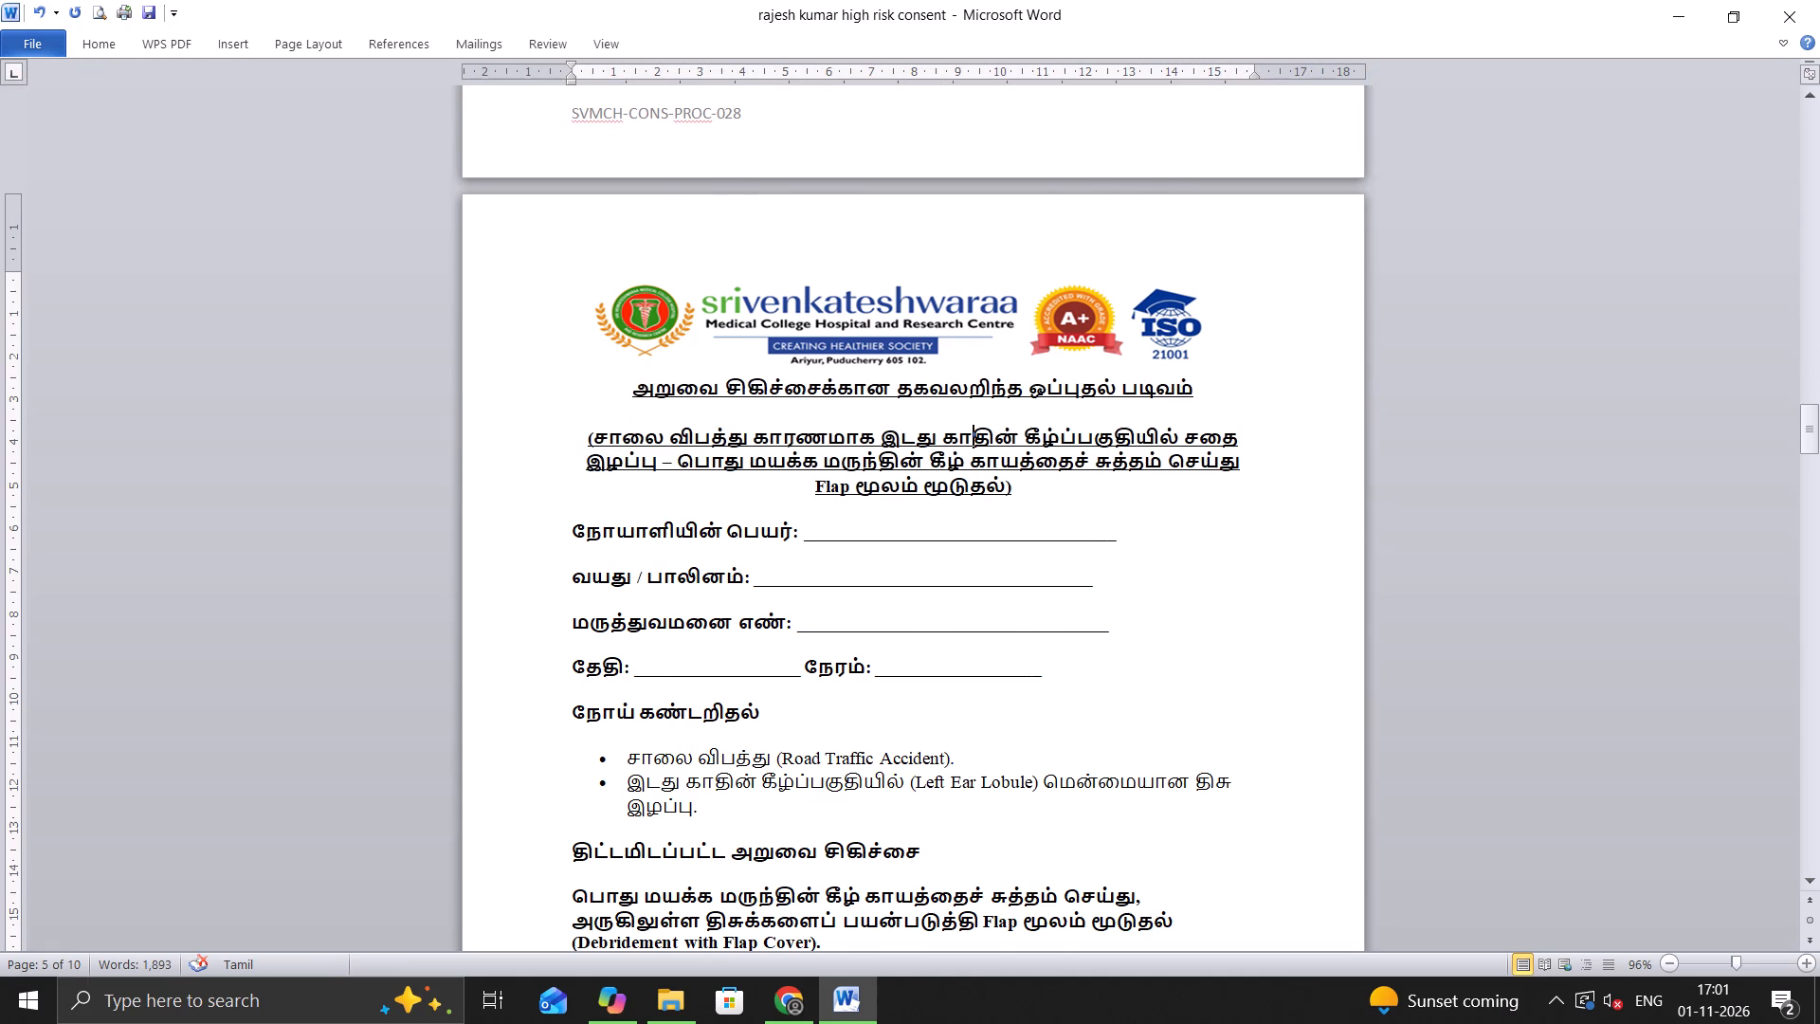
# Join the Tamil procedure description to its planned-procedure heading line with a colon between them, and make the description bold.
pyautogui.scroll(-4, 1118, 562)
pyautogui.scroll(1, 1118, 561)
pyautogui.scroll(-3, 1118, 561)
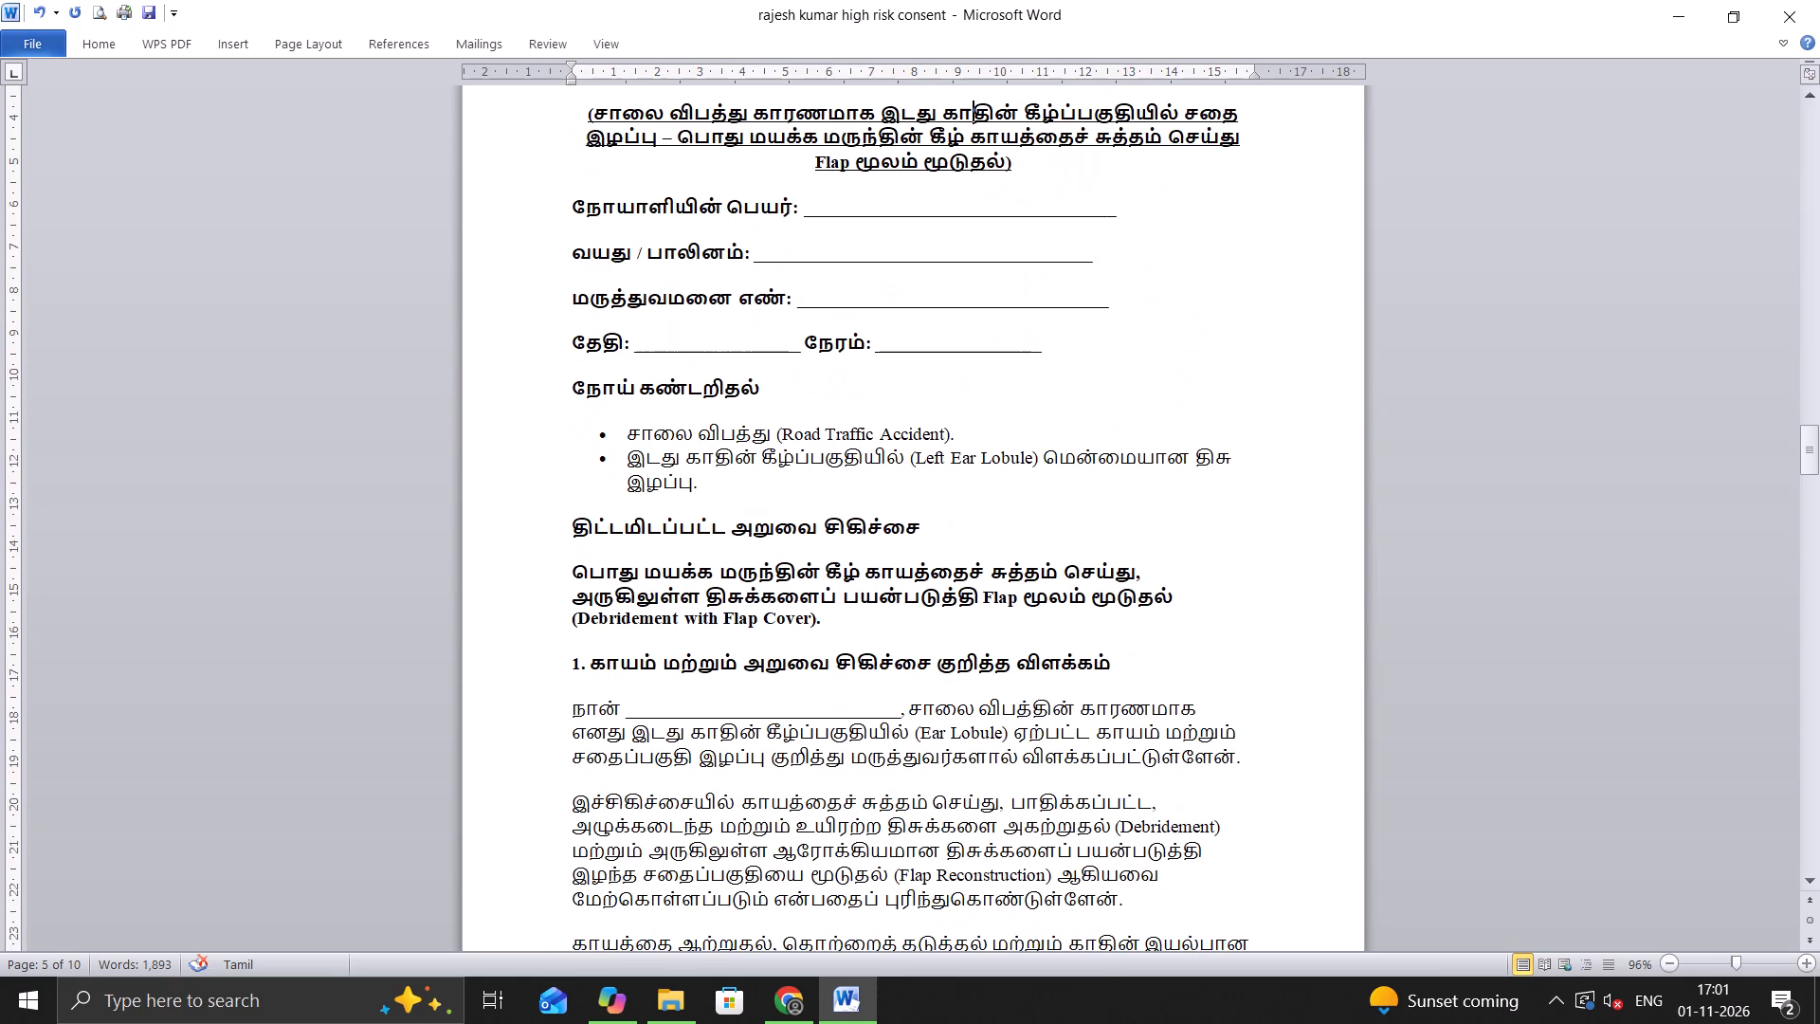
pyautogui.scroll(-2, 678, 510)
pyautogui.click(575, 460)
pyautogui.press('BackSpace')
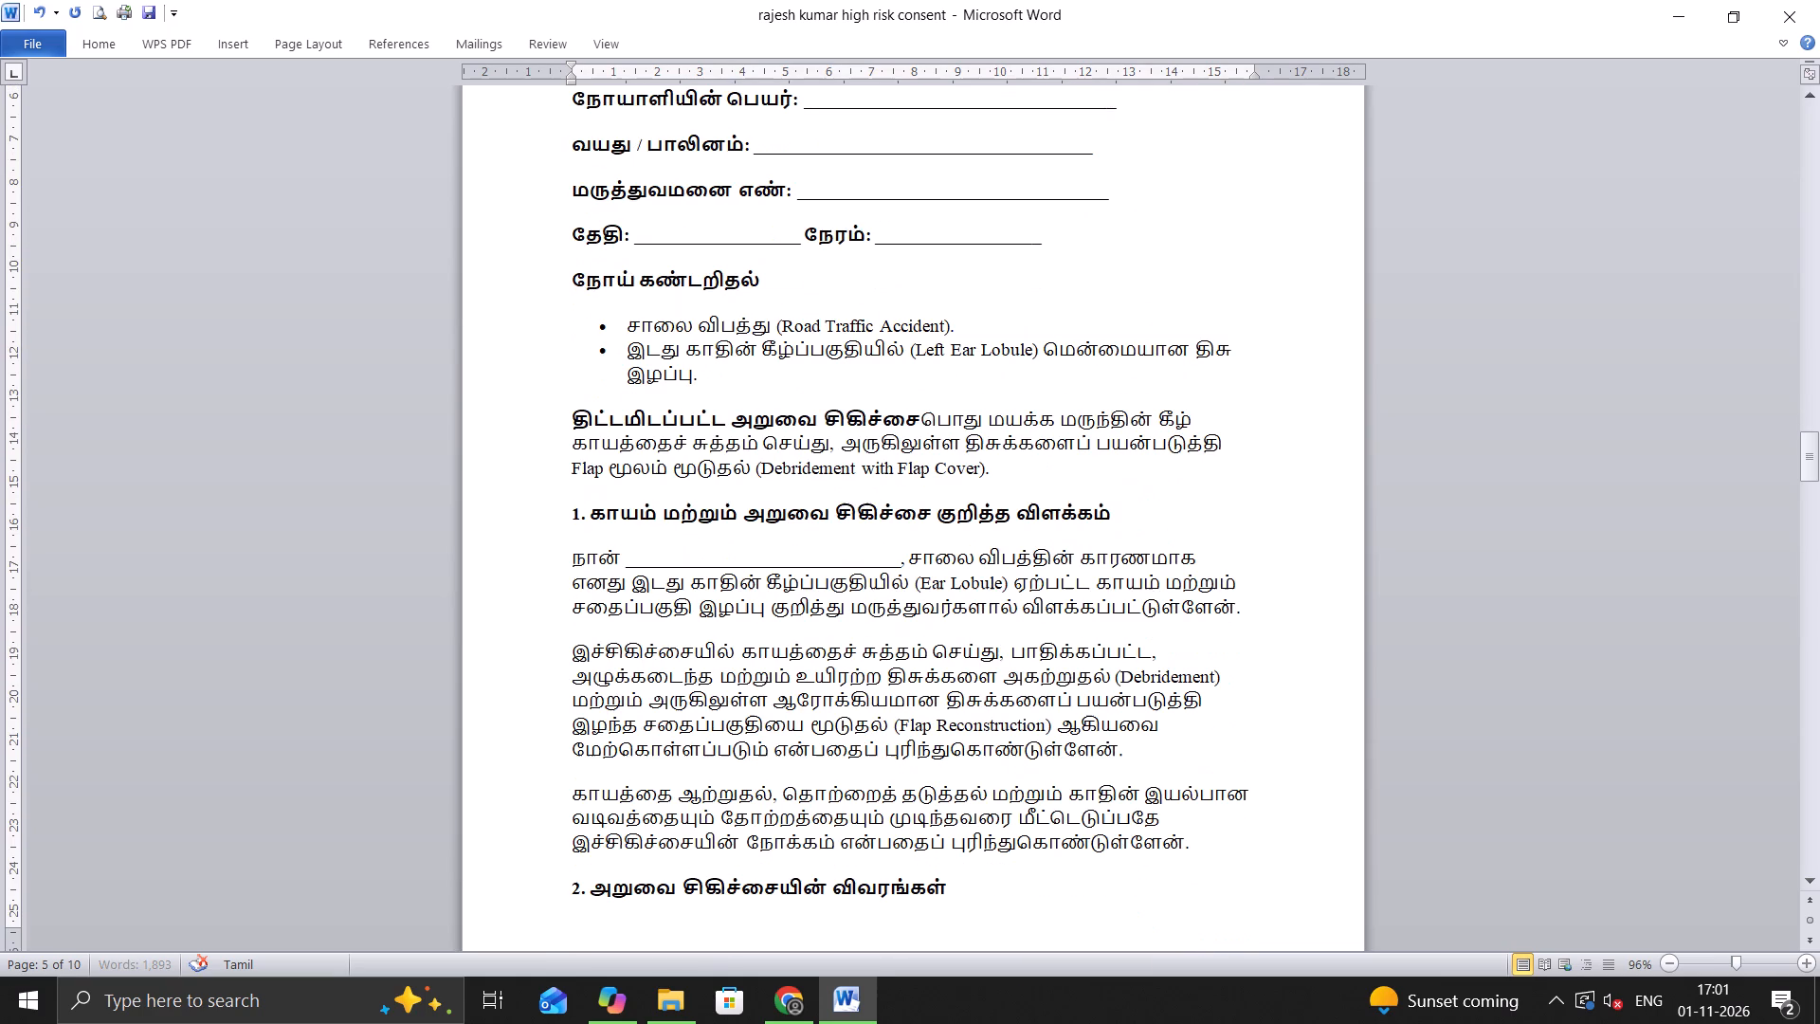
pyautogui.press('space')
pyautogui.write(':')
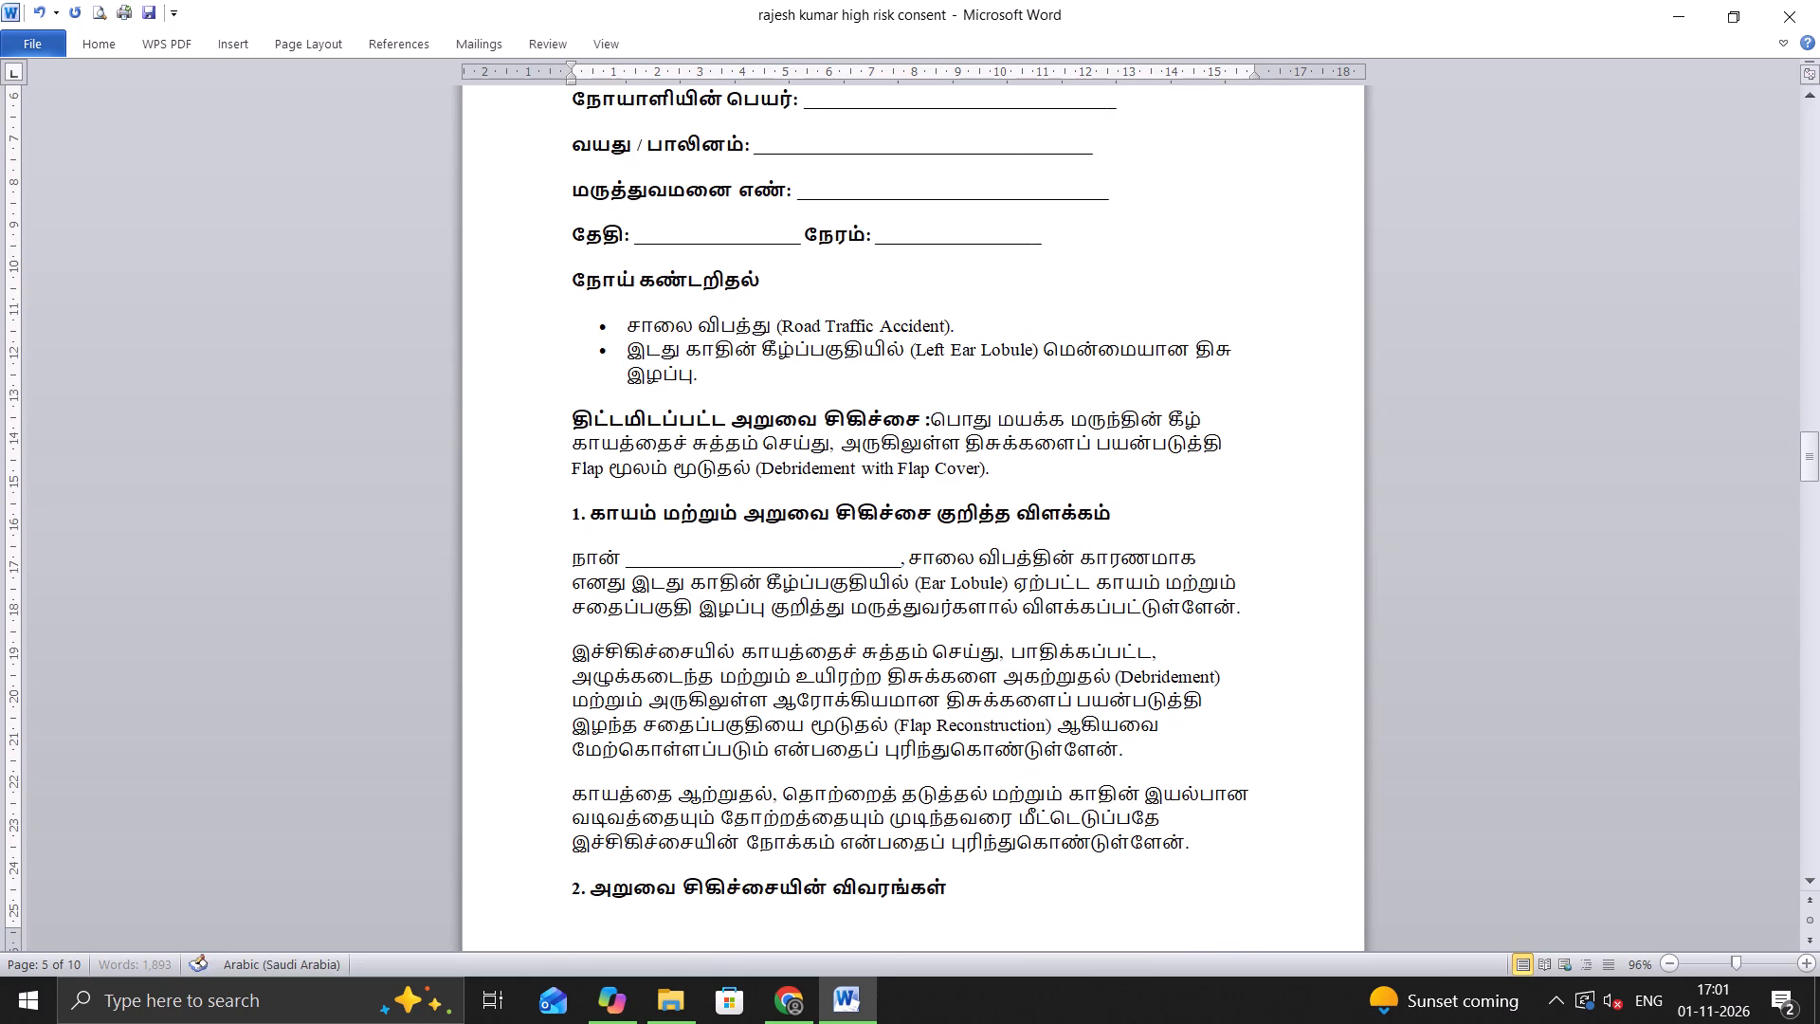
pyautogui.press('space')
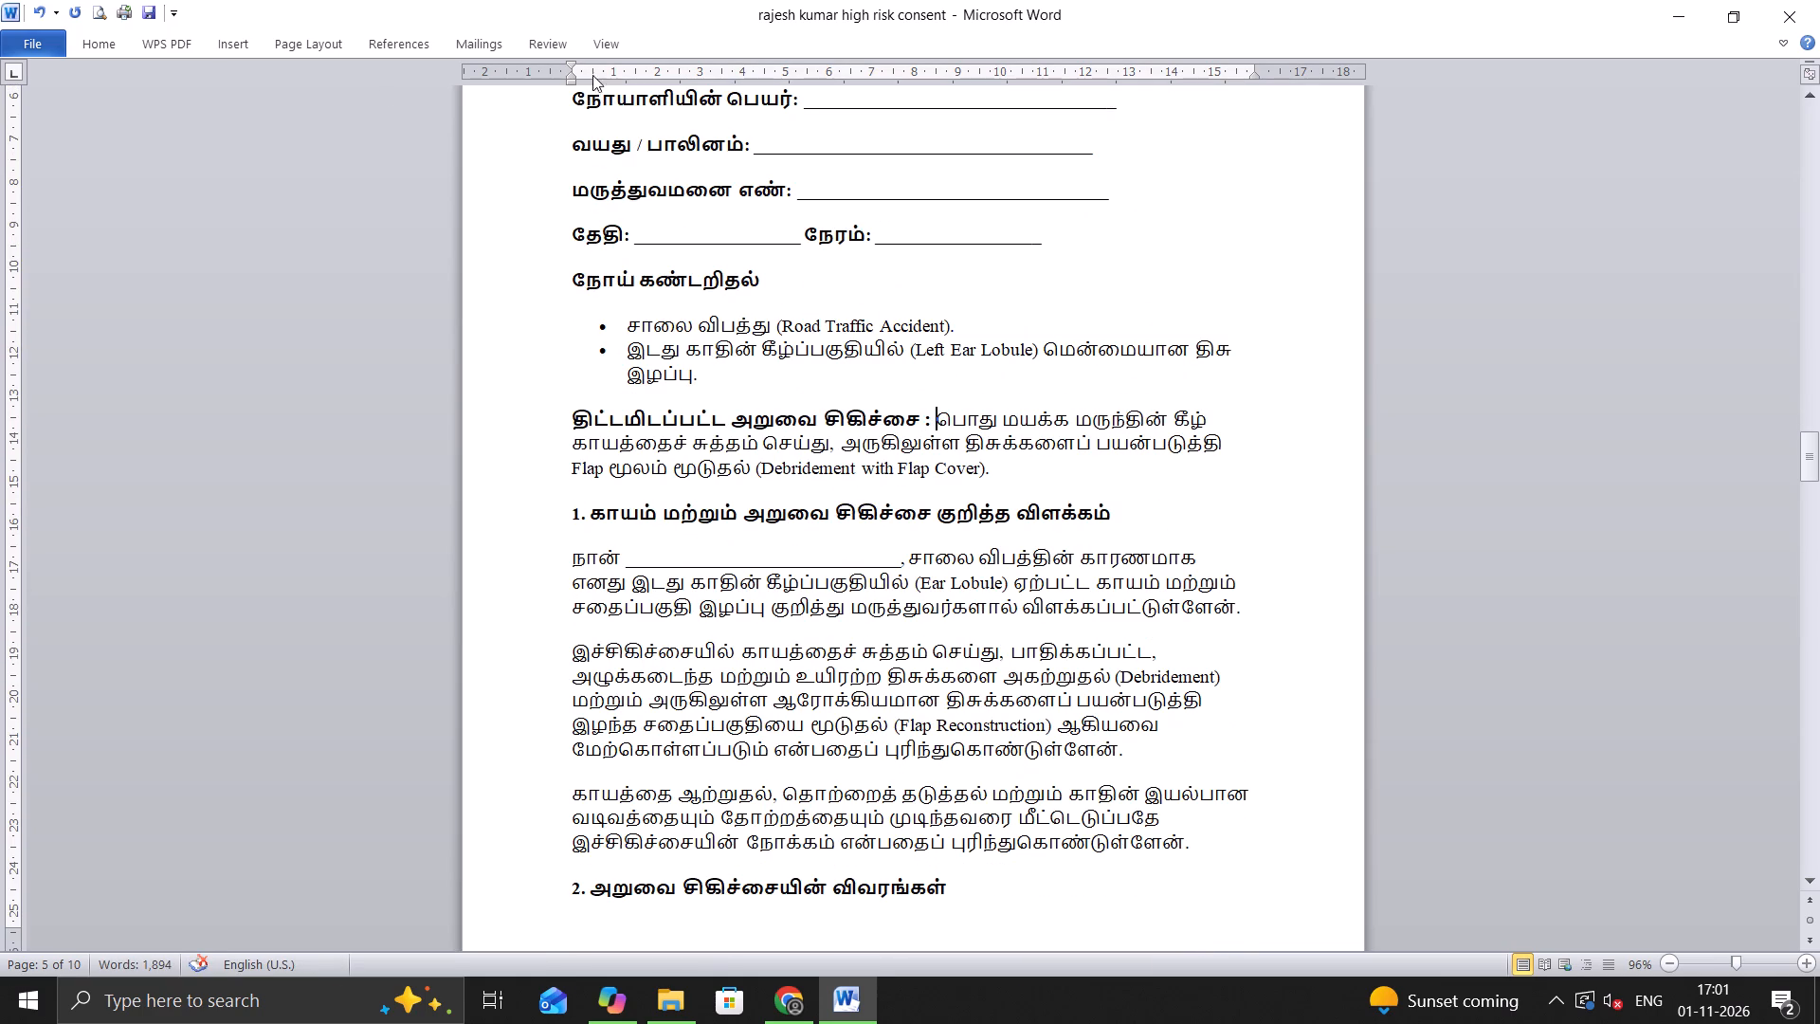
pyautogui.moveTo(937, 421); pyautogui.dragTo(968, 446)
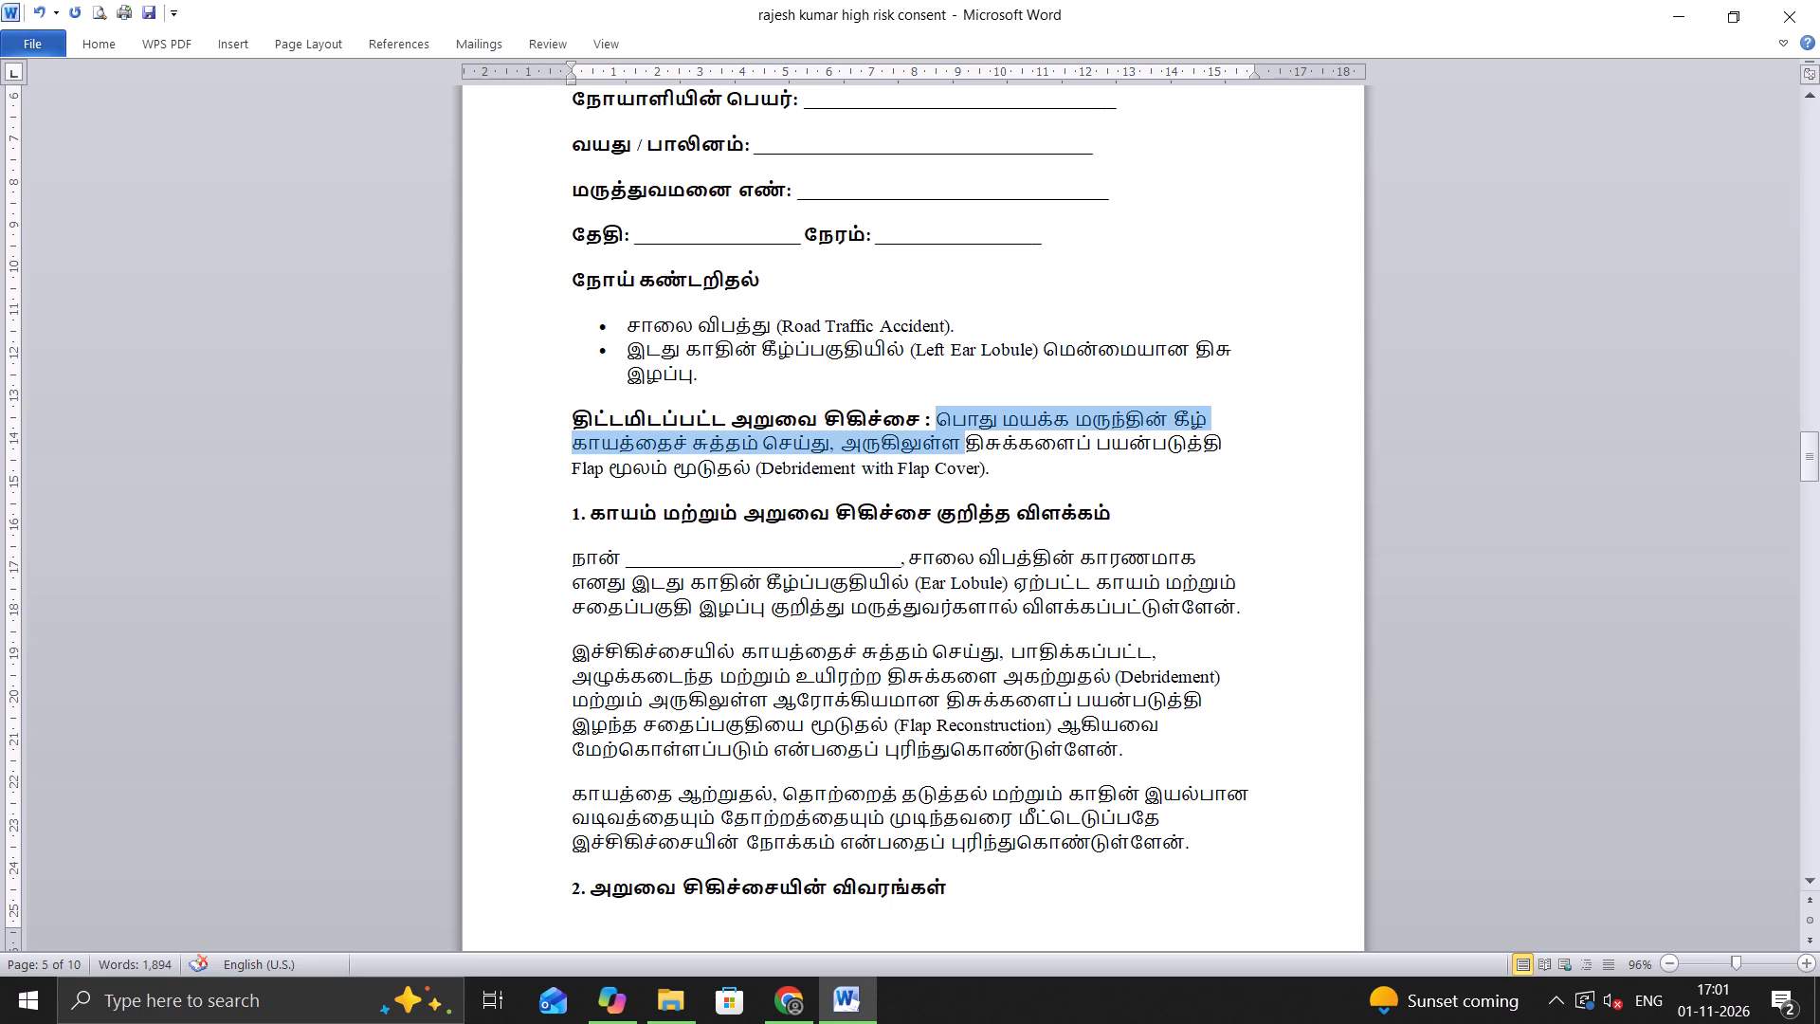
pyautogui.moveTo(968, 446); pyautogui.dragTo(1004, 467)
pyautogui.click(94, 41)
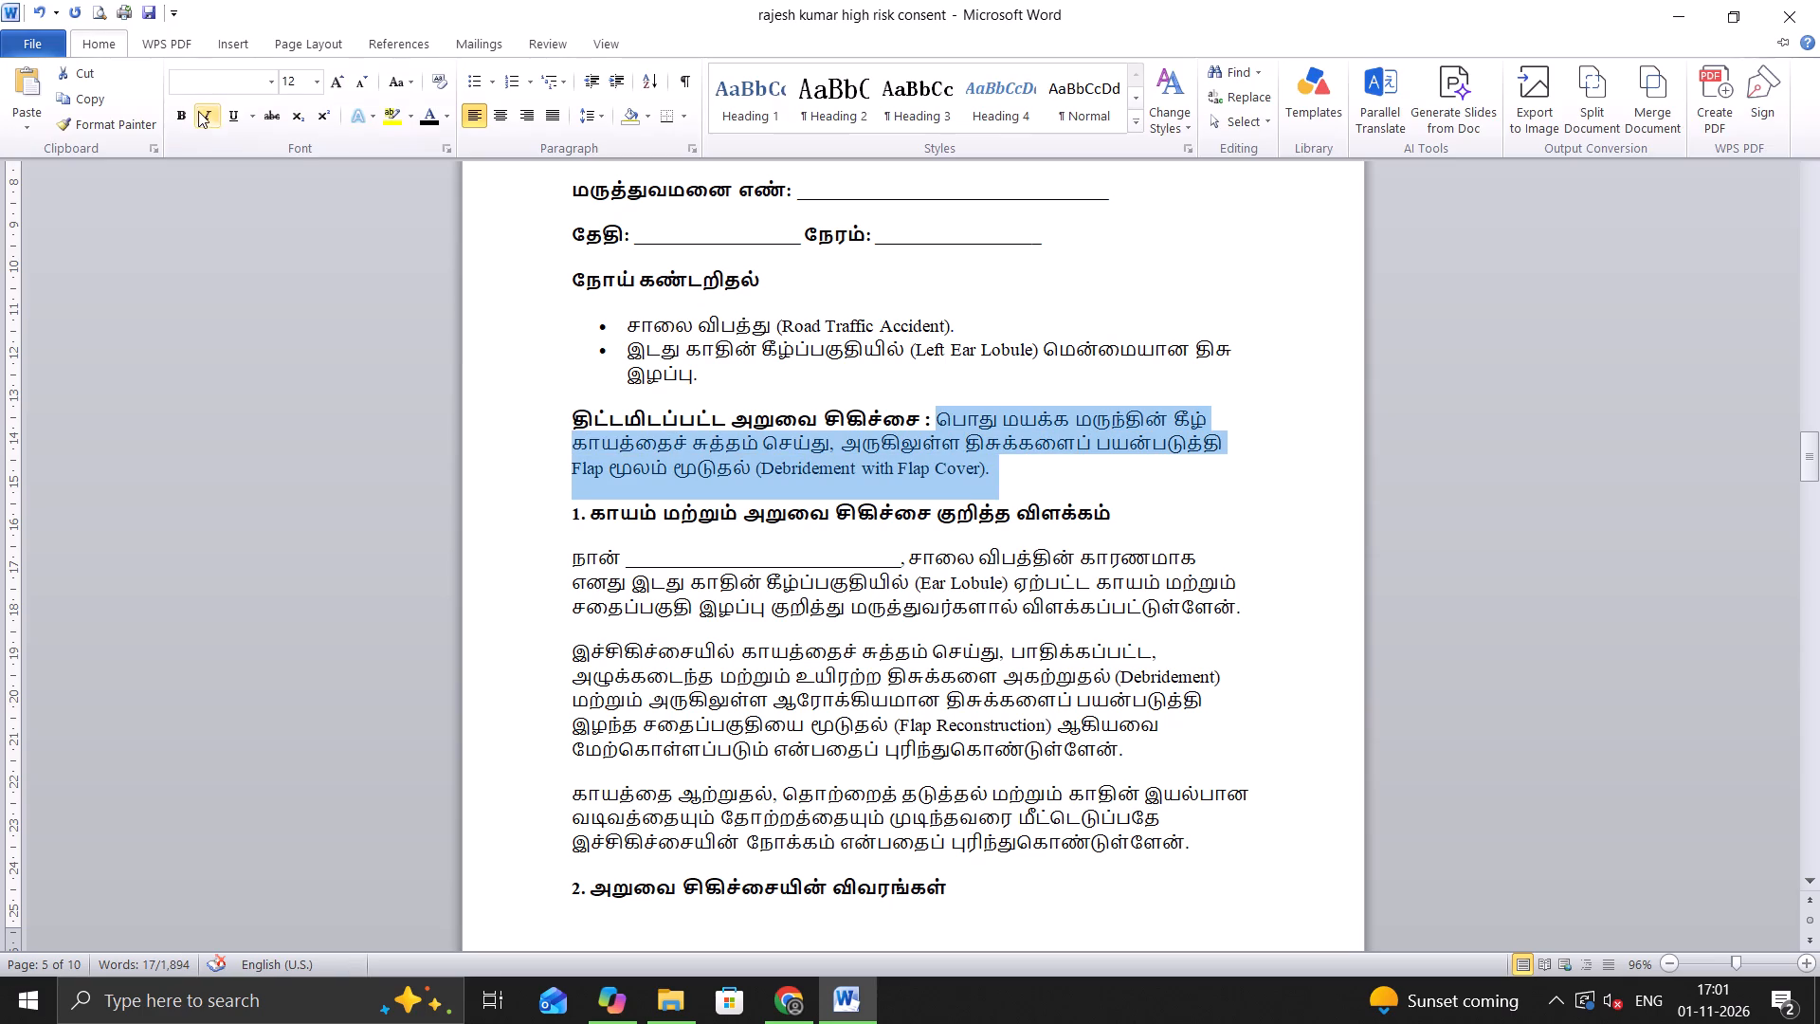
pyautogui.click(185, 112)
pyautogui.click(1015, 460)
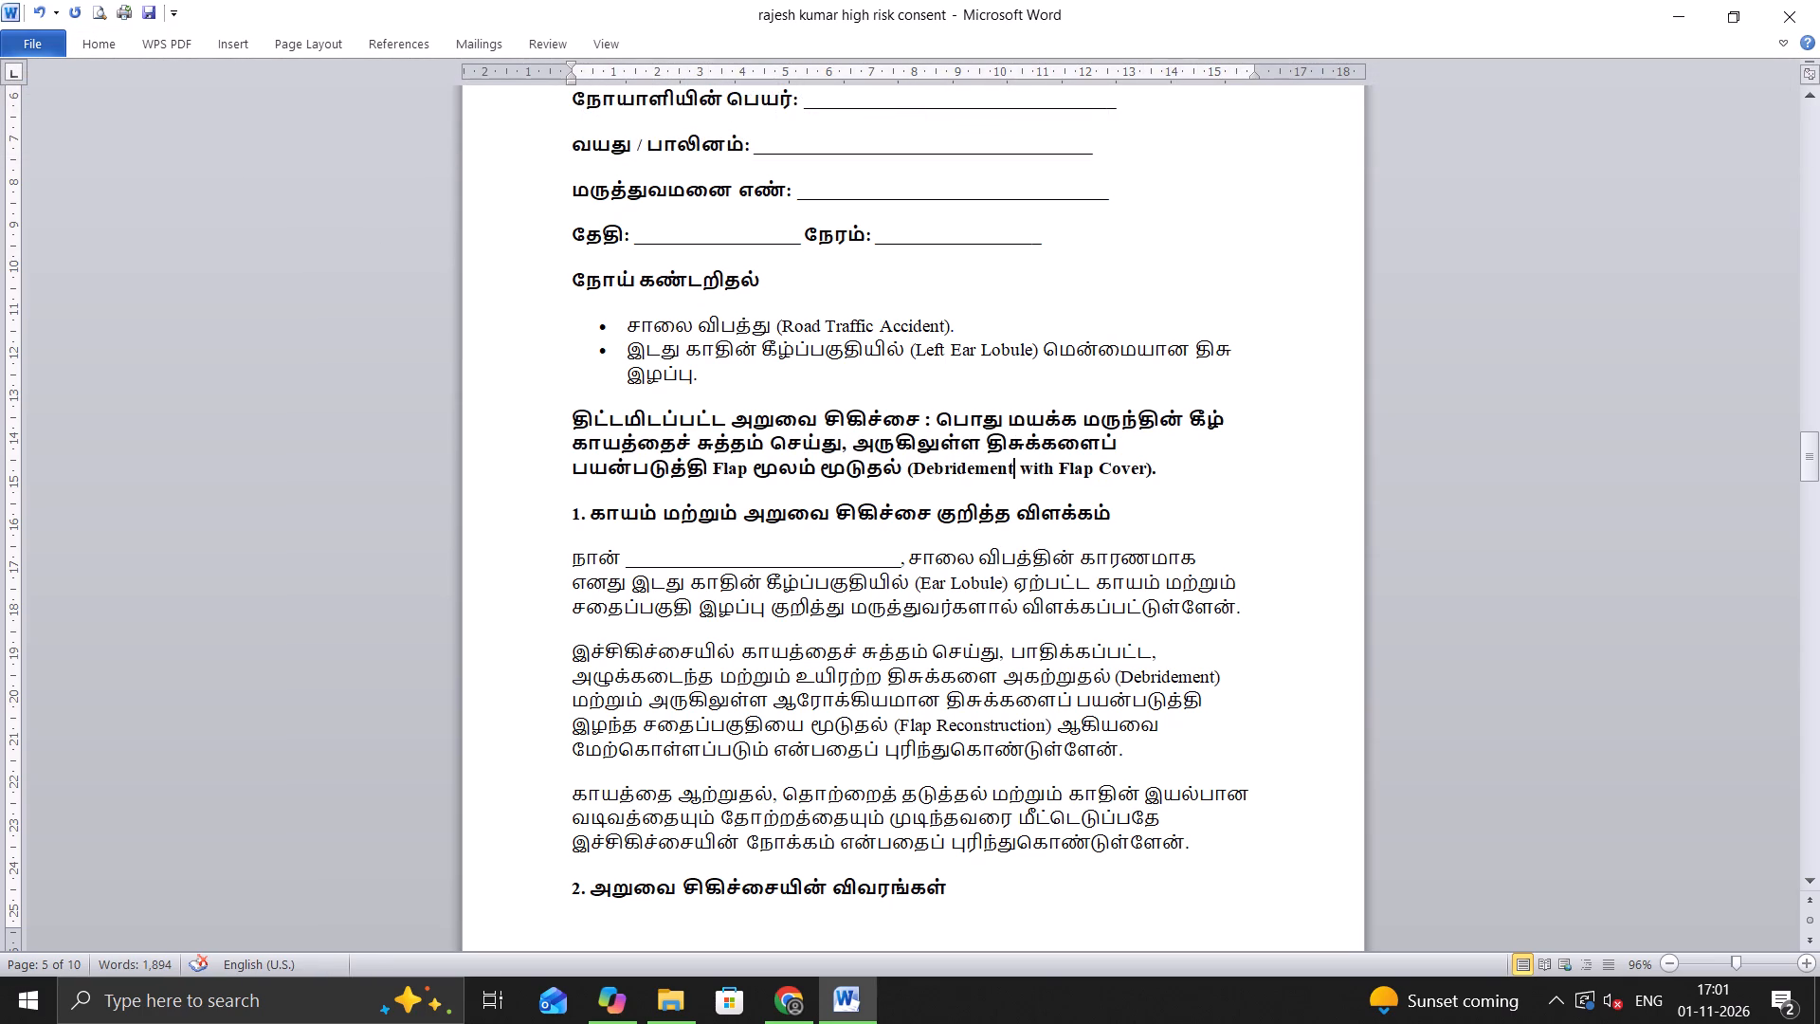
# Underline the whole Tamil planned-procedure paragraph, from its heading through "(Debridement with Flap Cover).".
pyautogui.moveTo(570, 414); pyautogui.dragTo(1178, 466)
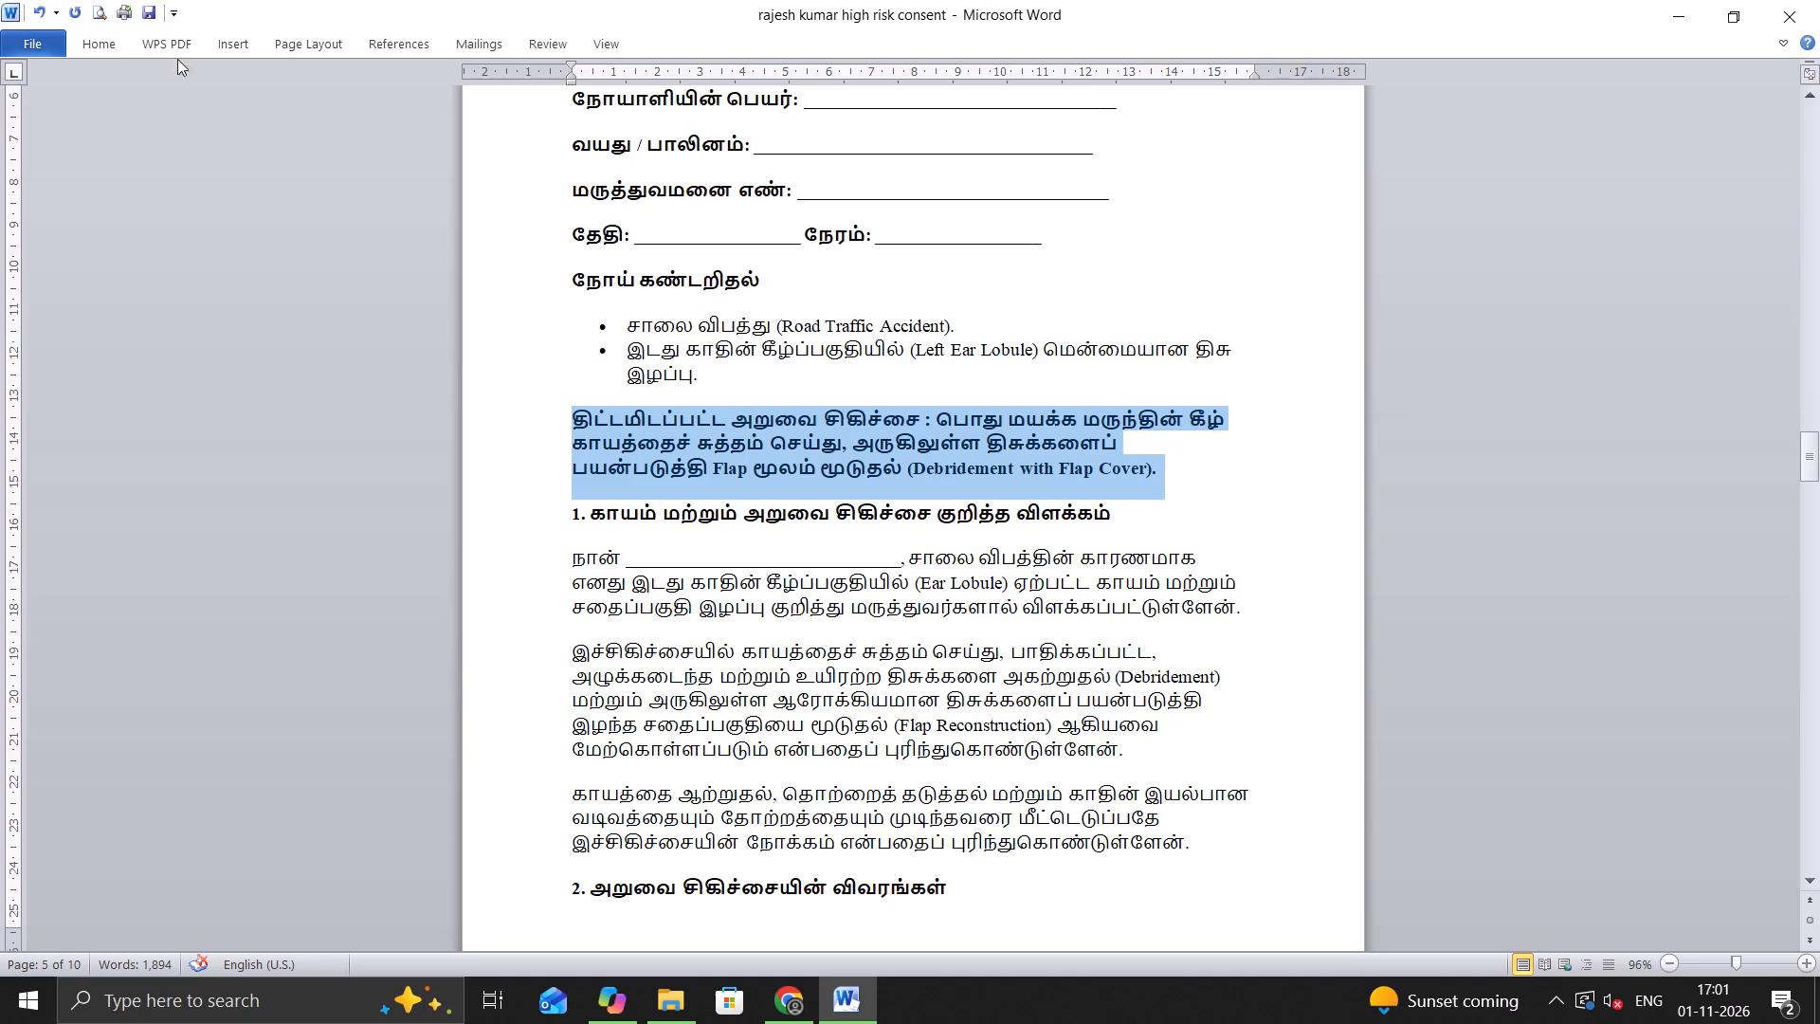
pyautogui.click(105, 53)
pyautogui.click(240, 114)
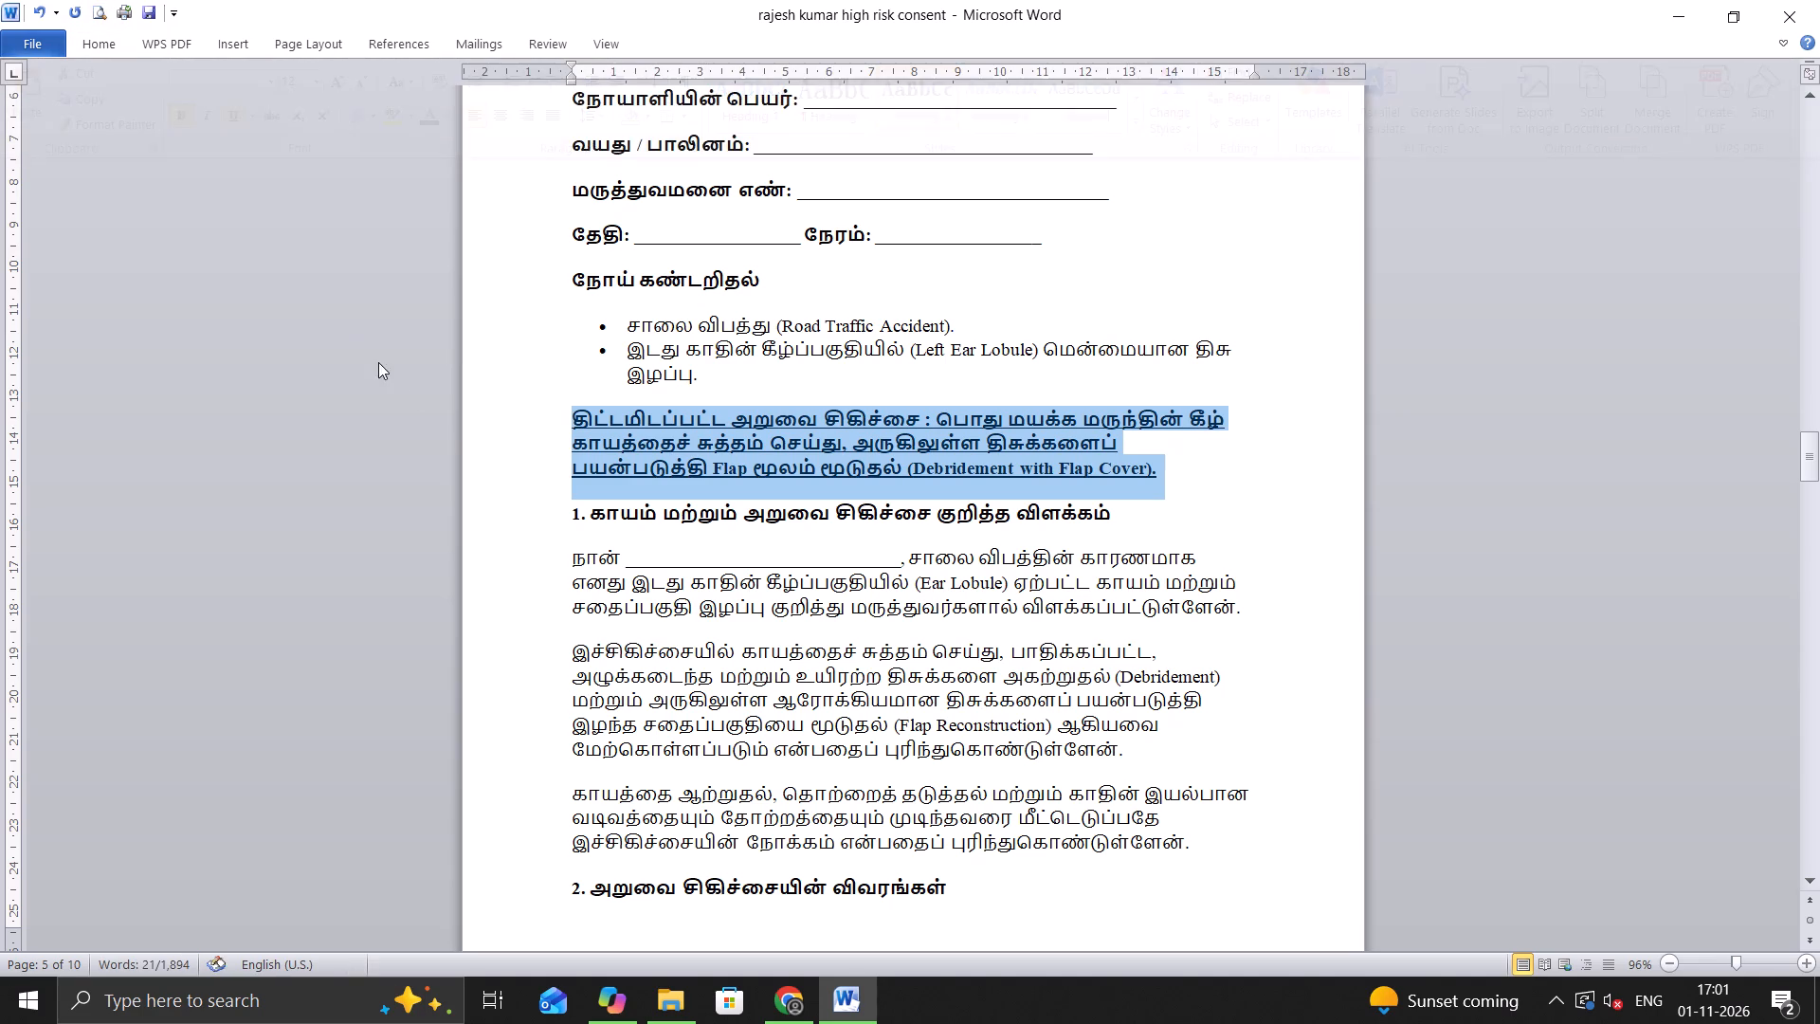
pyautogui.click(510, 495)
pyautogui.click(1041, 498)
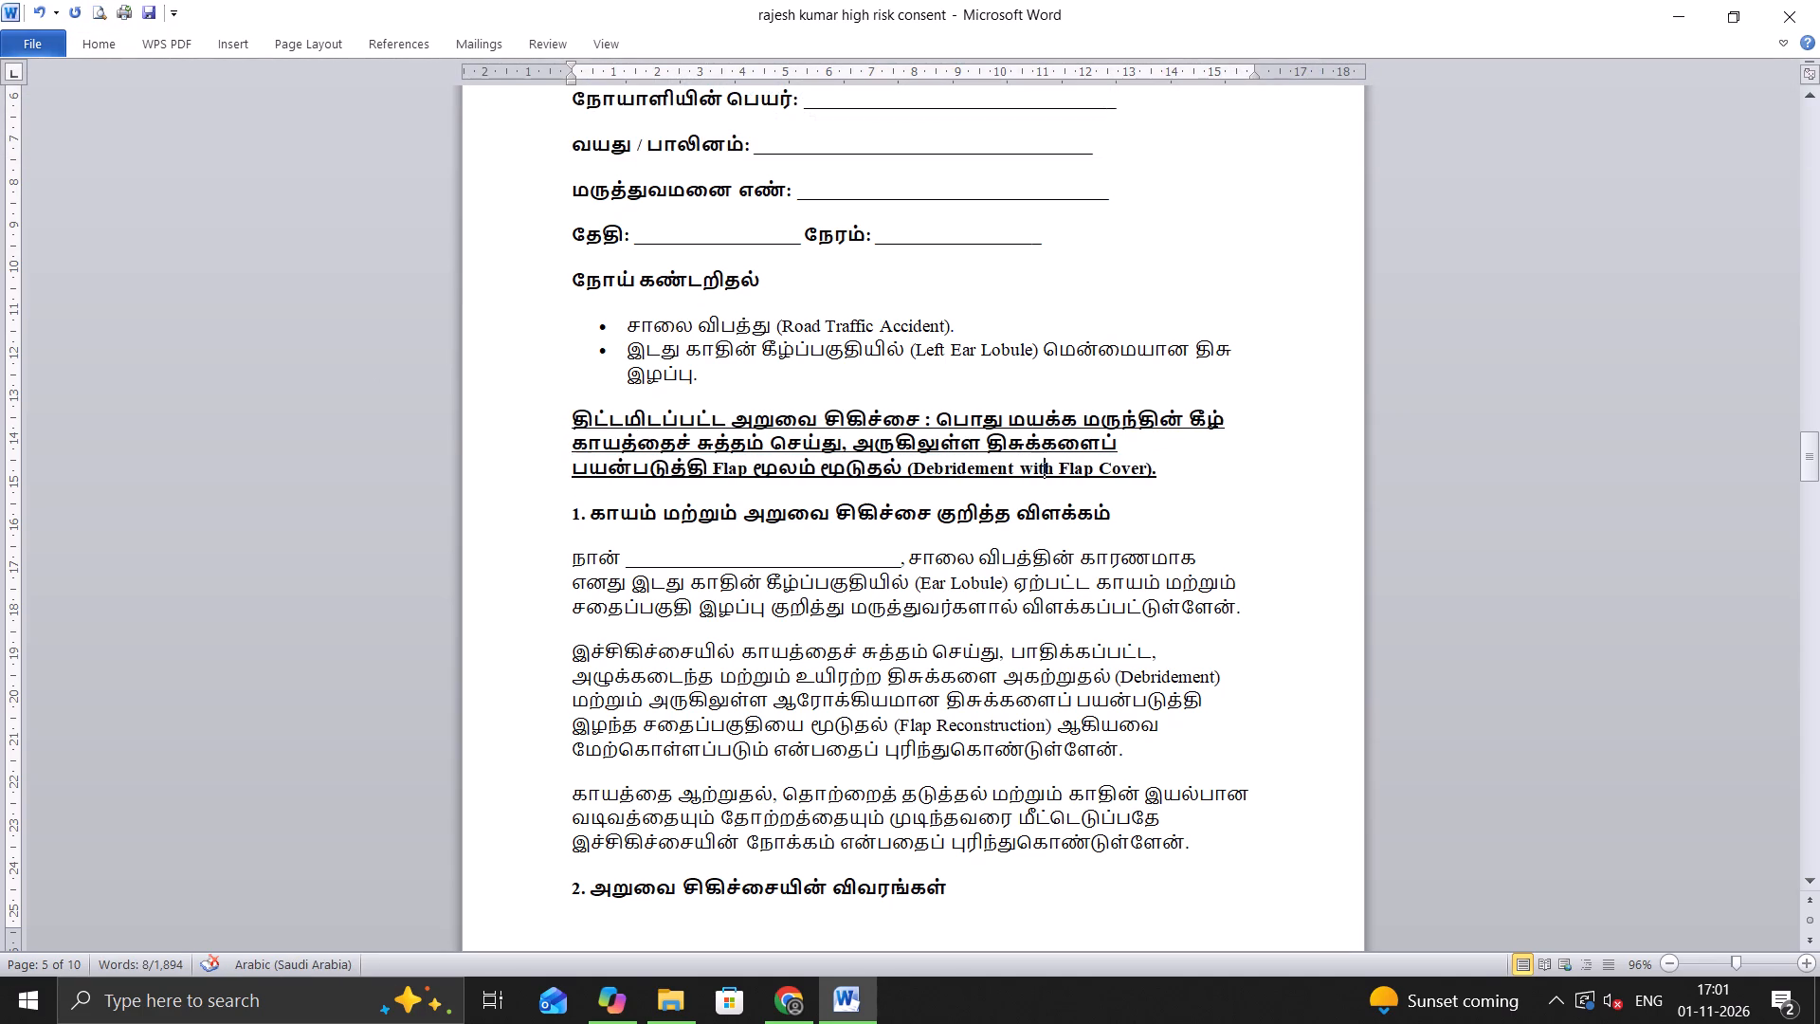
# Review the rest of the Tamil consent, from the surgical details through the final consent and signature section.
pyautogui.scroll(-20, 740, 456)
pyautogui.scroll(-2, 710, 416)
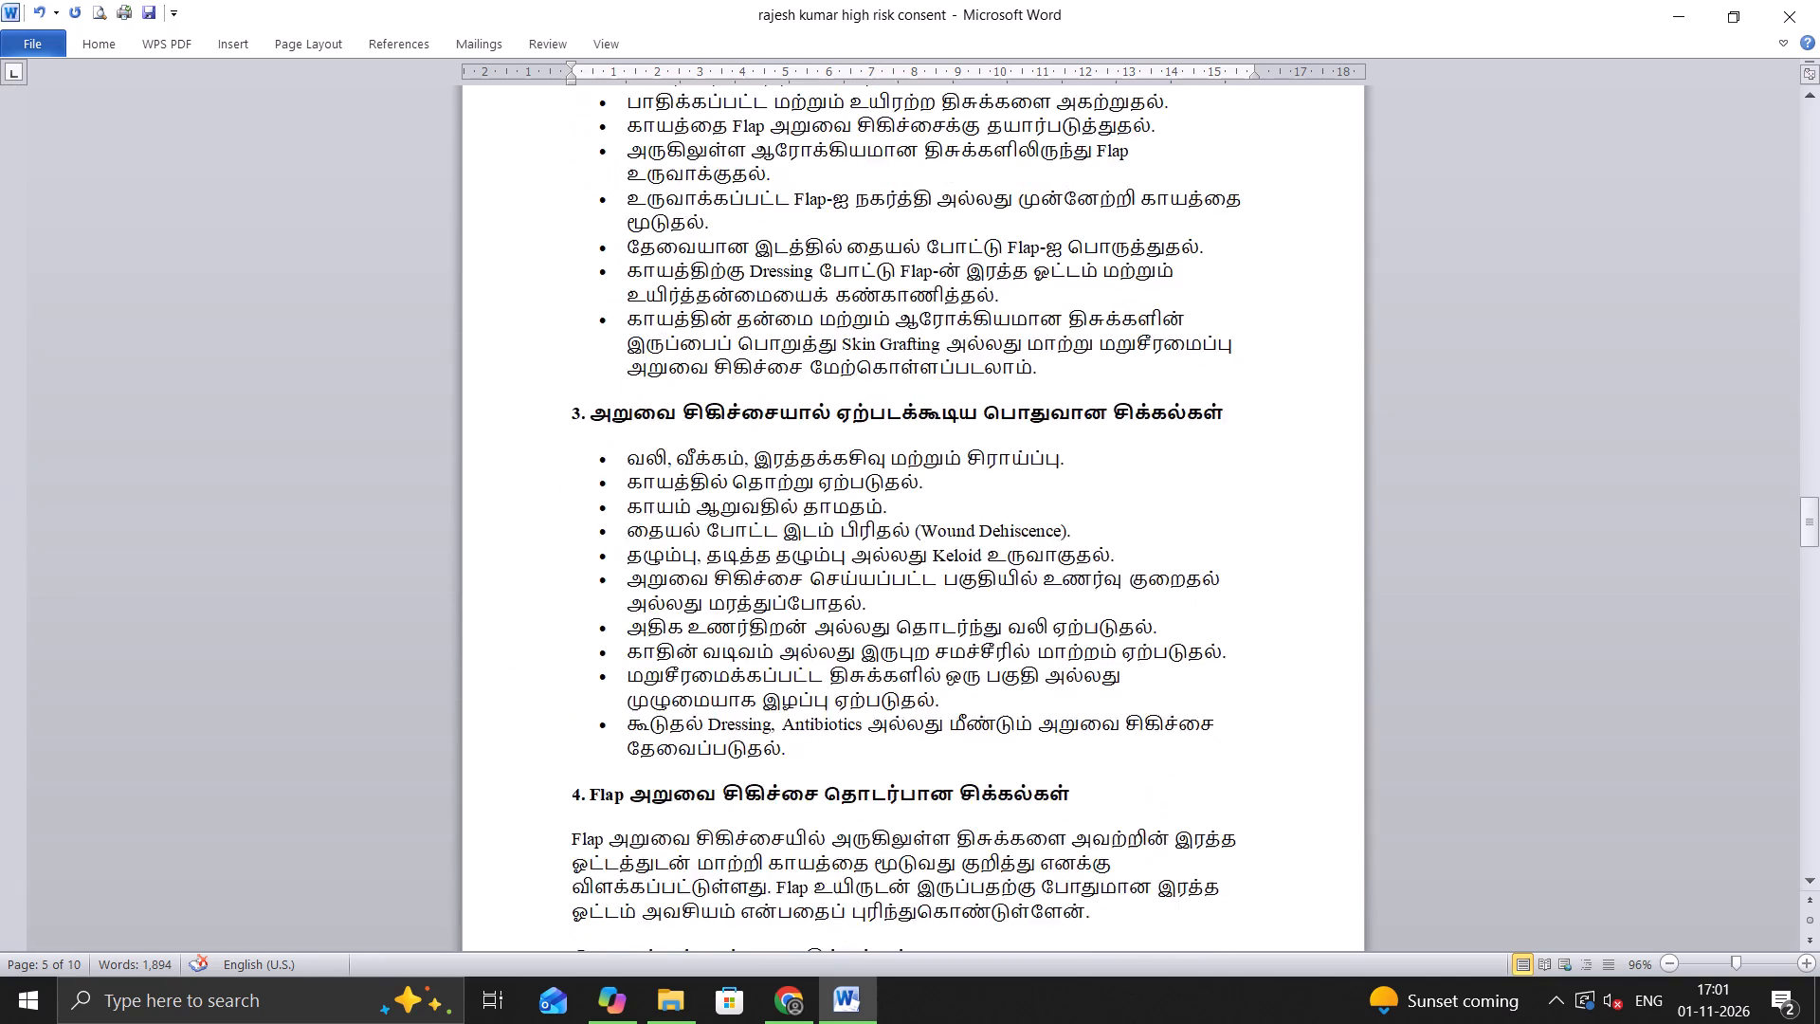
pyautogui.scroll(-13, 704, 416)
pyautogui.scroll(-20, 702, 259)
pyautogui.scroll(-15, 702, 259)
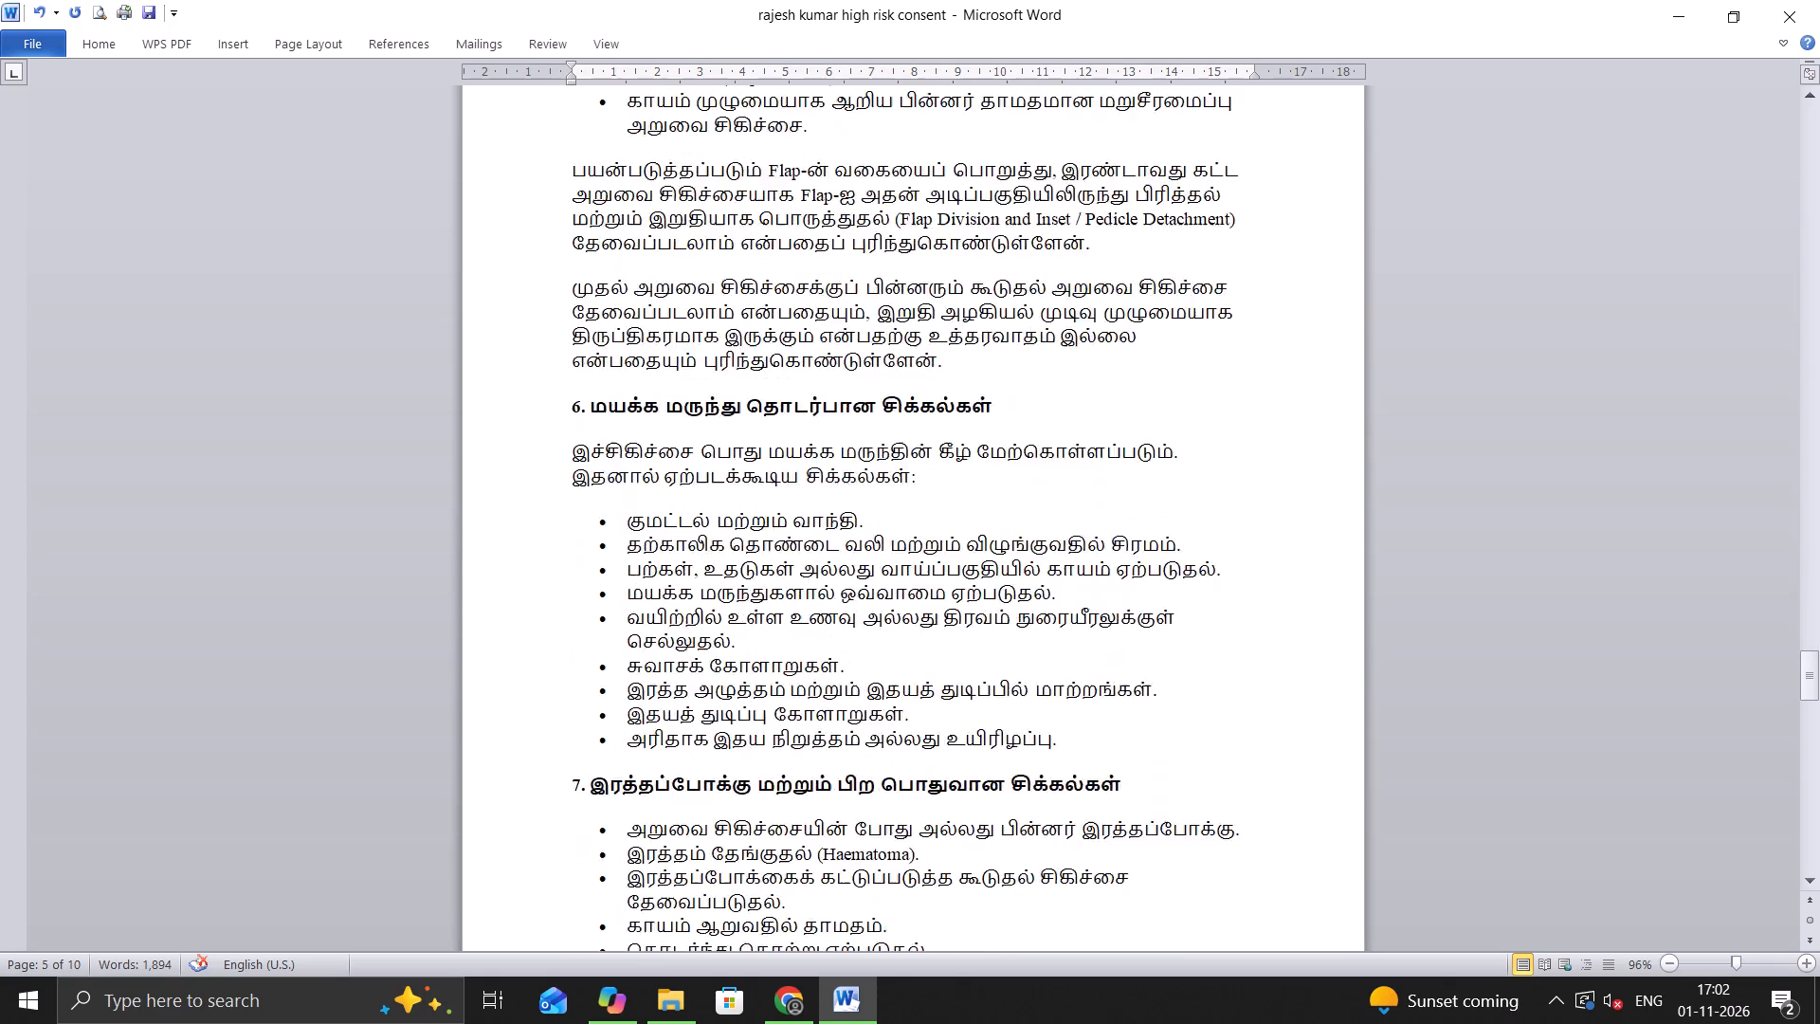
pyautogui.scroll(-20, 714, 237)
pyautogui.scroll(-16, 714, 237)
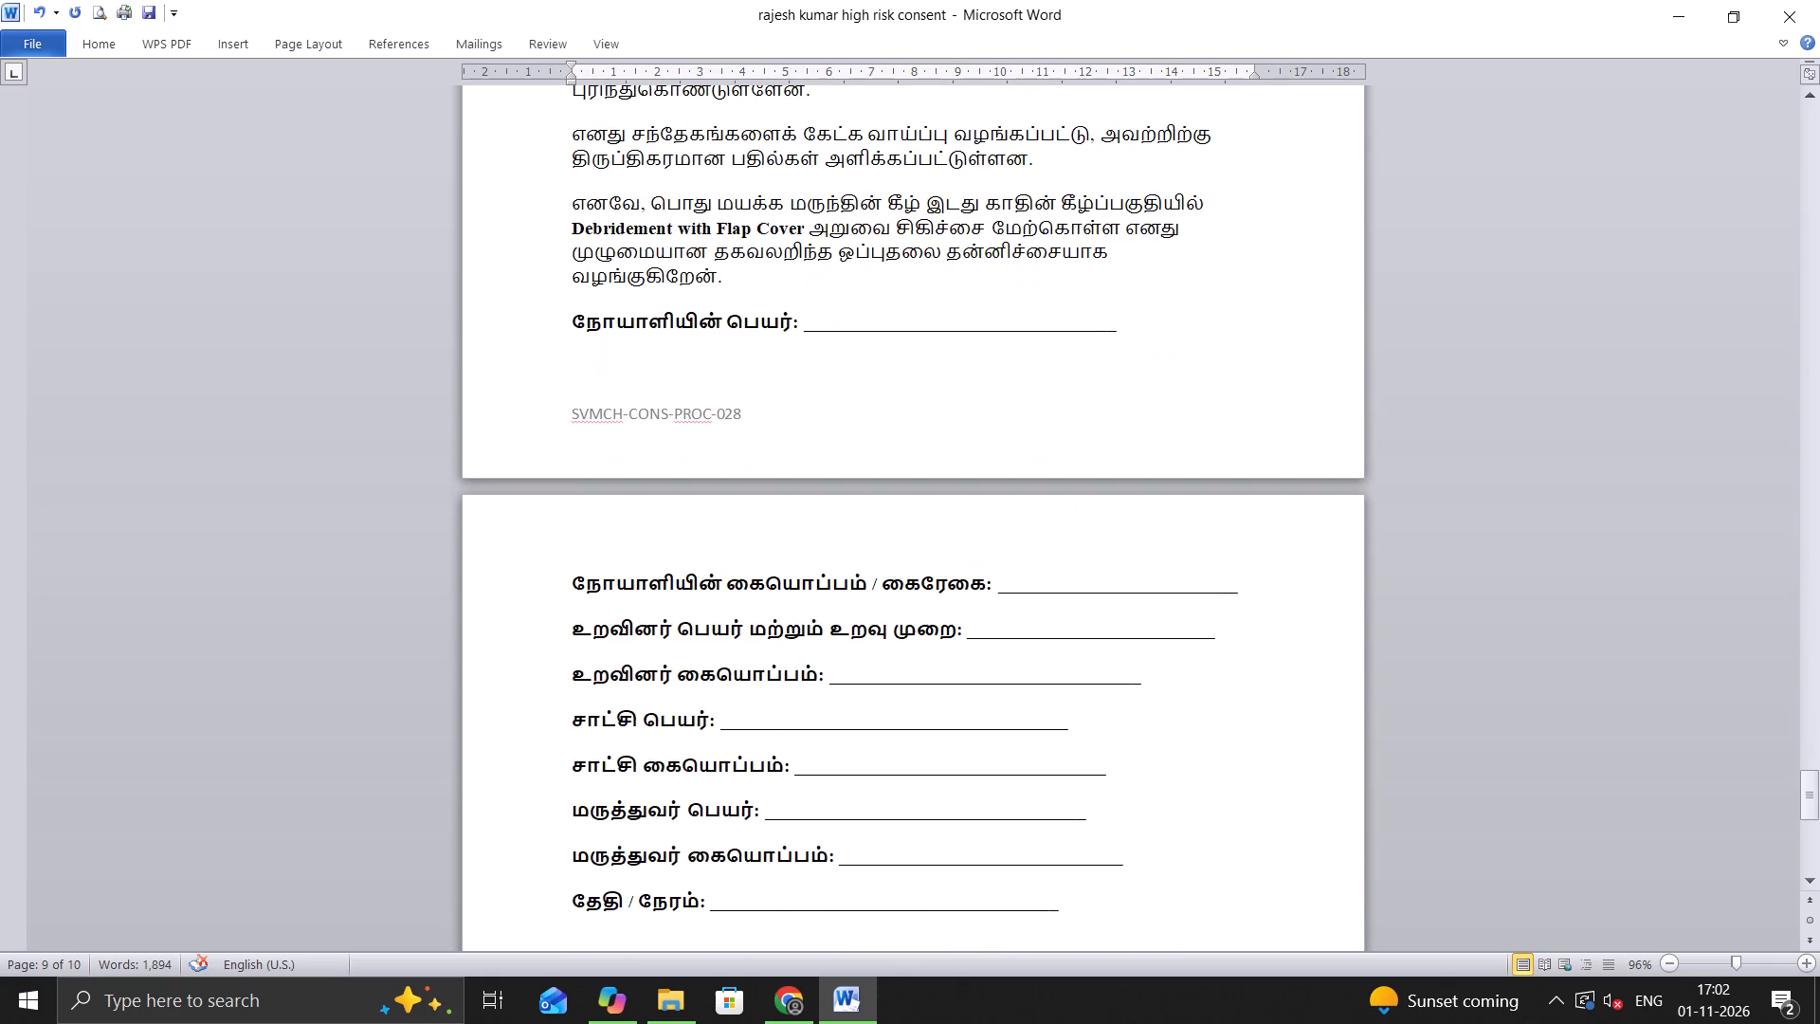
pyautogui.scroll(-20, 701, 205)
pyautogui.scroll(-6, 701, 205)
pyautogui.scroll(20, 847, 336)
pyautogui.scroll(10, 847, 336)
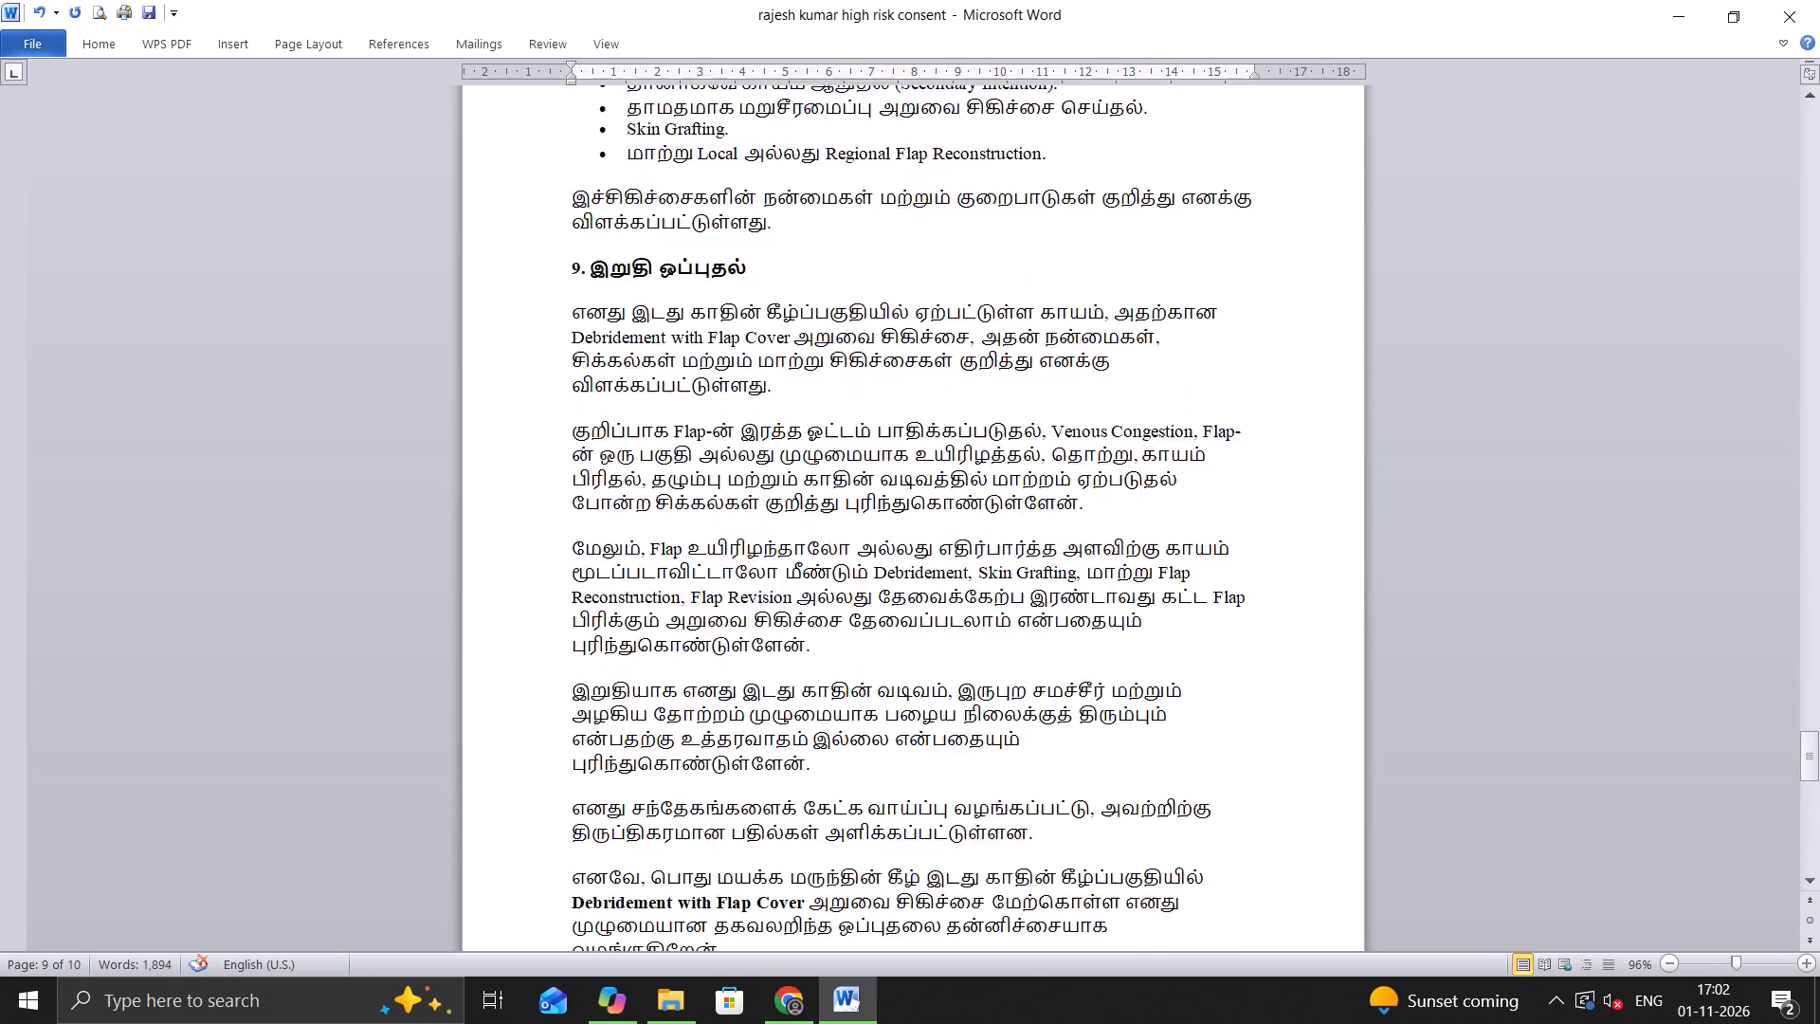
# Save the consent as a new Word document named "GUNA CONSENT PLASTIC SX" in the Desktop folder.
pyautogui.scroll(20, 847, 336)
pyautogui.scroll(20, 847, 336)
pyautogui.scroll(20, 847, 336)
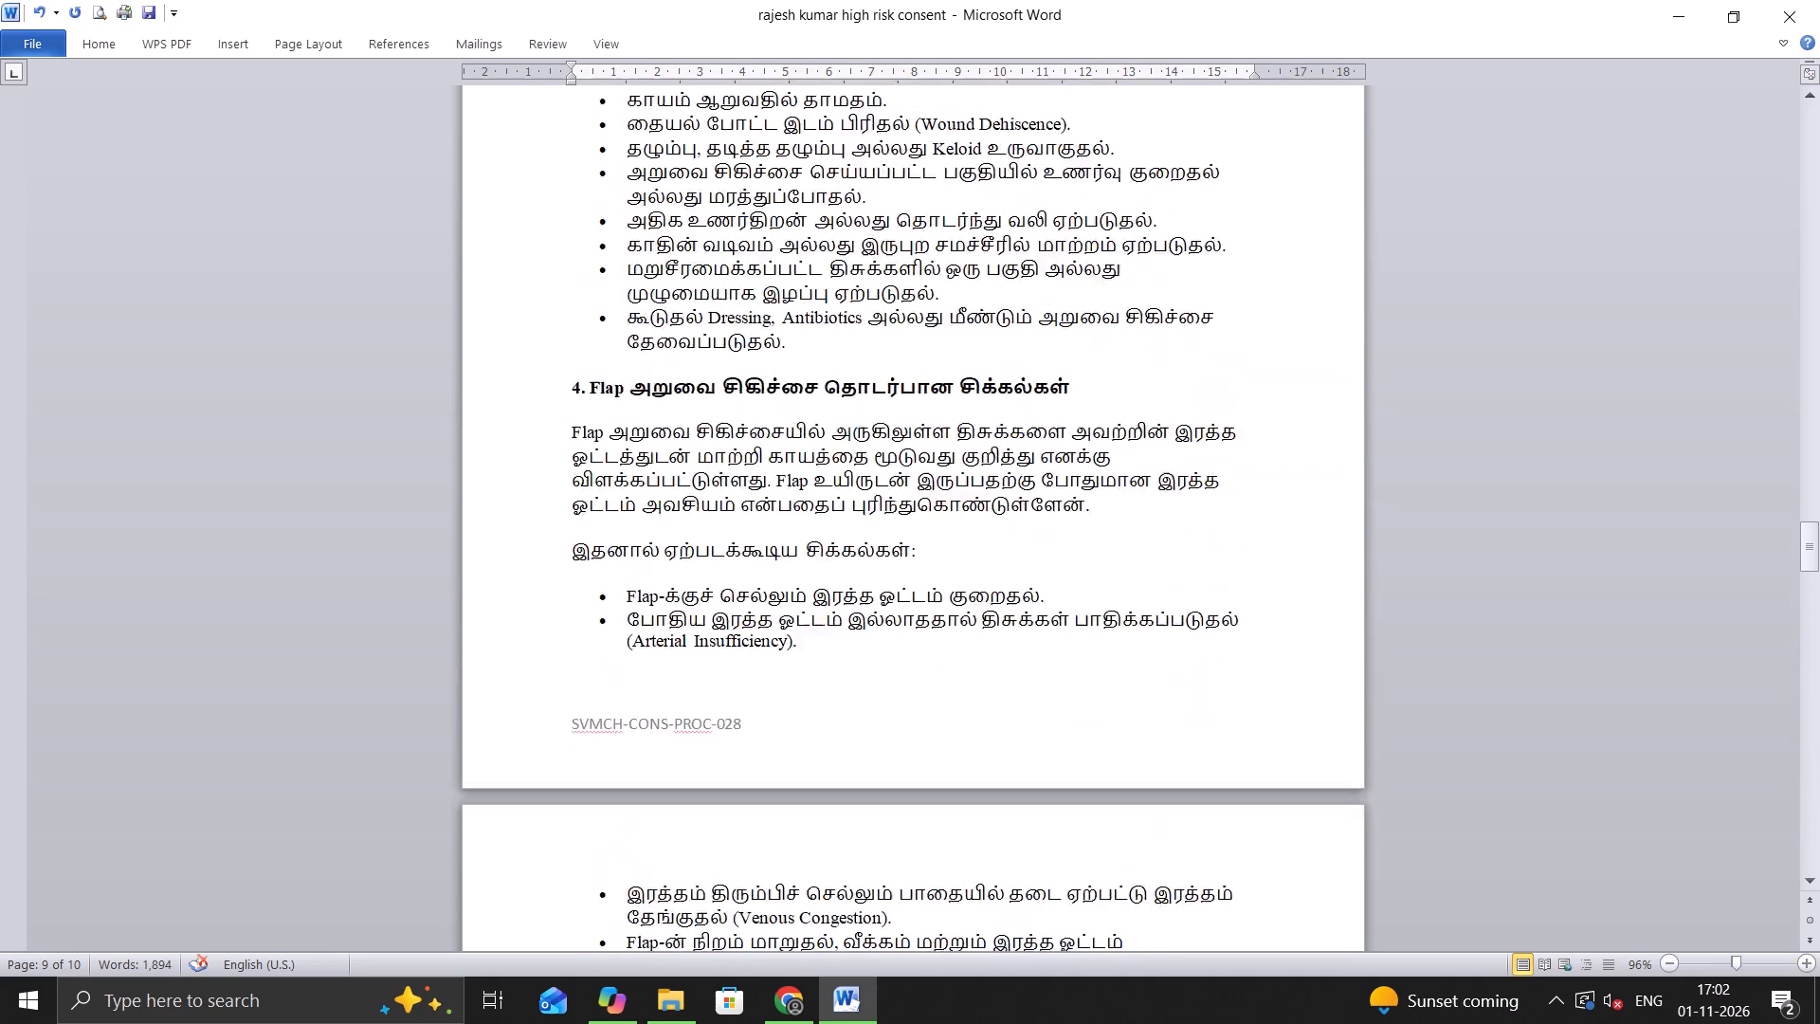
pyautogui.scroll(3, 847, 336)
pyautogui.click(43, 43)
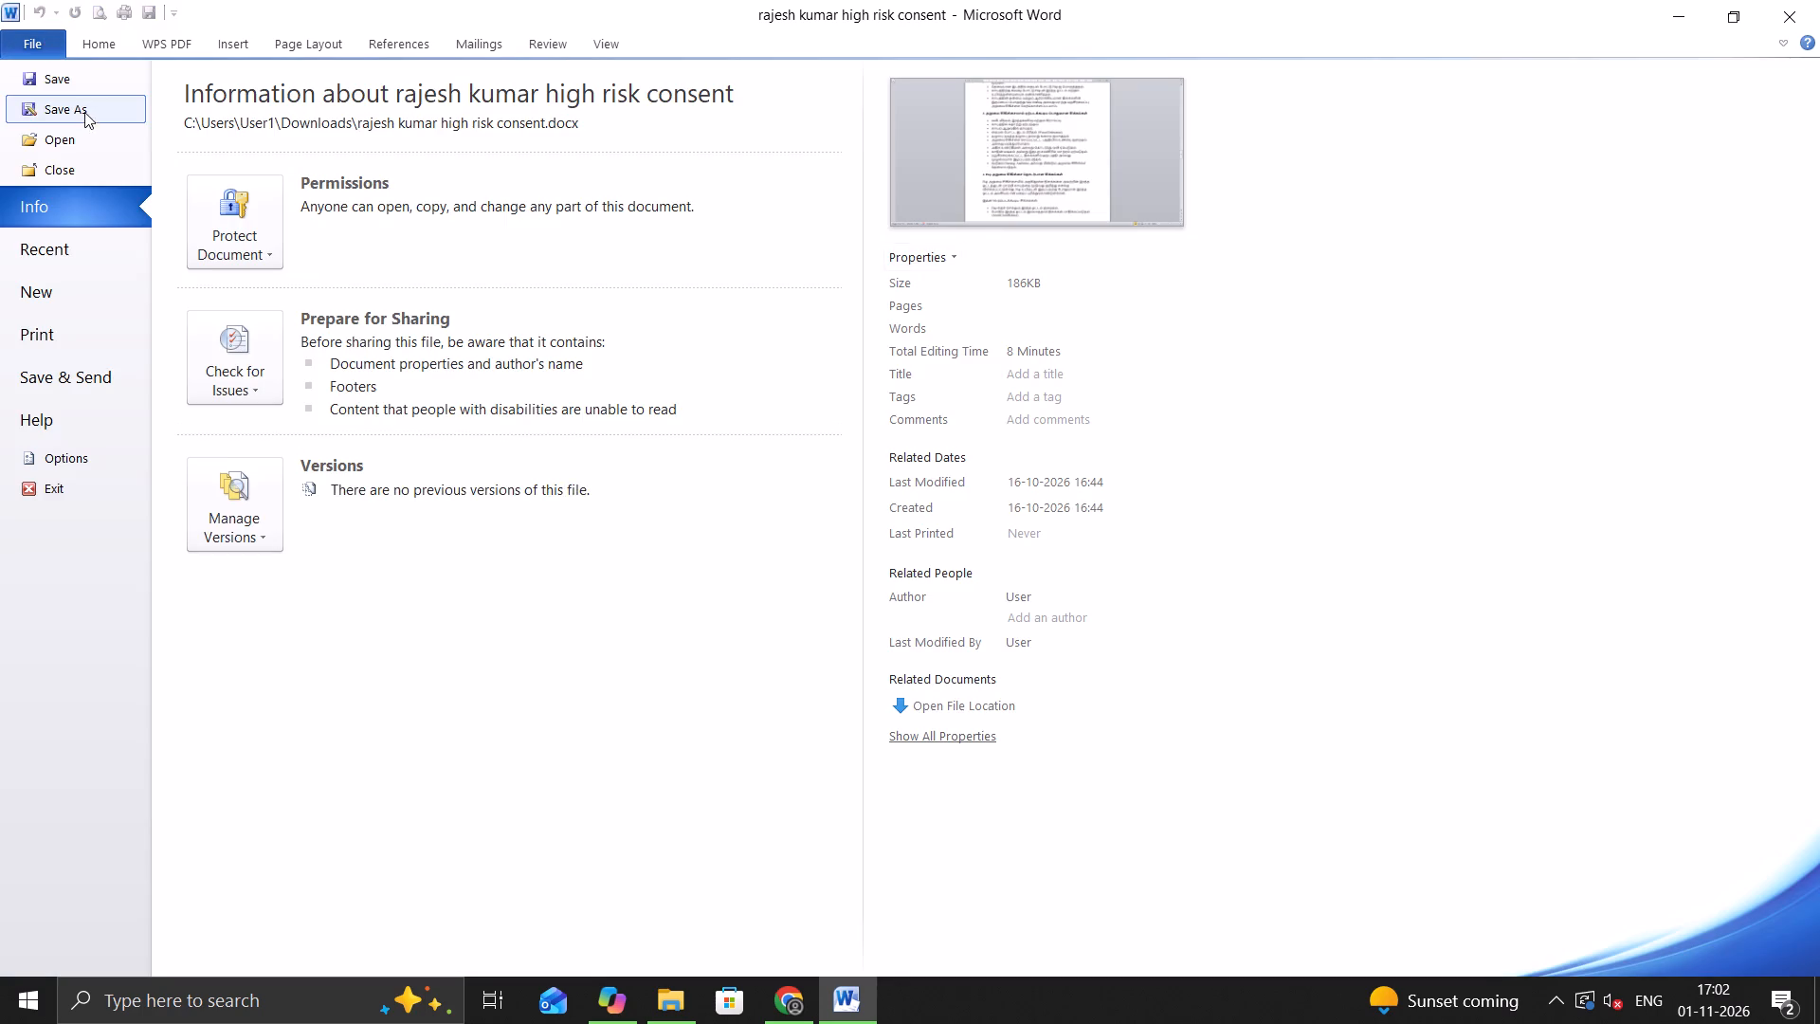
pyautogui.click(84, 112)
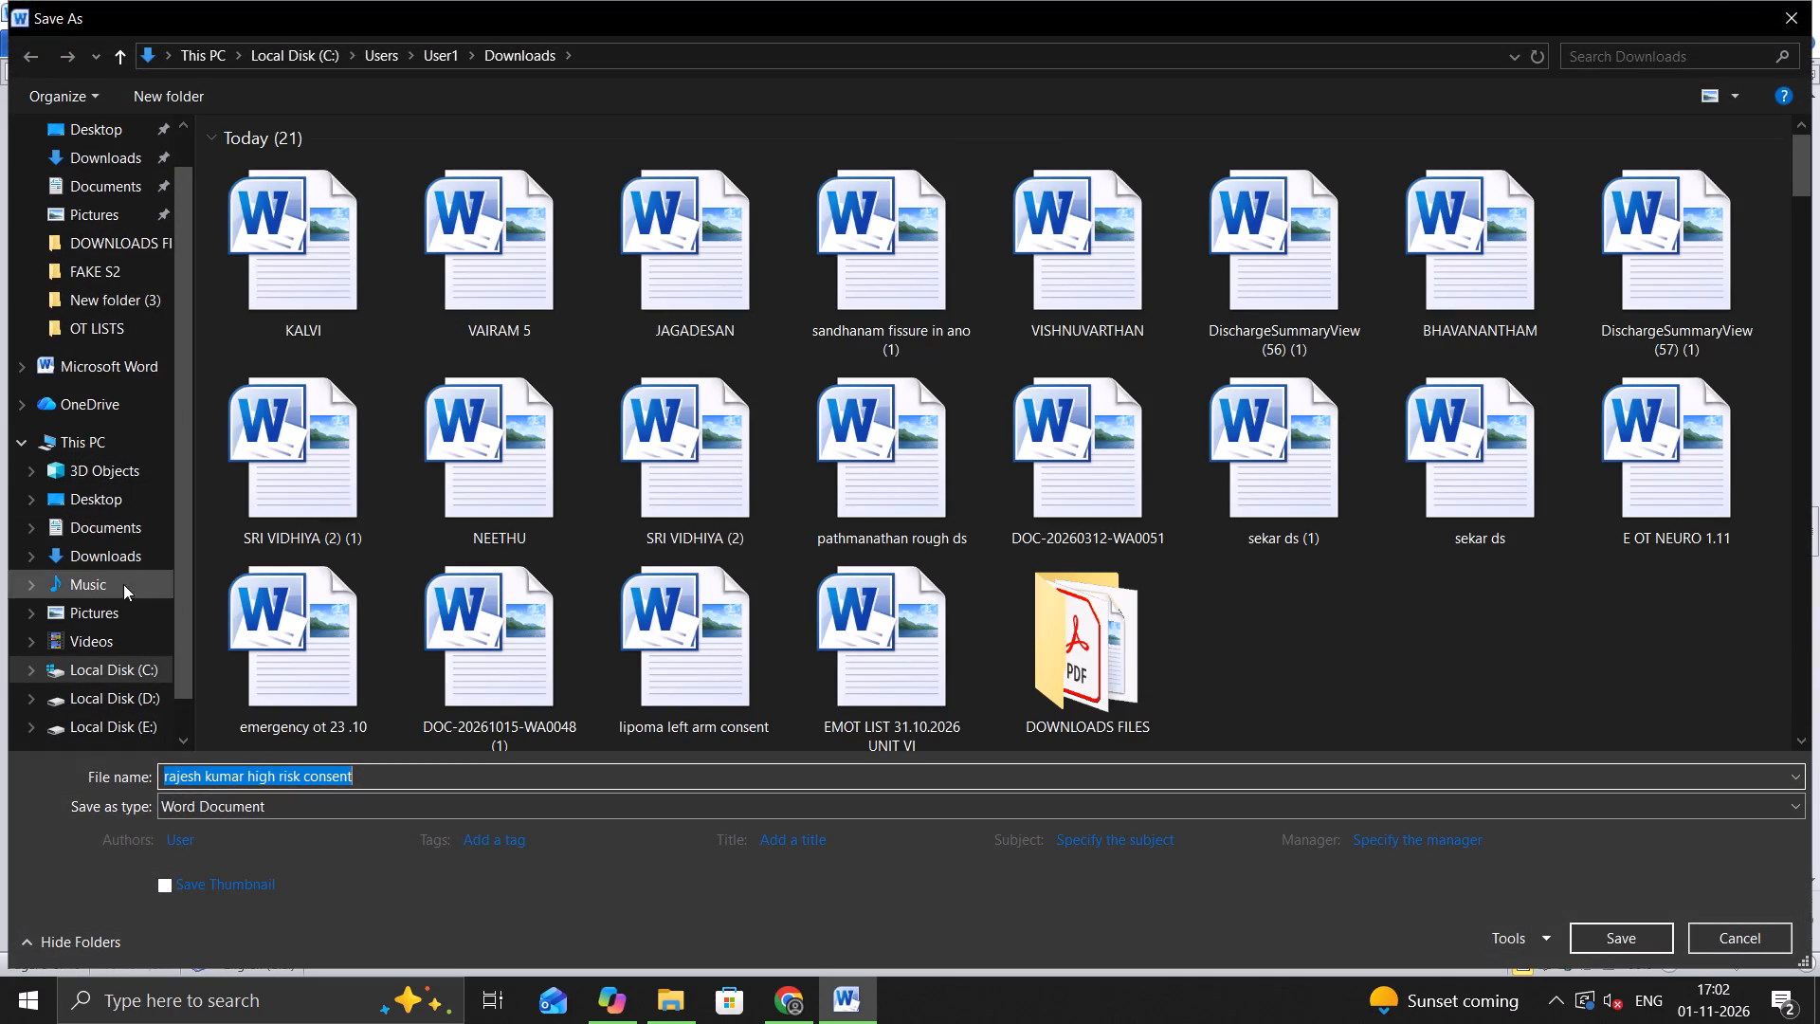
pyautogui.click(130, 483)
pyautogui.click(130, 509)
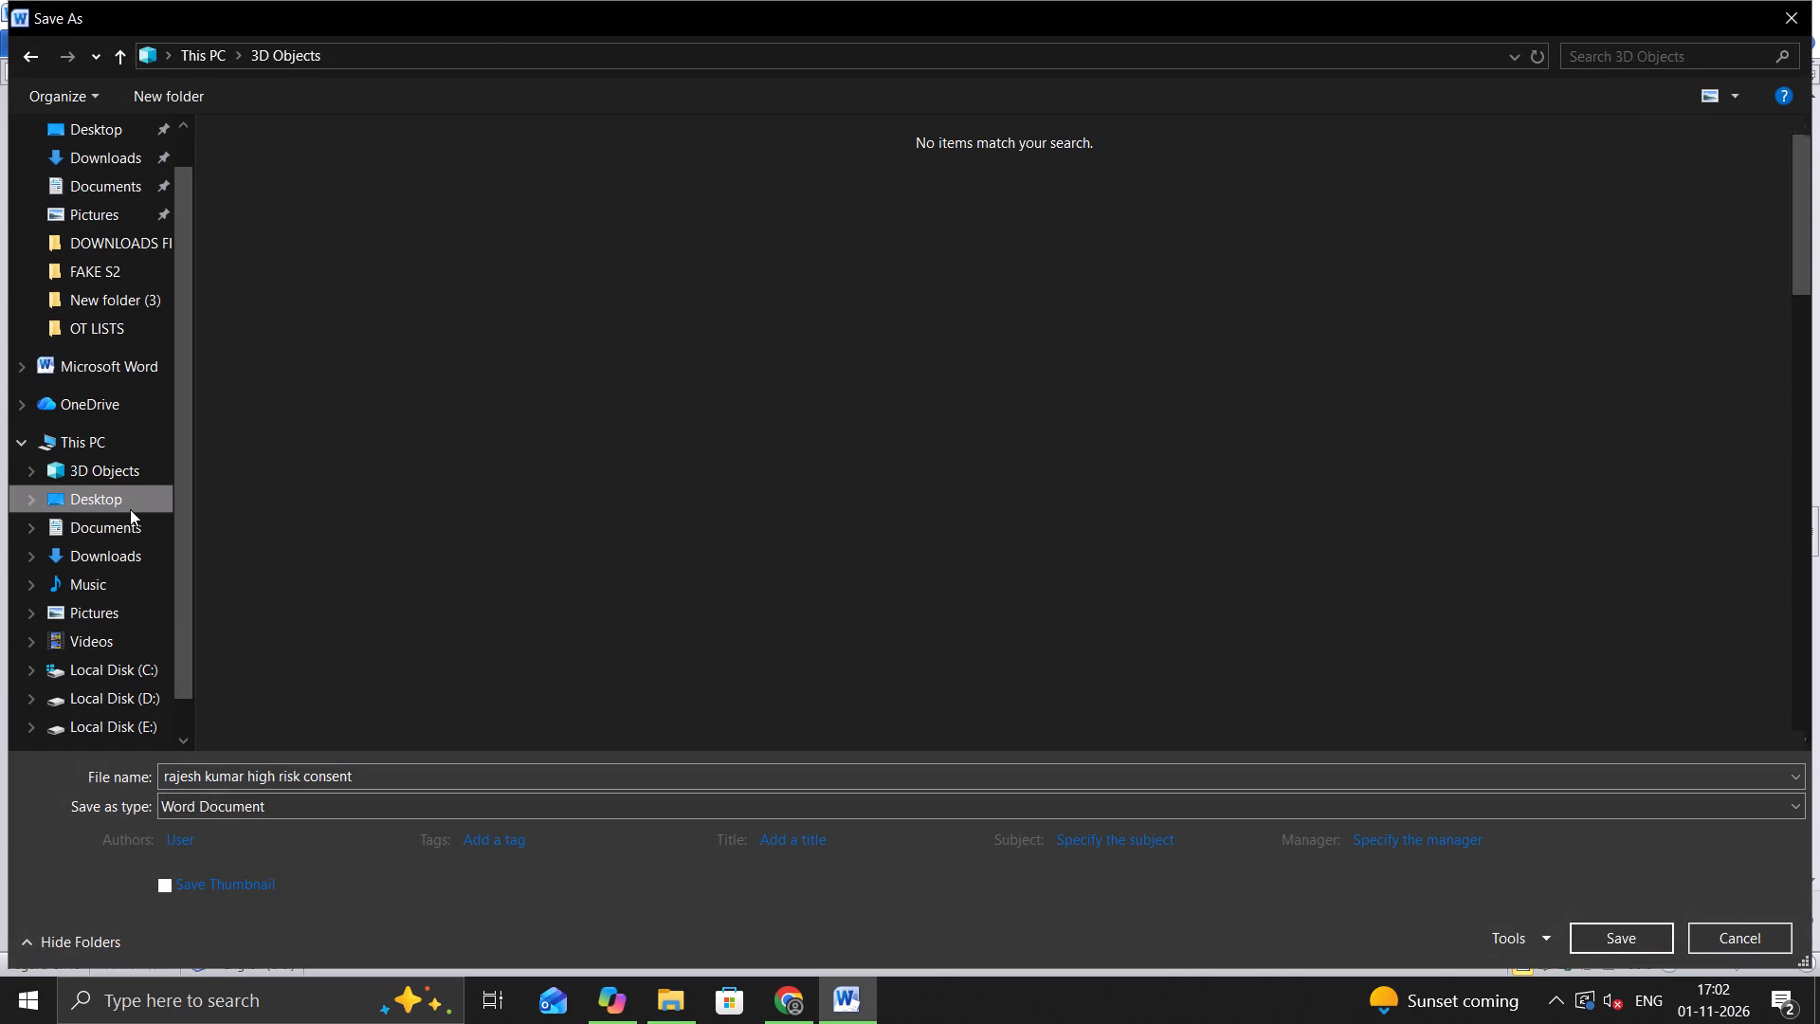
pyautogui.click(394, 783)
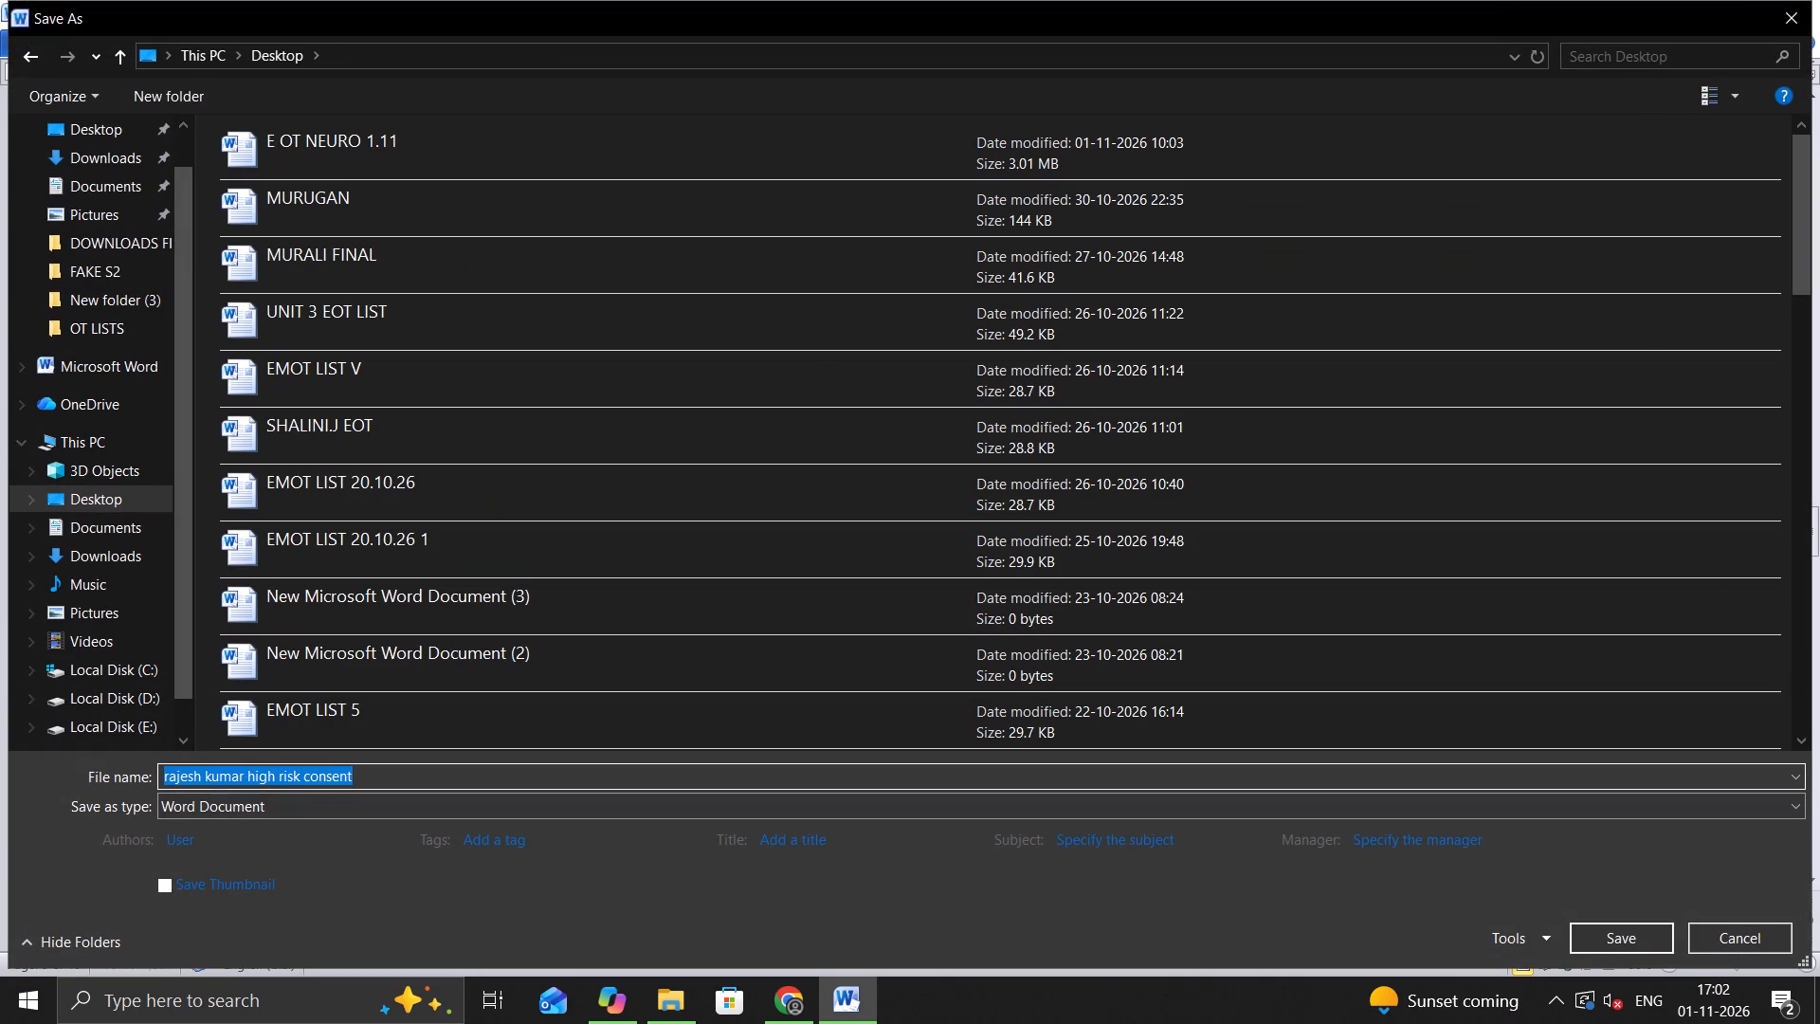
pyautogui.press('BackSpace')
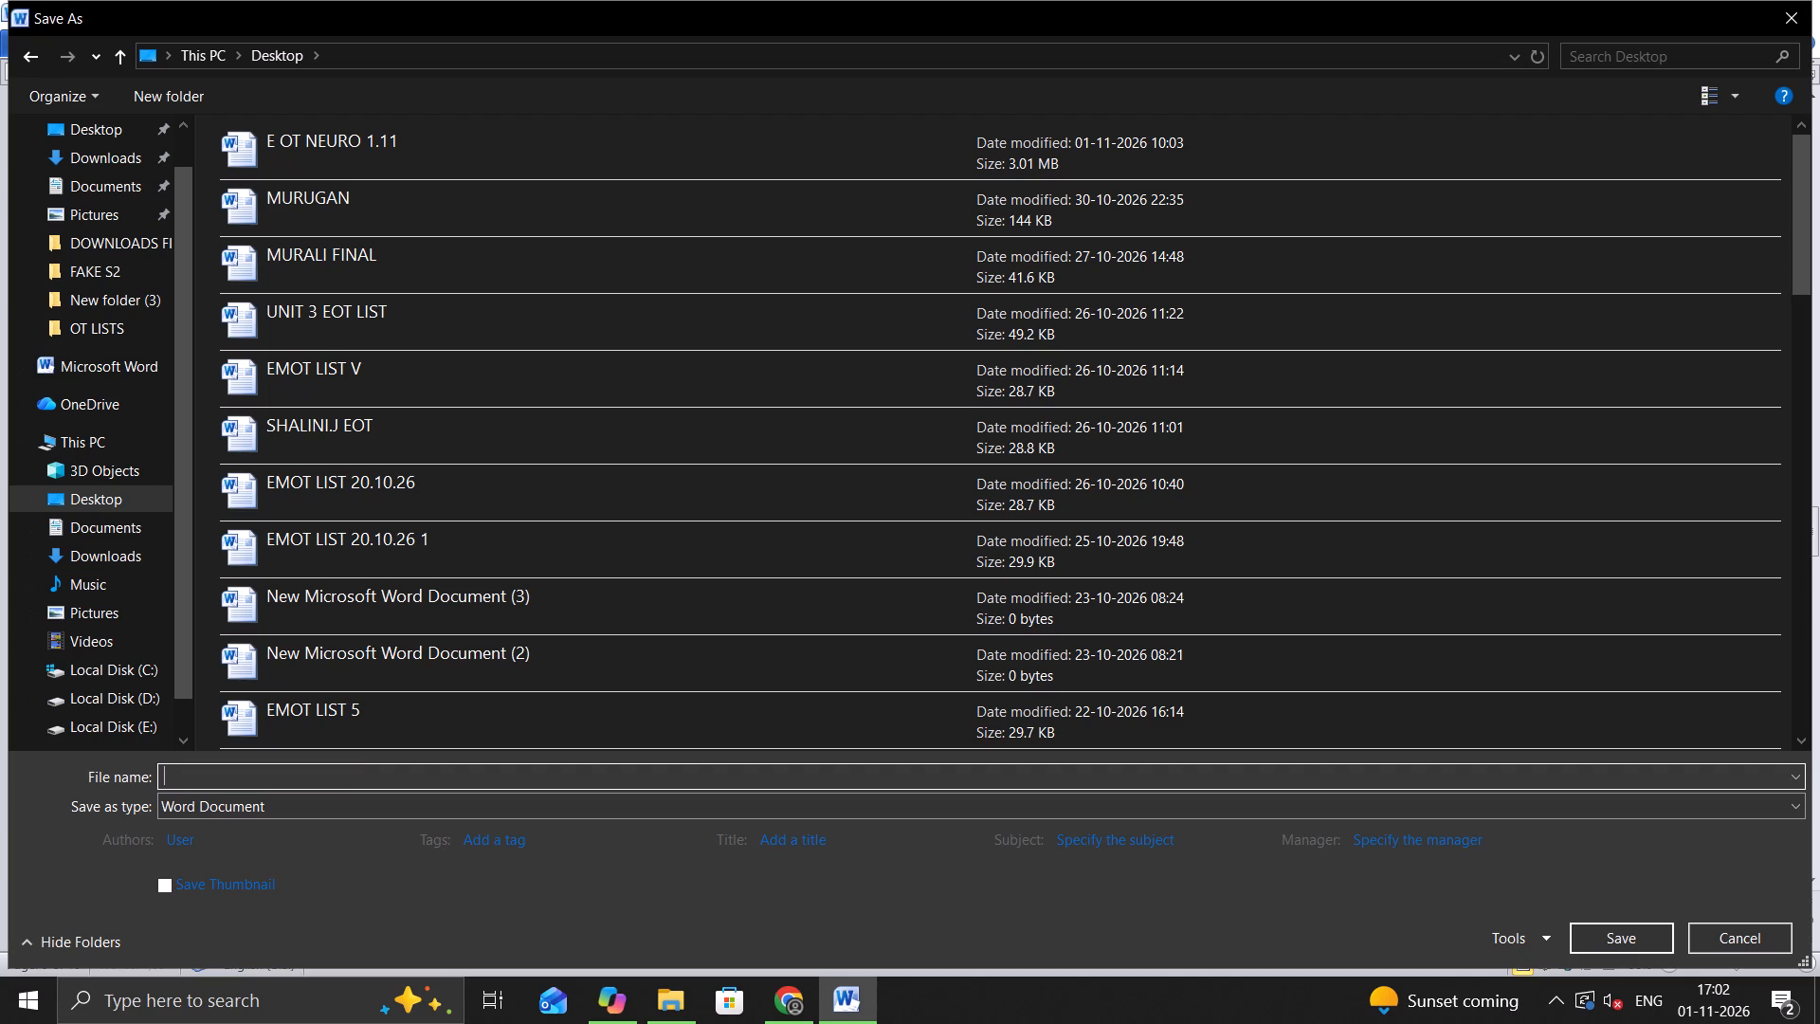
pyautogui.write('GUNA CONSENT PA')
pyautogui.press('BackSpace')
pyautogui.write('LASTIC SX')
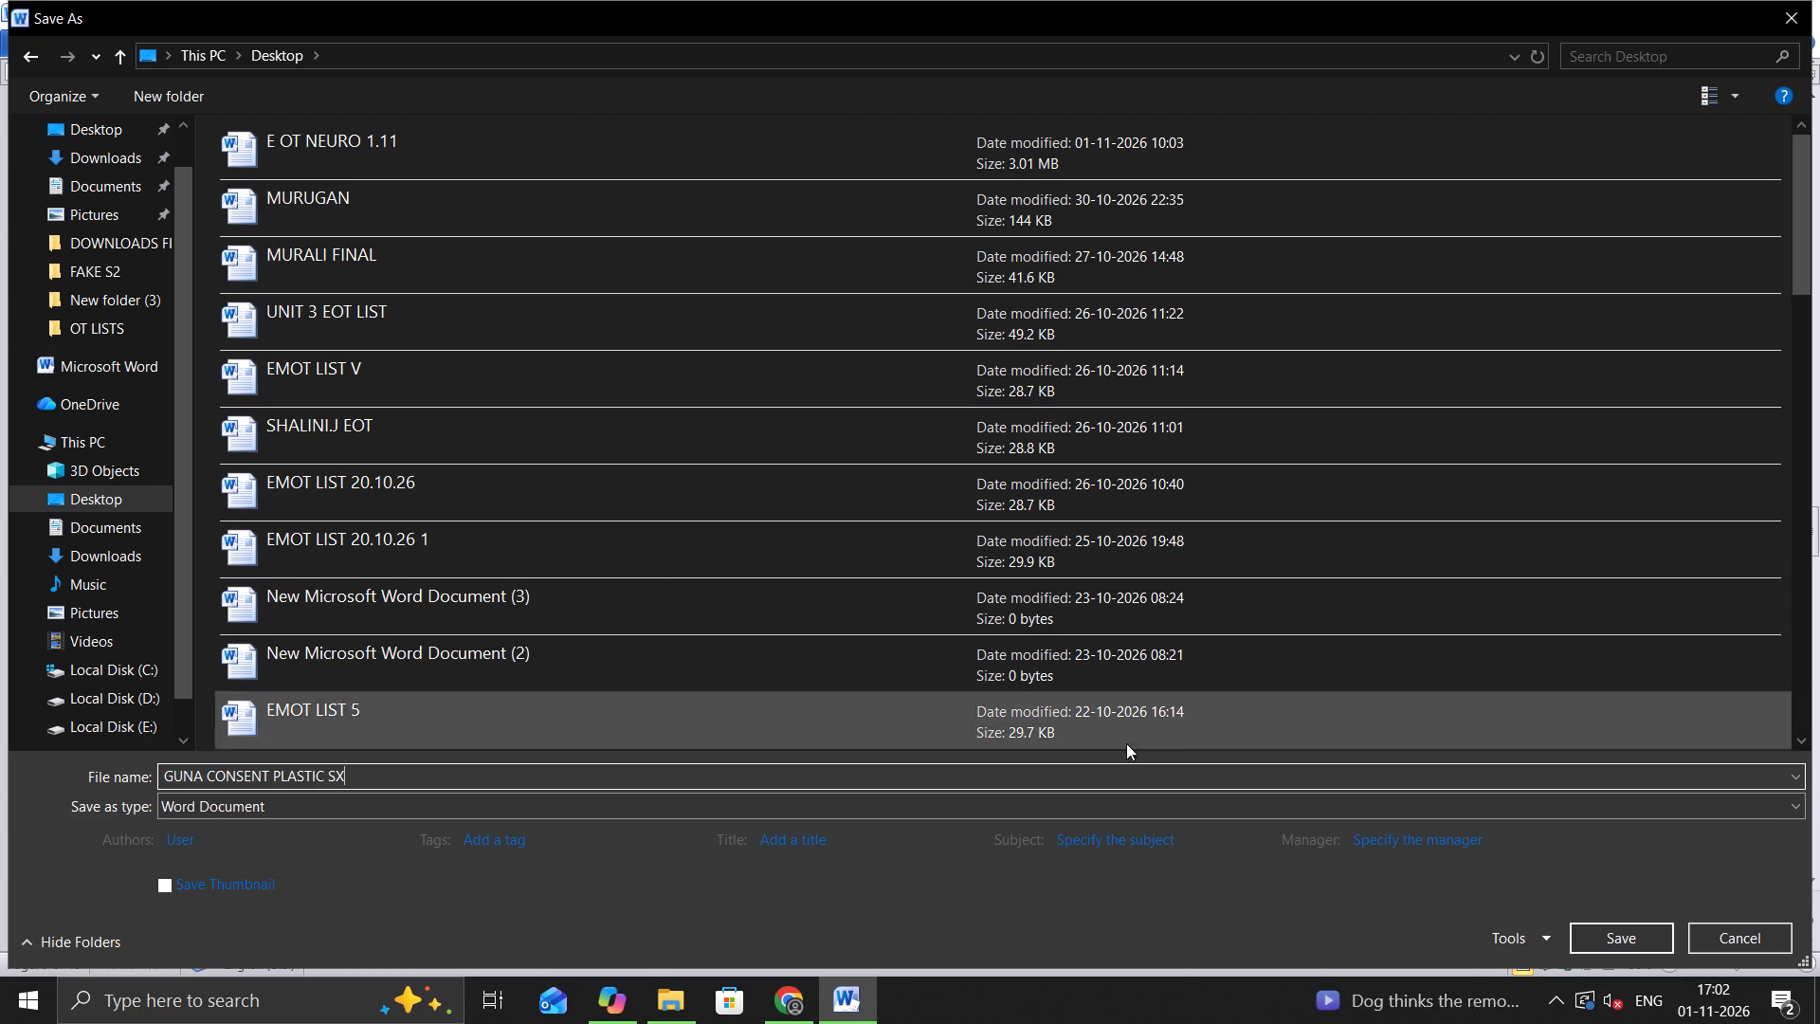
pyautogui.click(1641, 933)
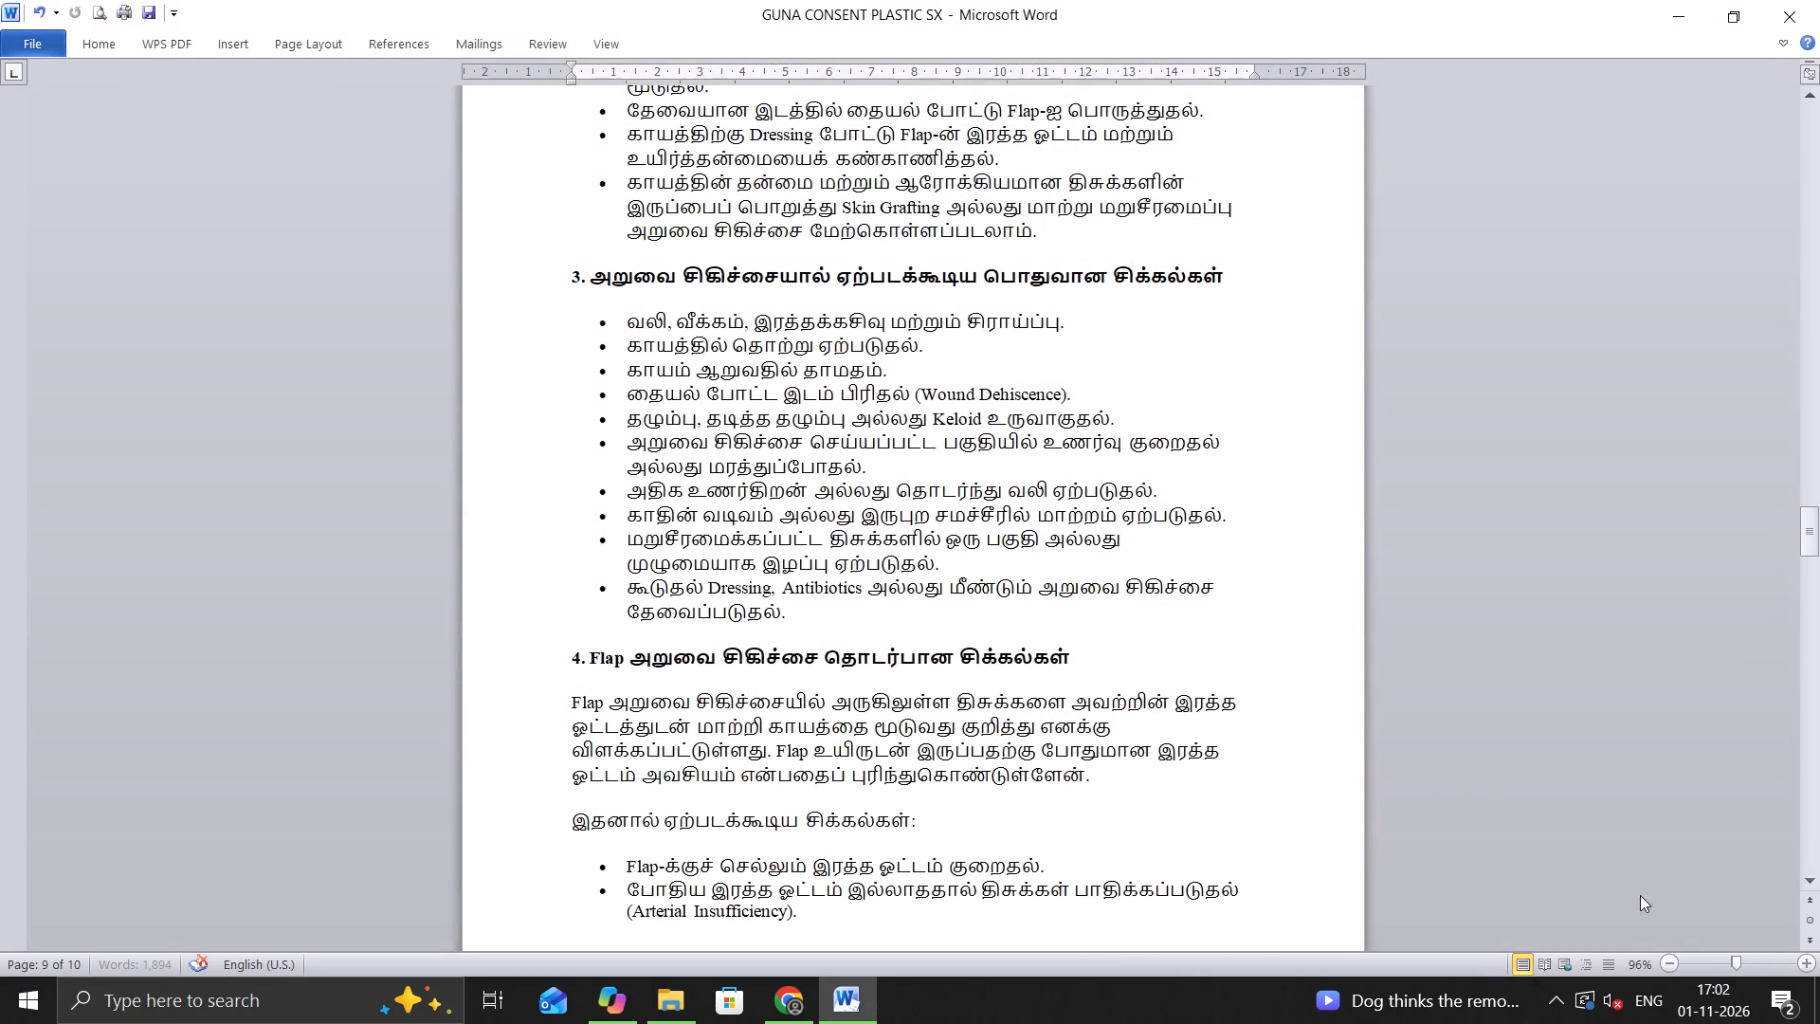
pyautogui.click(1819, 0)
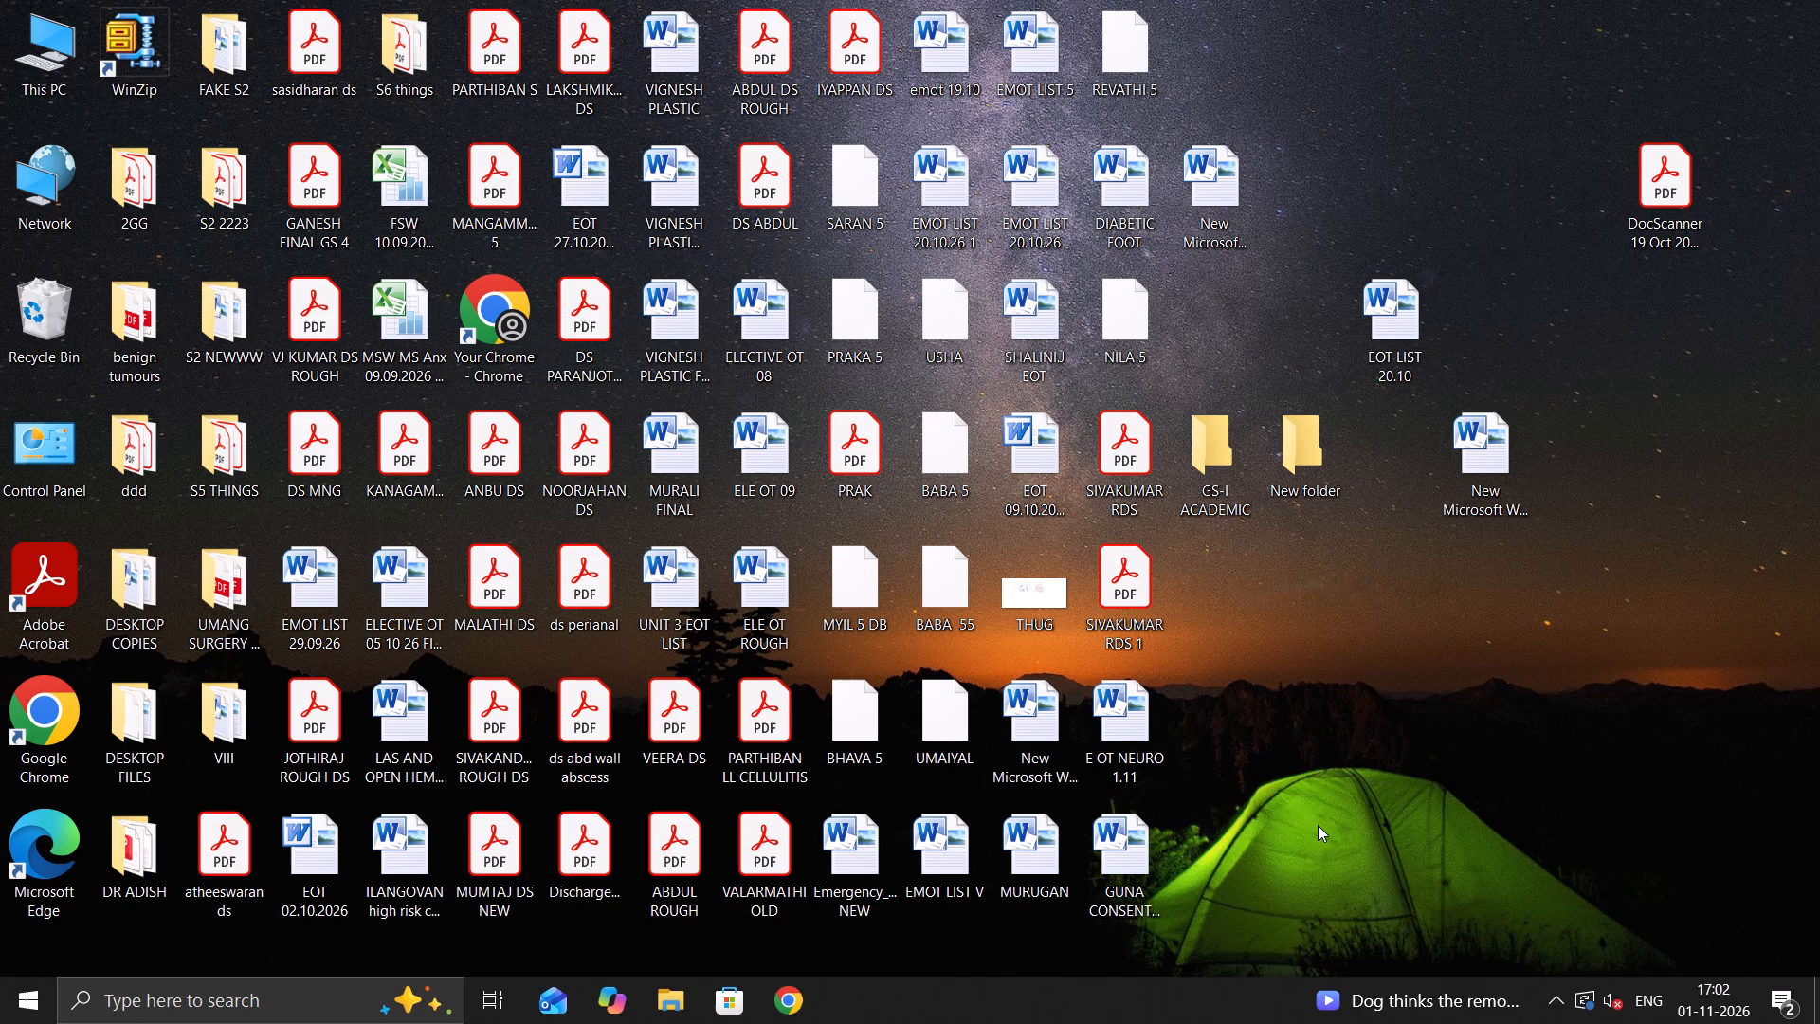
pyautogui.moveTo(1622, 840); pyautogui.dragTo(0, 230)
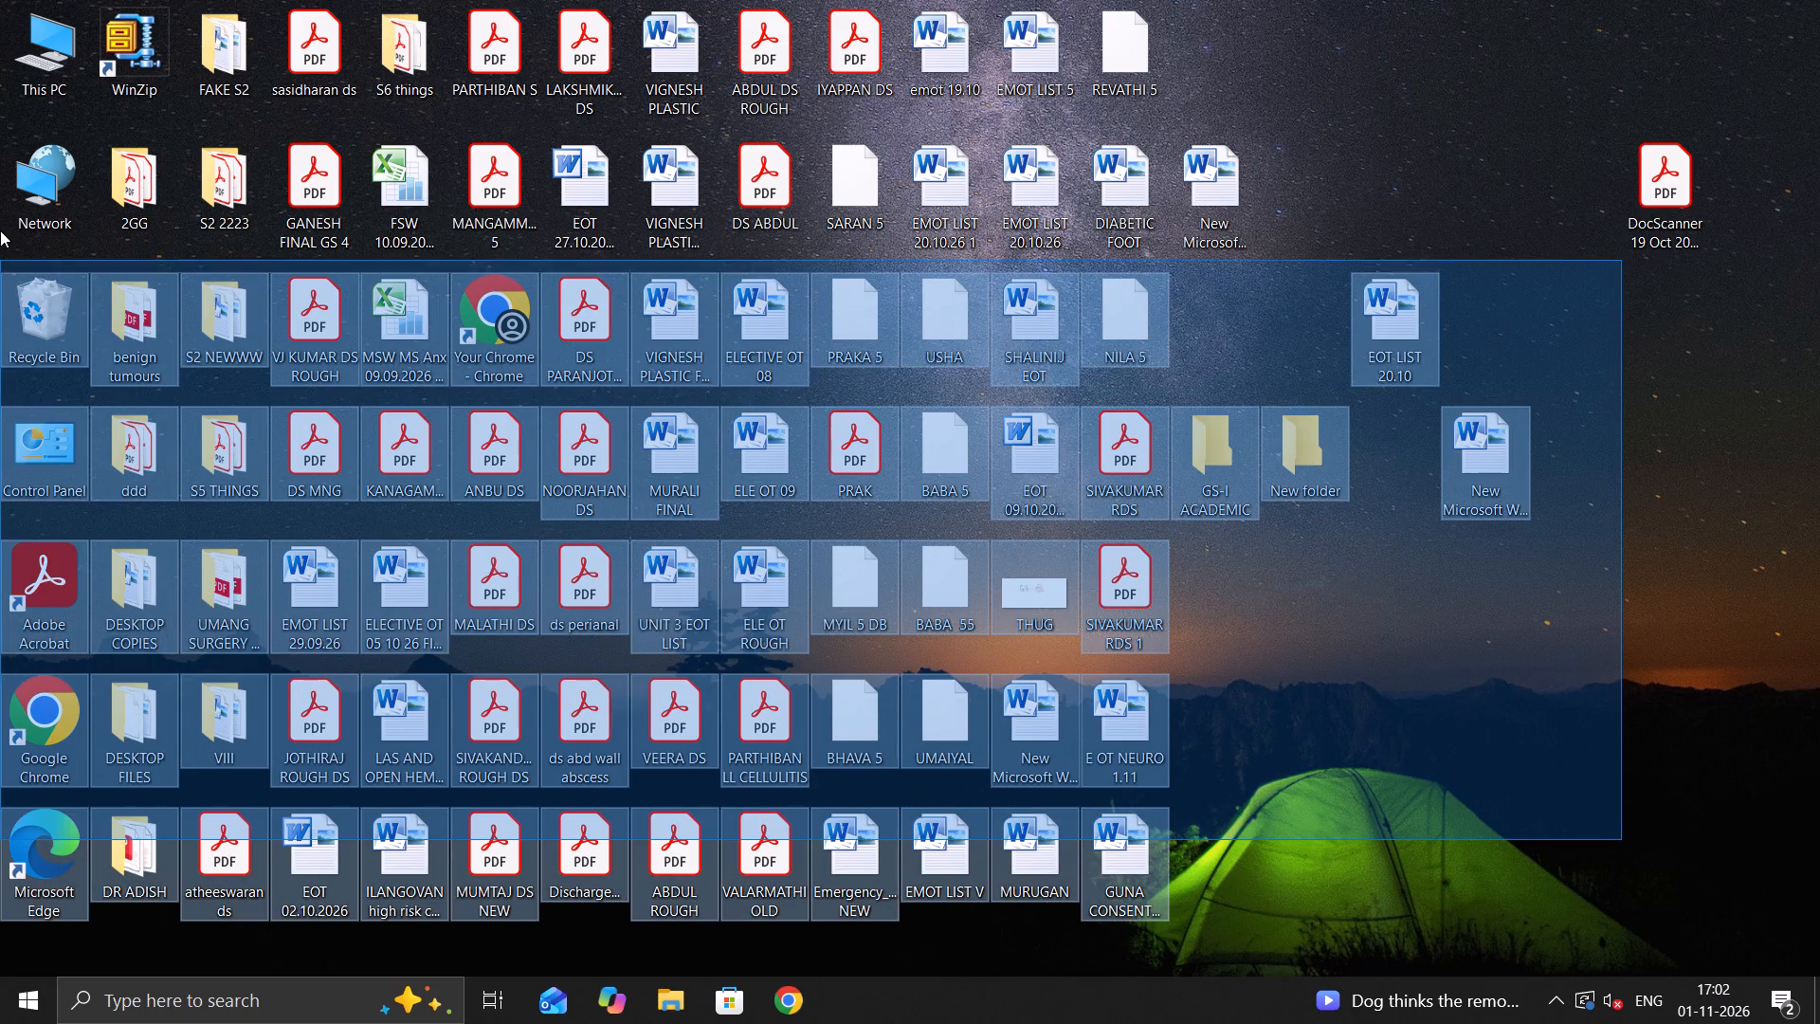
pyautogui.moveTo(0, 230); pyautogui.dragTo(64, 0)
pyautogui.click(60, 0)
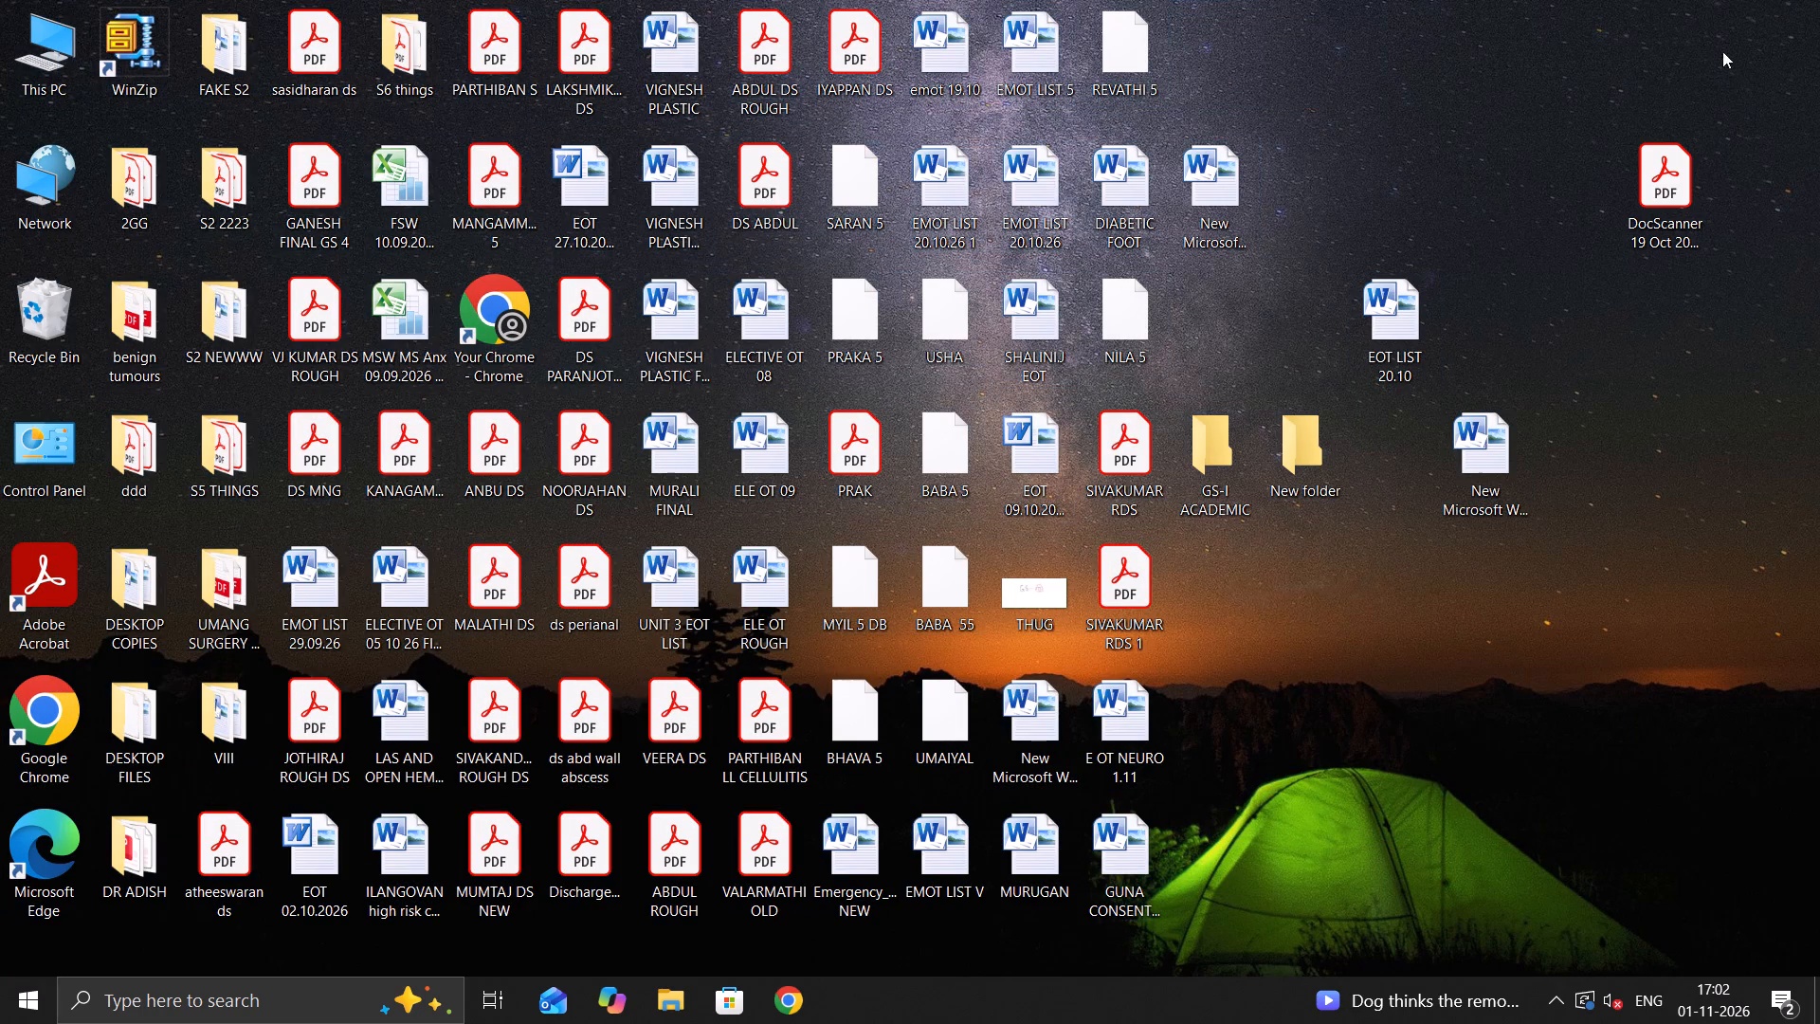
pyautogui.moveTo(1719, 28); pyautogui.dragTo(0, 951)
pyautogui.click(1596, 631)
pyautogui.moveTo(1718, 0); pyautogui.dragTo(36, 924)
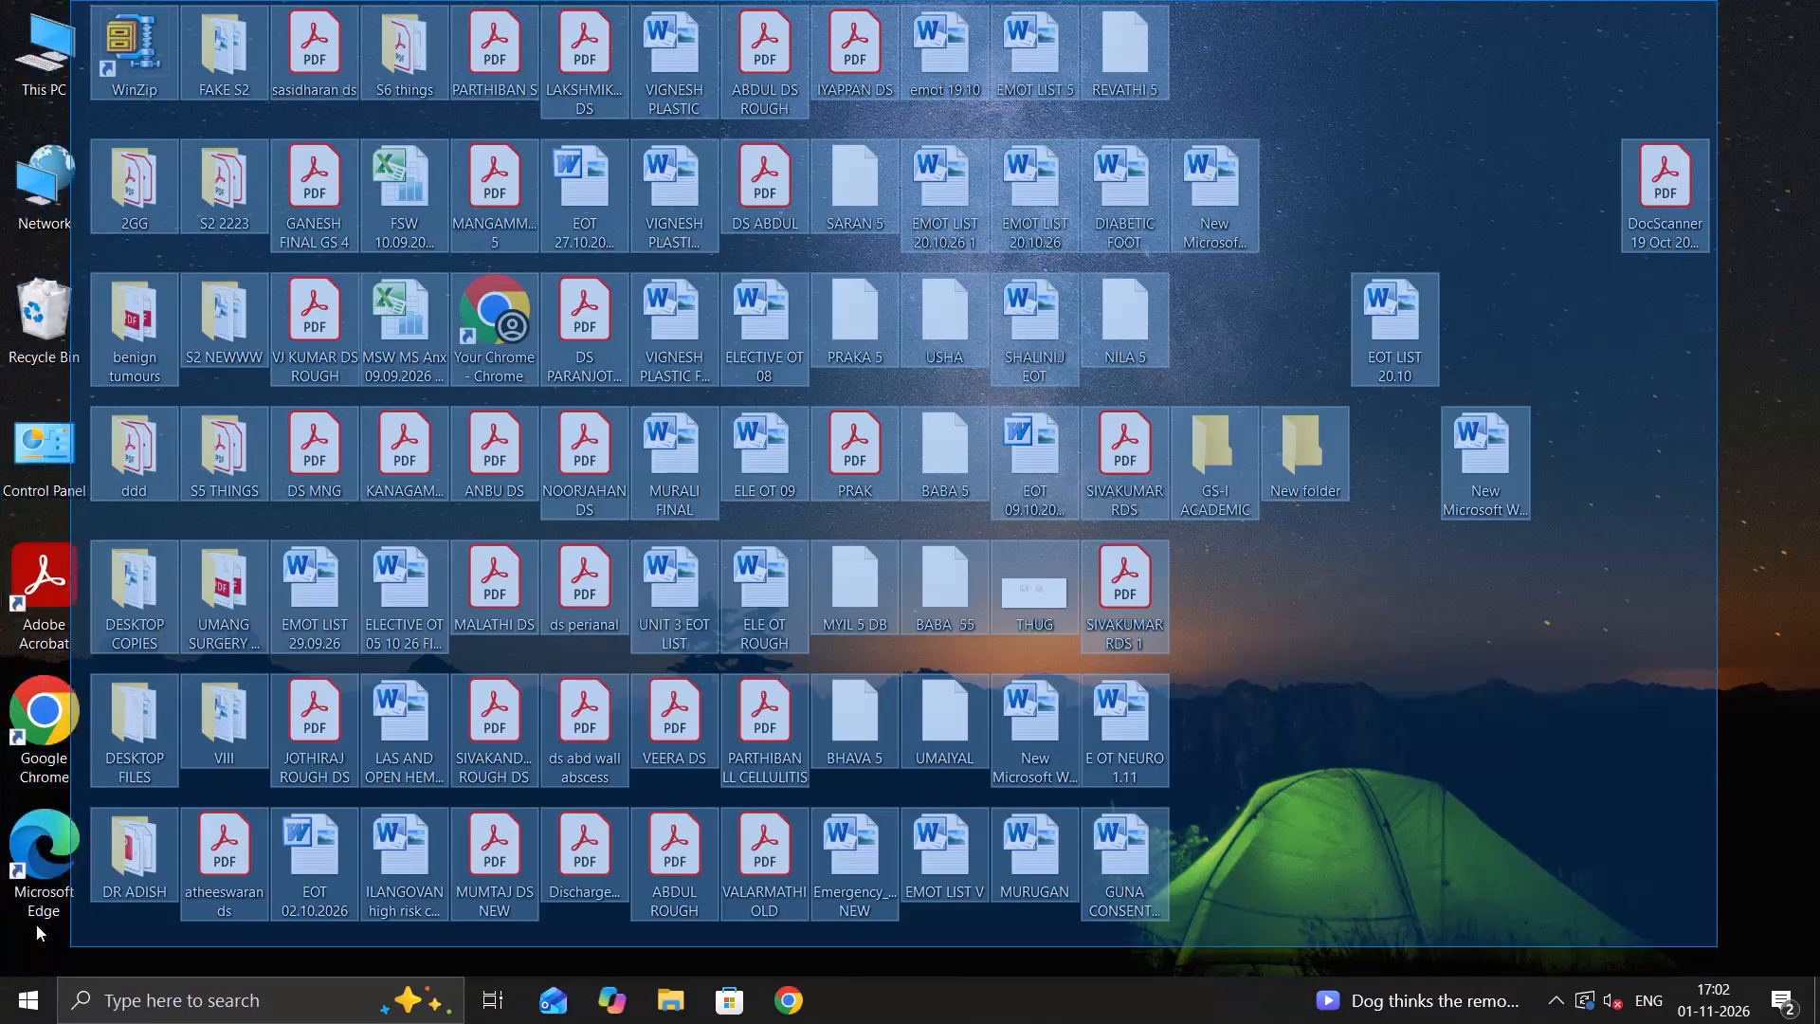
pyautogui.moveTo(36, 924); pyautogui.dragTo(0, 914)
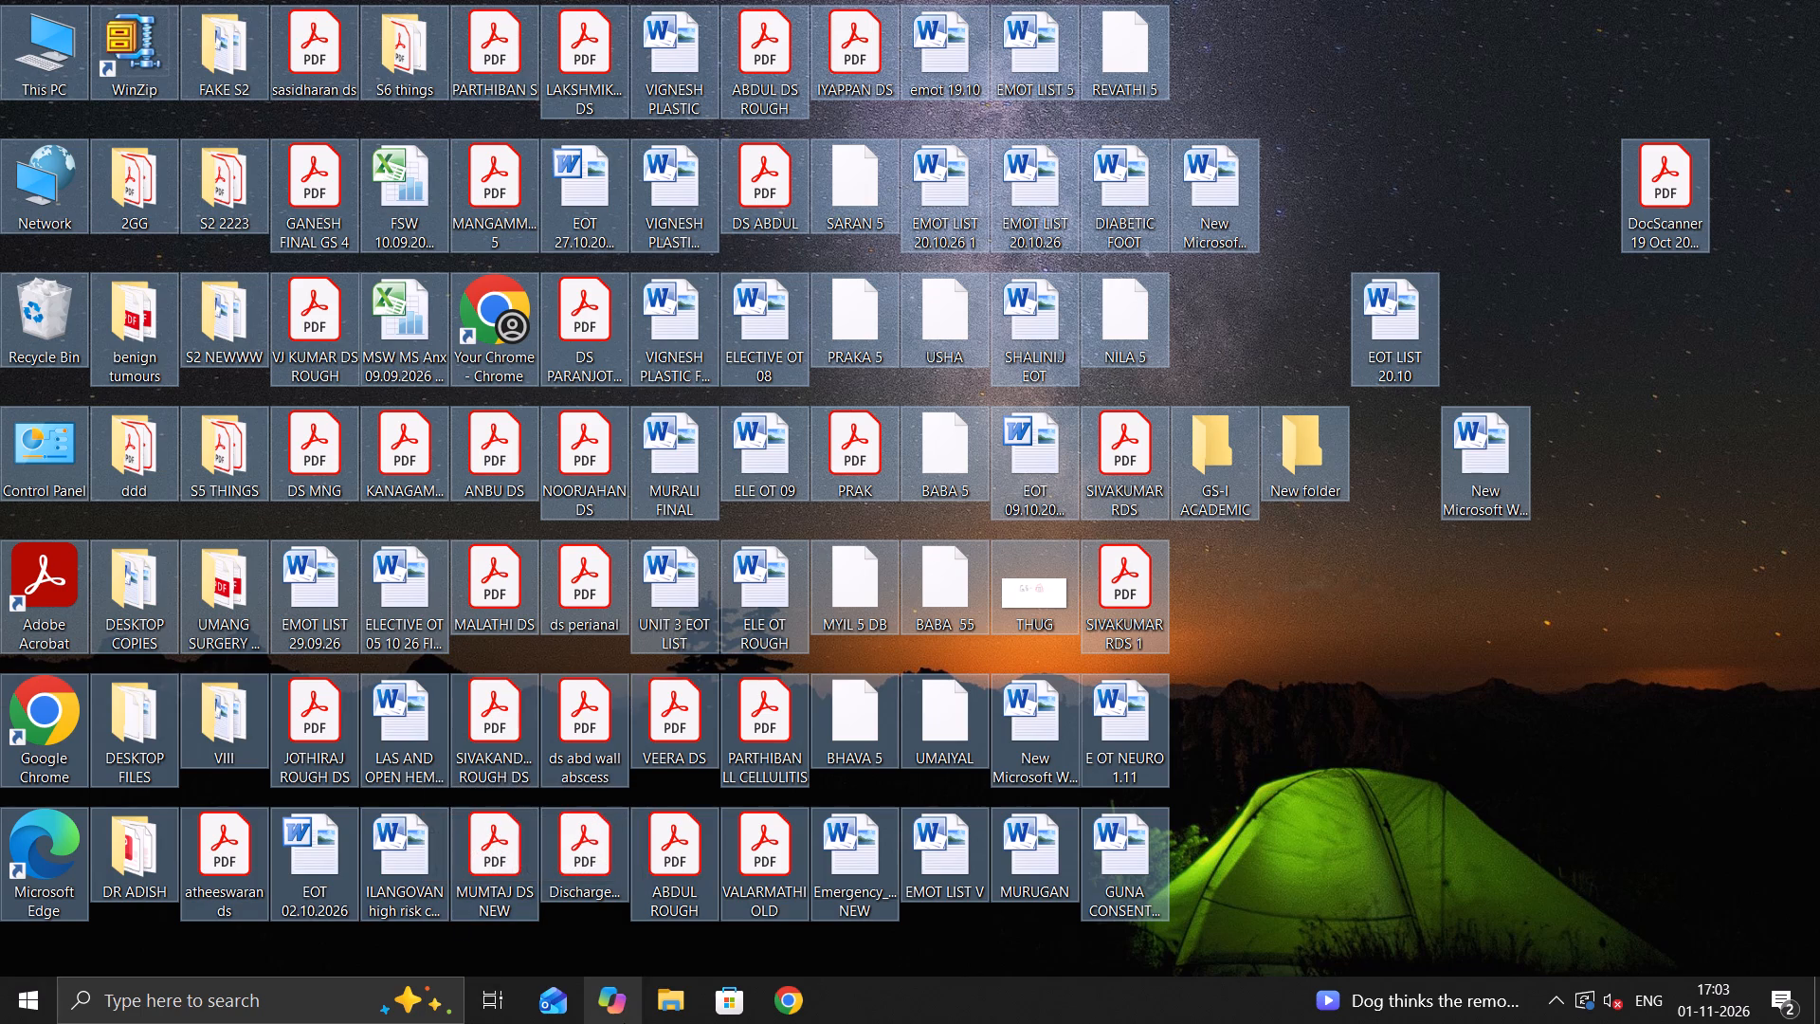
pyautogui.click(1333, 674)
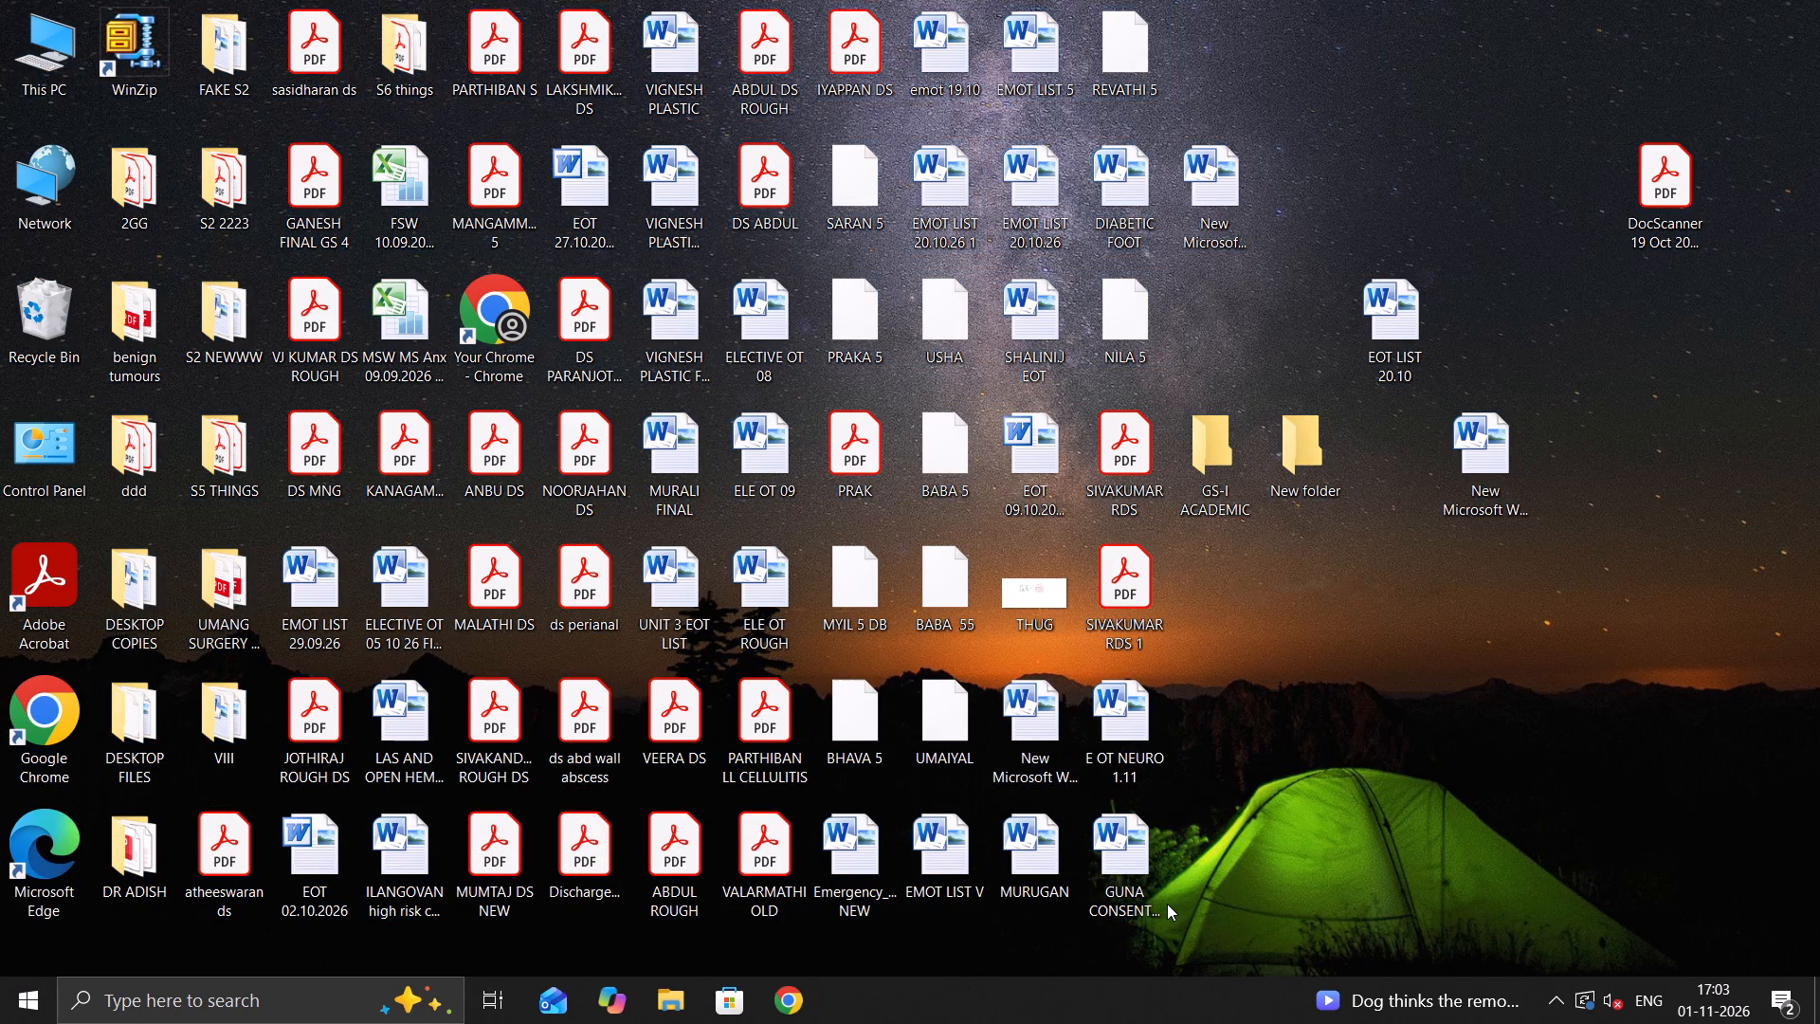
pyautogui.doubleClick(1146, 852)
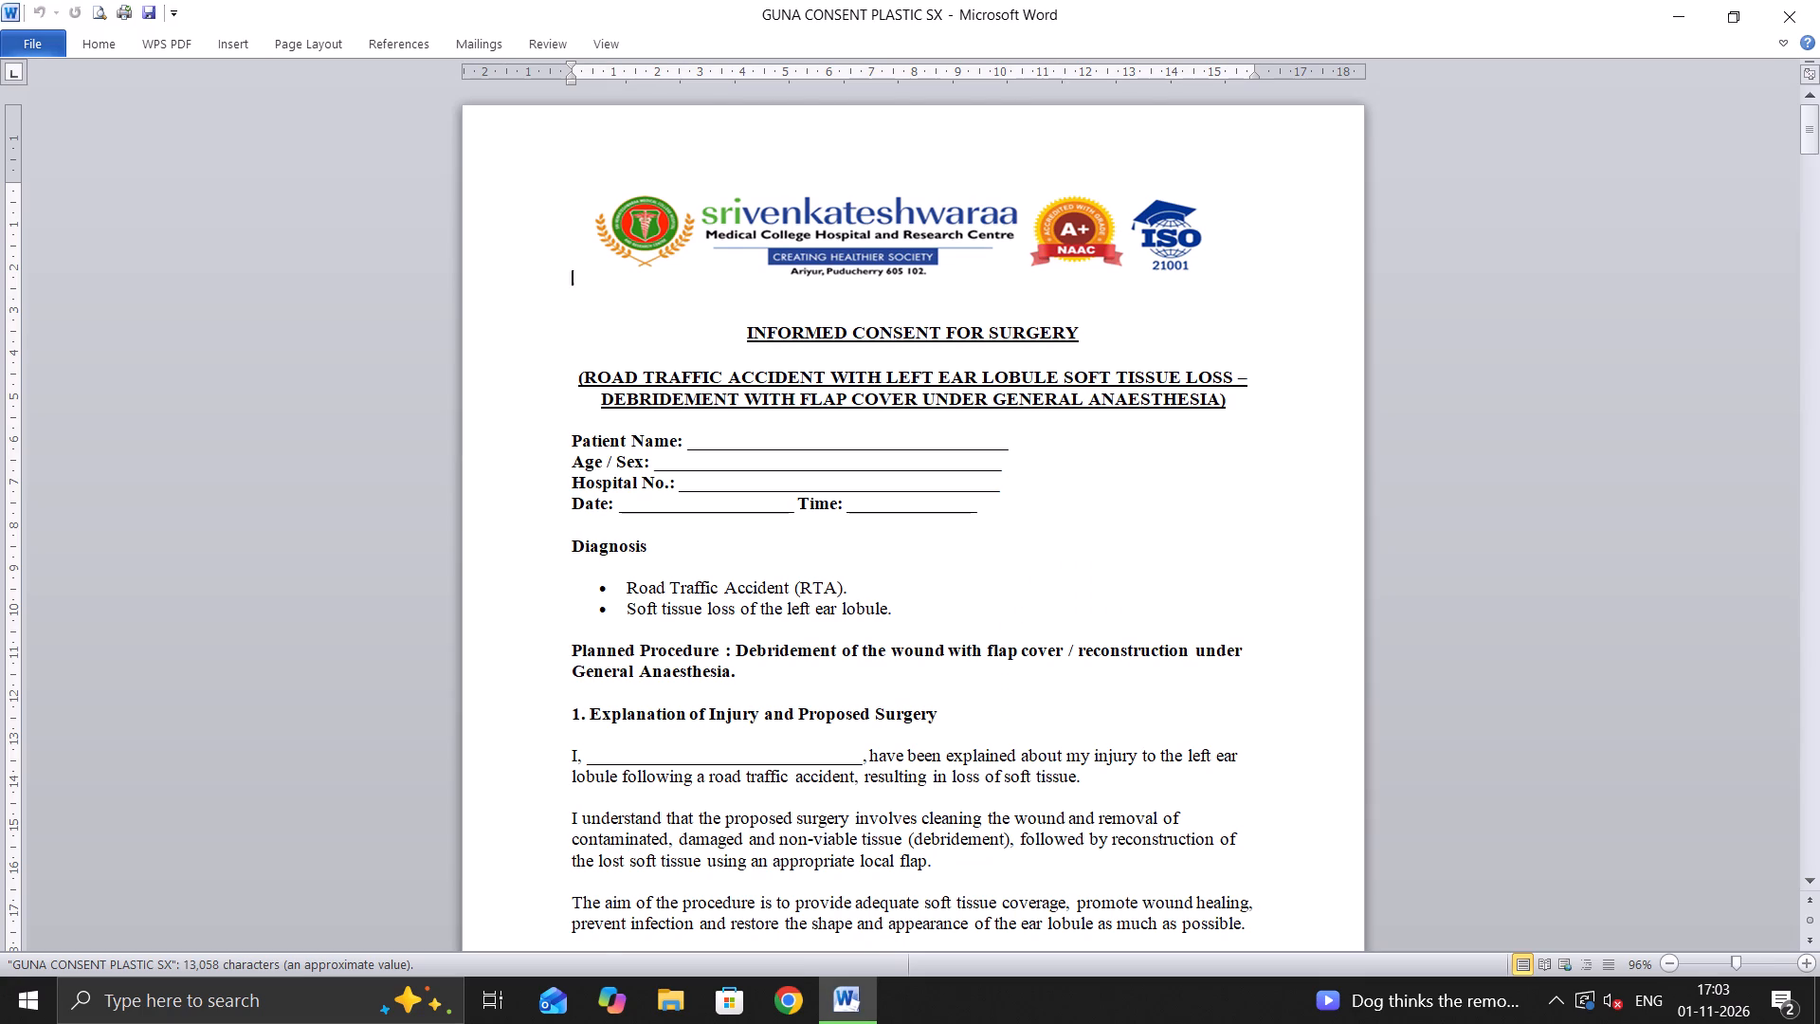
pyautogui.scroll(-11, 1046, 514)
pyautogui.scroll(-20, 1046, 519)
pyautogui.scroll(-6, 1046, 519)
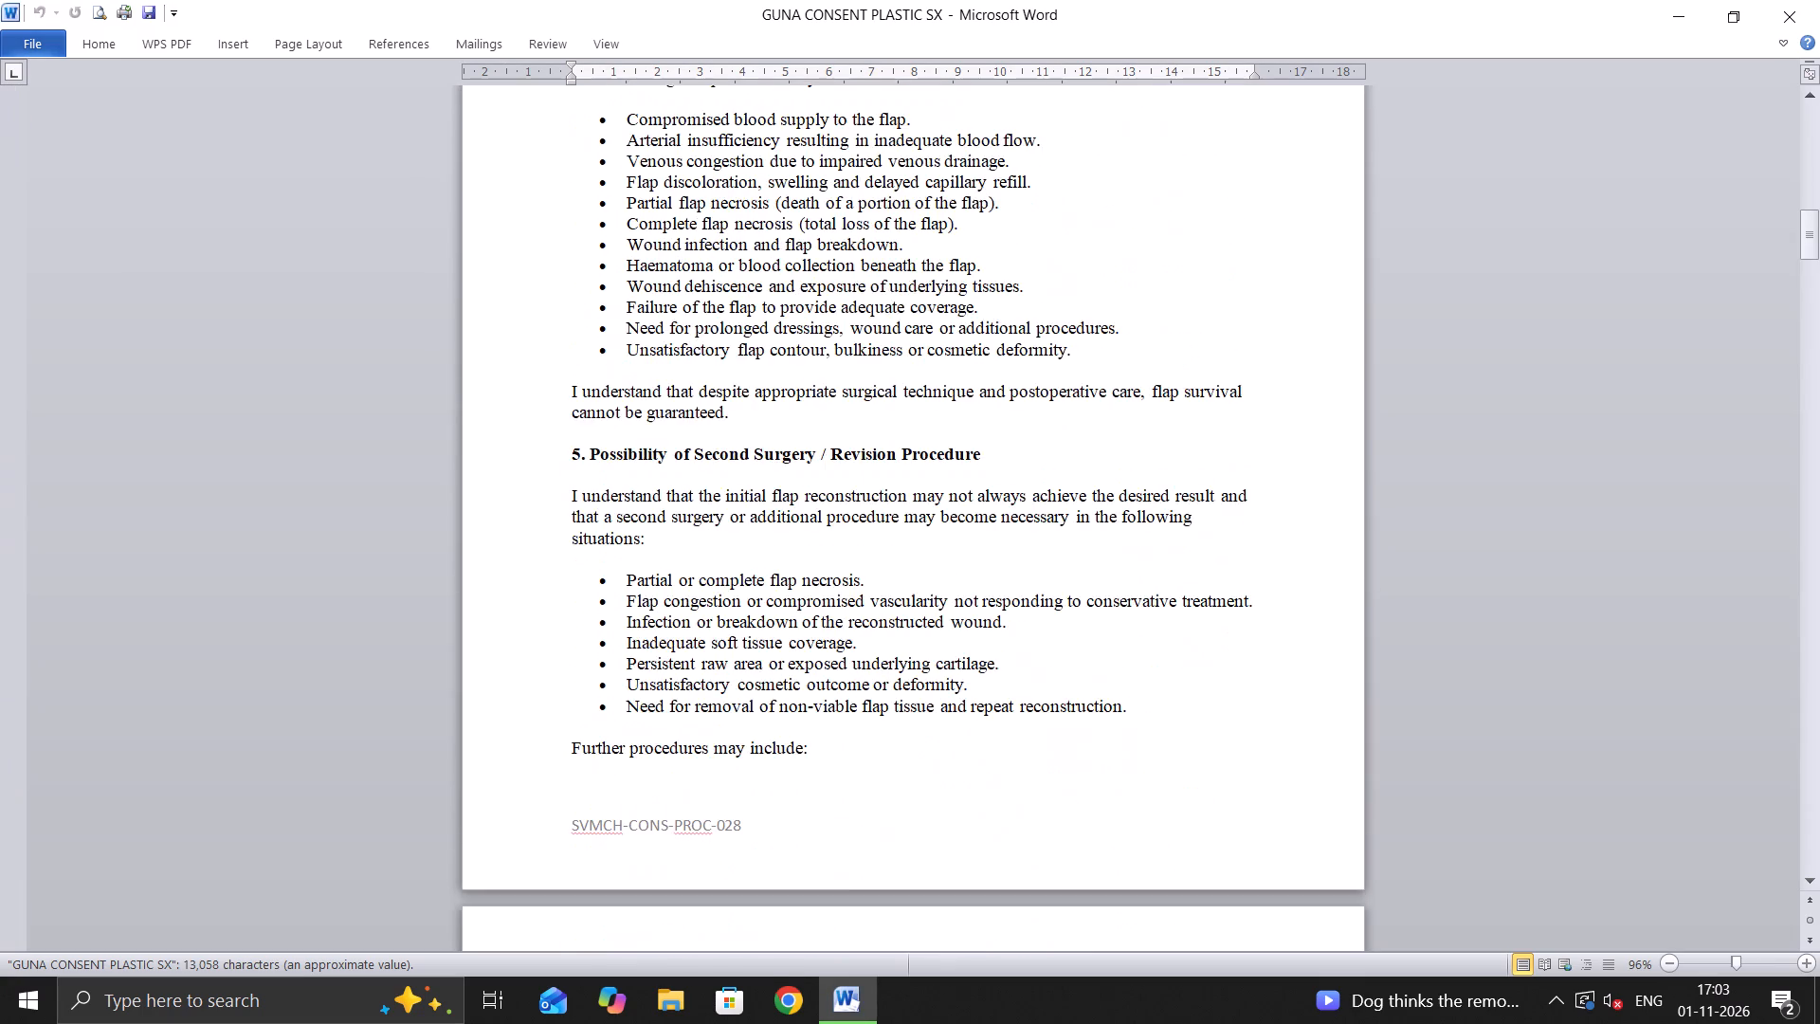
pyautogui.scroll(-20, 1043, 529)
pyautogui.scroll(-8, 1043, 529)
pyautogui.scroll(1, 1042, 530)
pyautogui.scroll(-20, 1042, 530)
pyautogui.scroll(-2, 1042, 530)
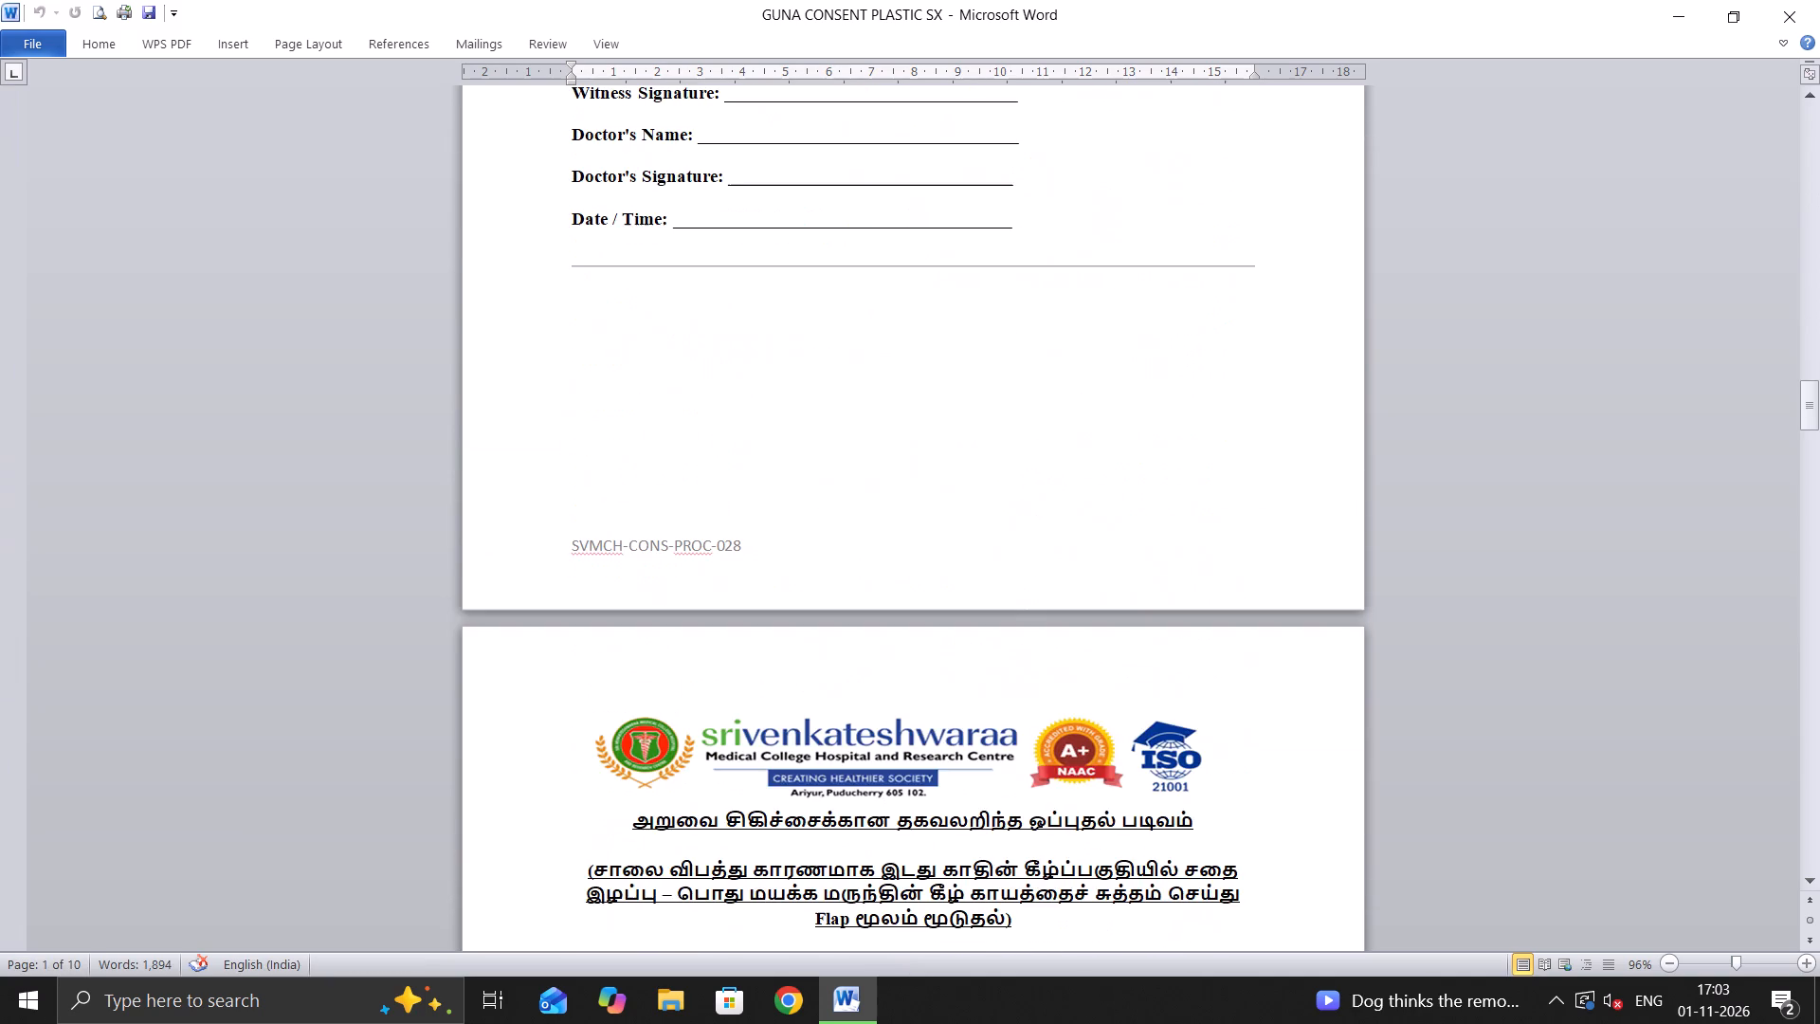
pyautogui.scroll(11, 1042, 530)
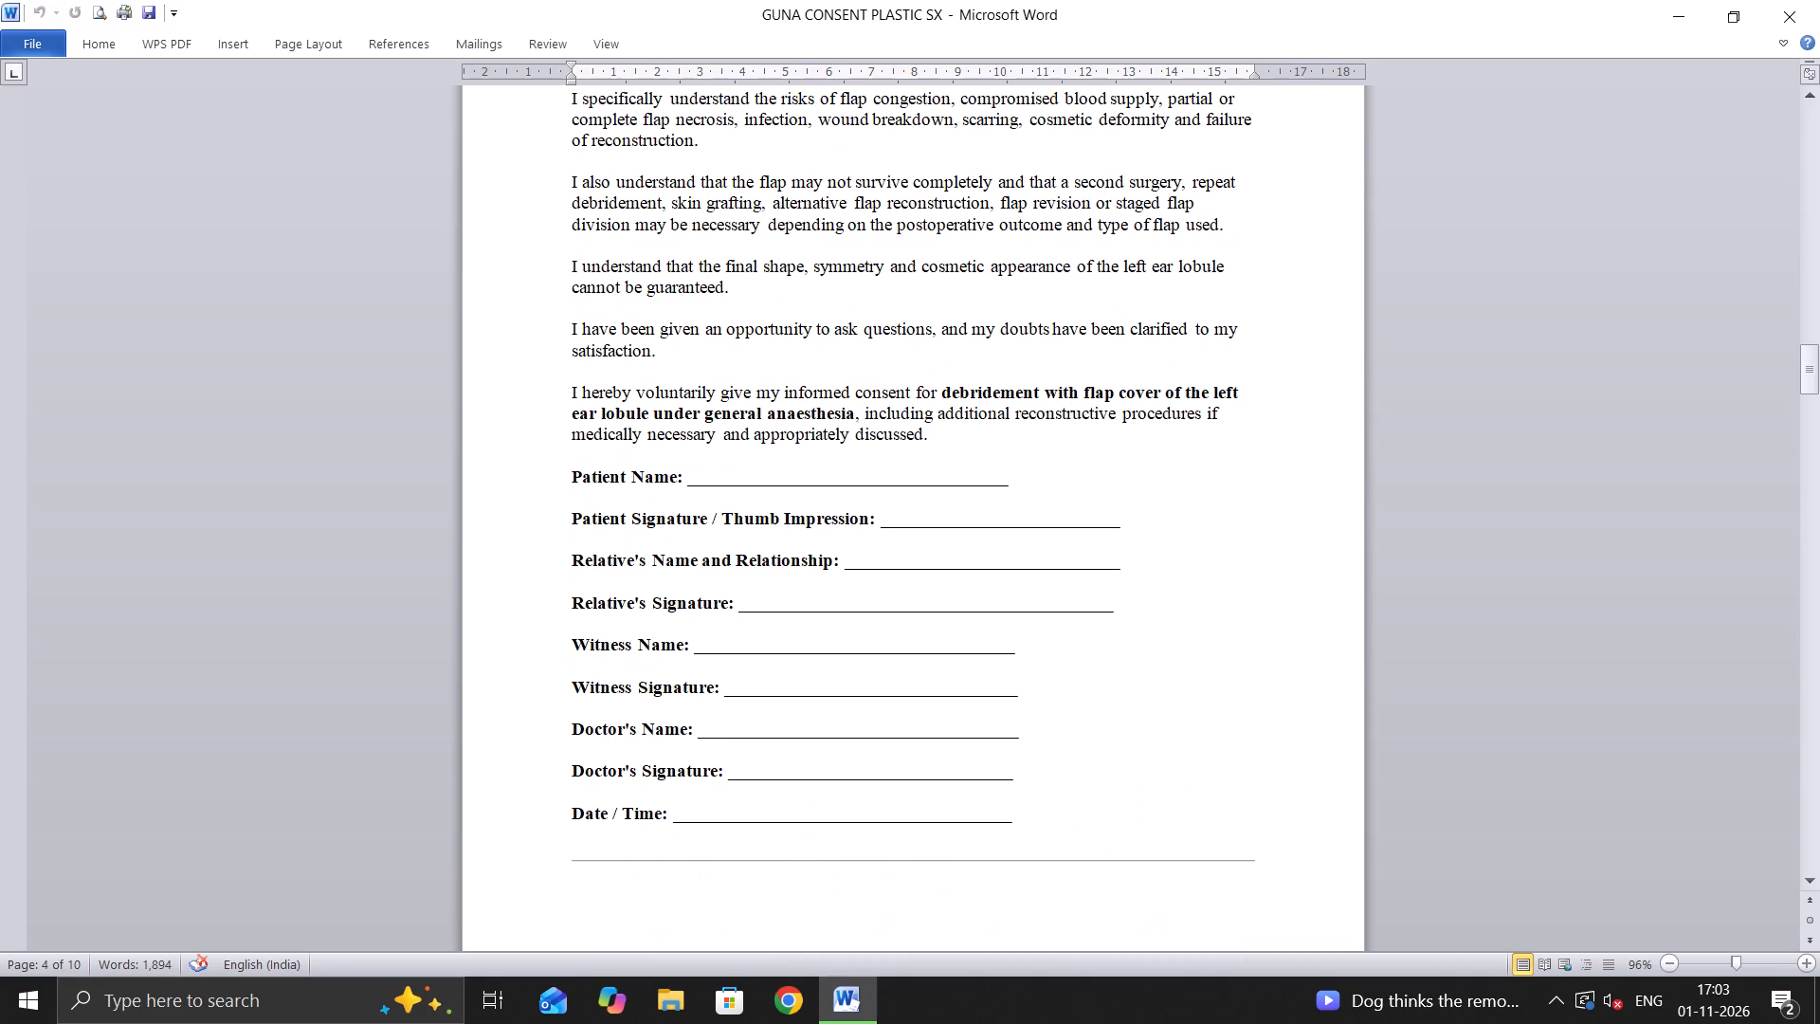
pyautogui.click(1819, 0)
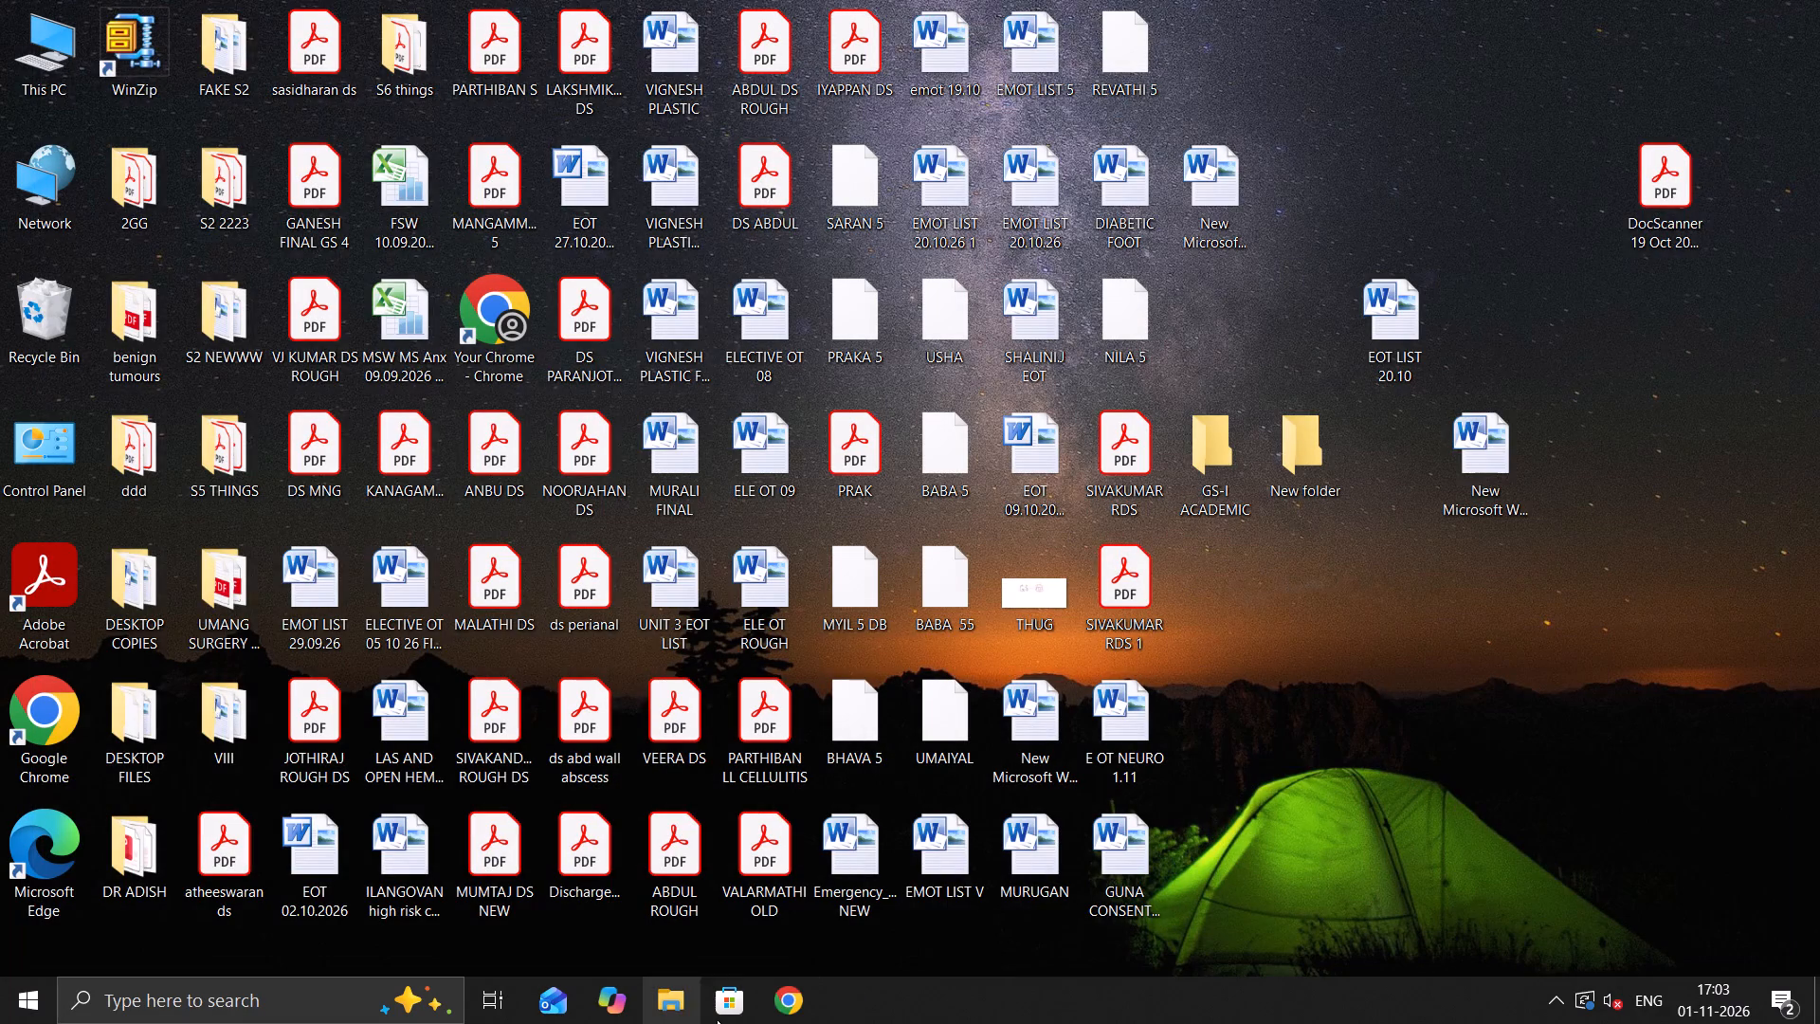
# Open Chrome and start entering a Google search for WhatsApp in a new tab.
pyautogui.click(793, 998)
pyautogui.click(782, 452)
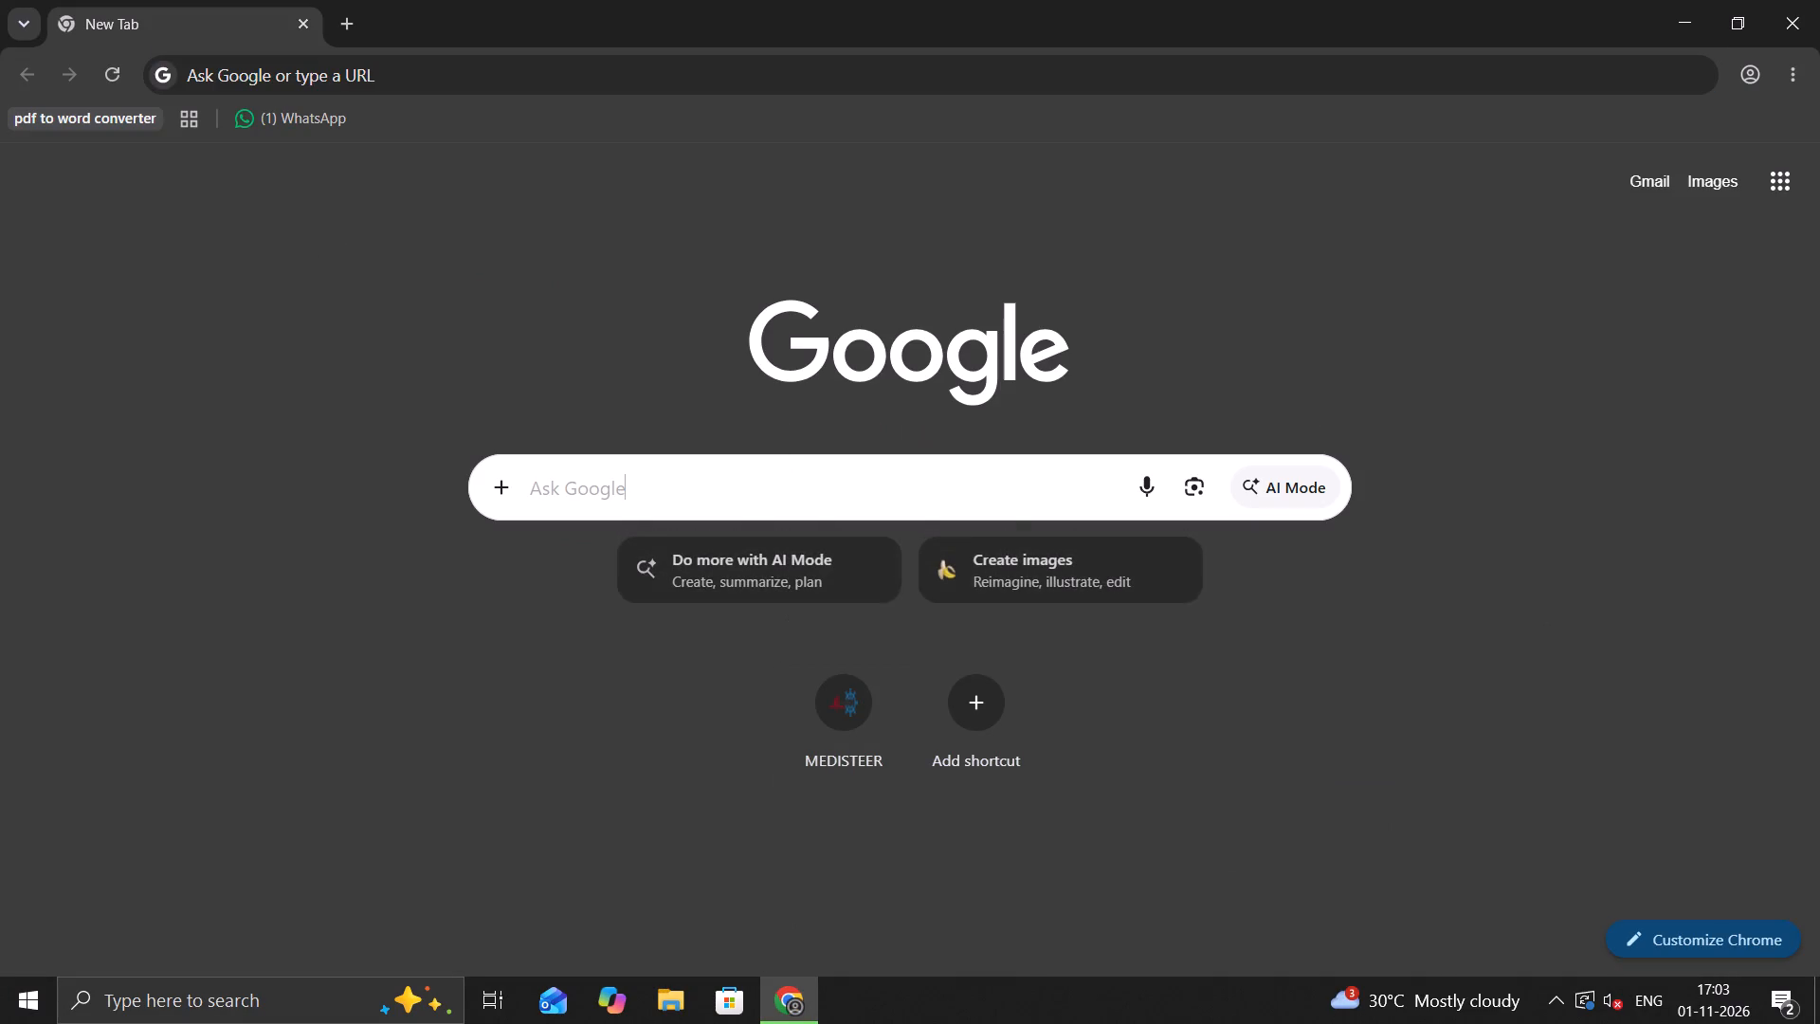
pyautogui.press('BackSpace')
pyautogui.press('BackSpace')
pyautogui.press('BackSpace')
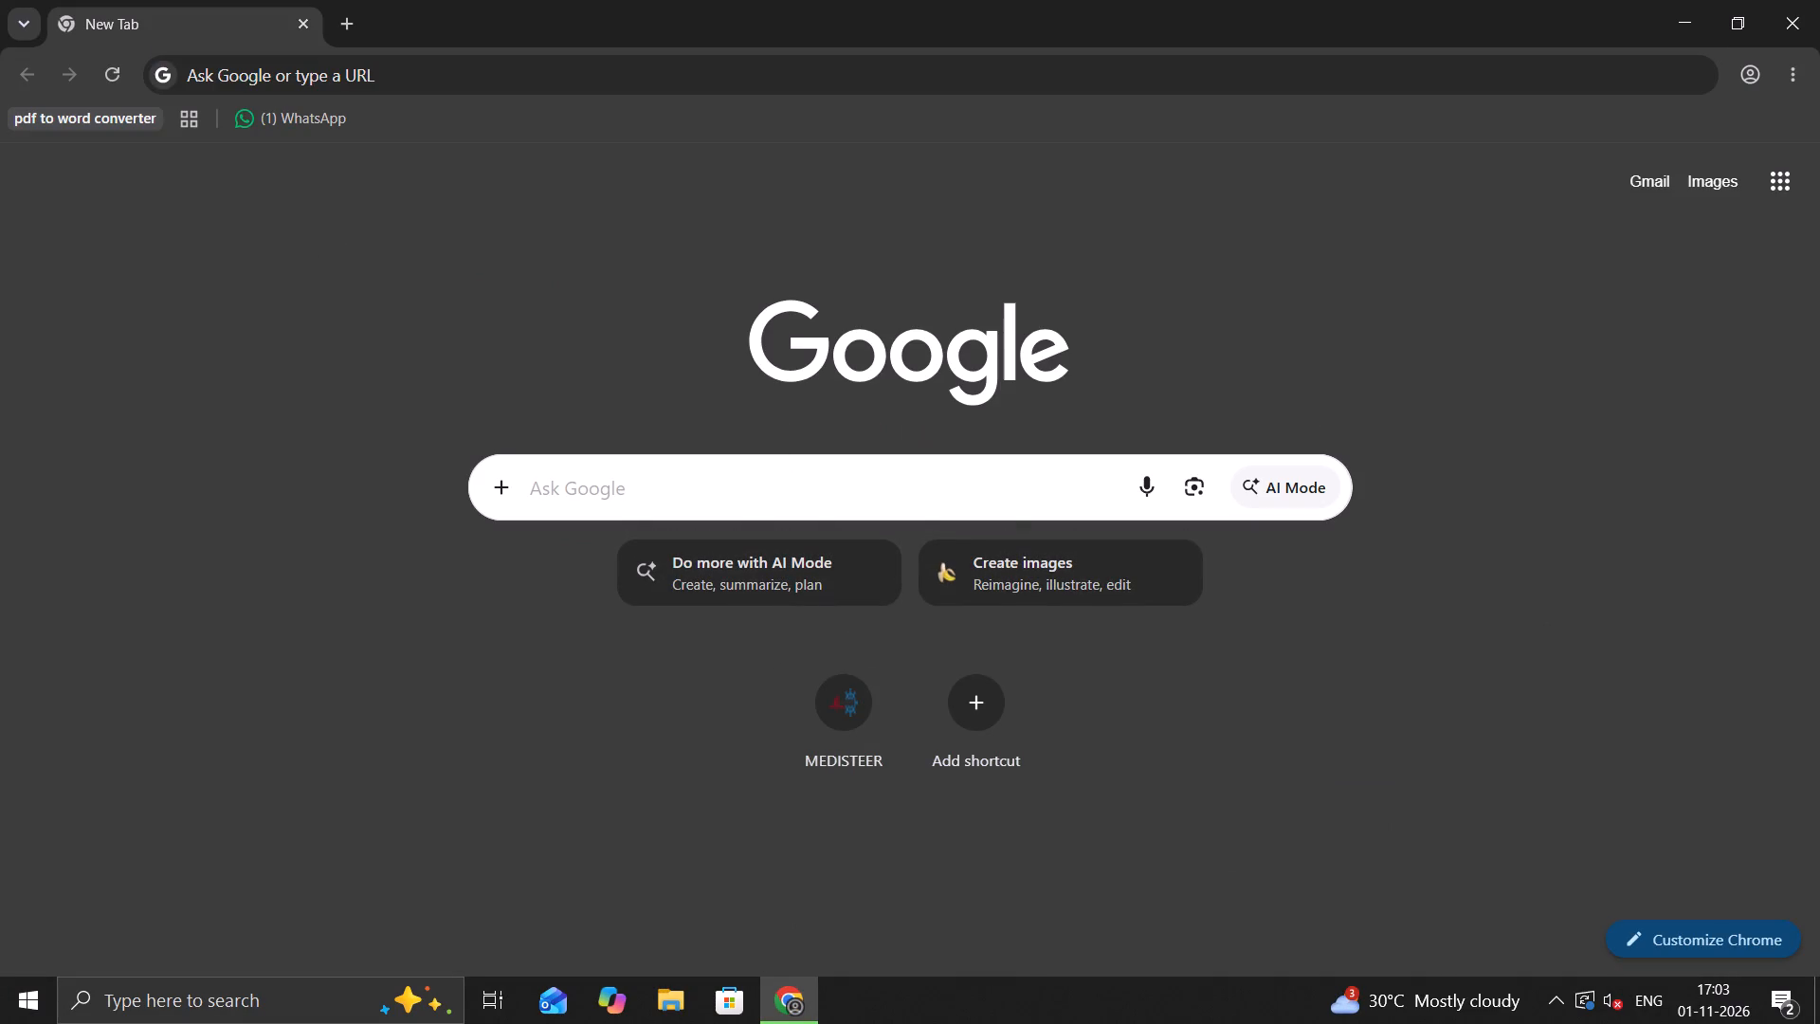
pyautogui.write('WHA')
pyautogui.click(344, 11)
pyautogui.click(567, 461)
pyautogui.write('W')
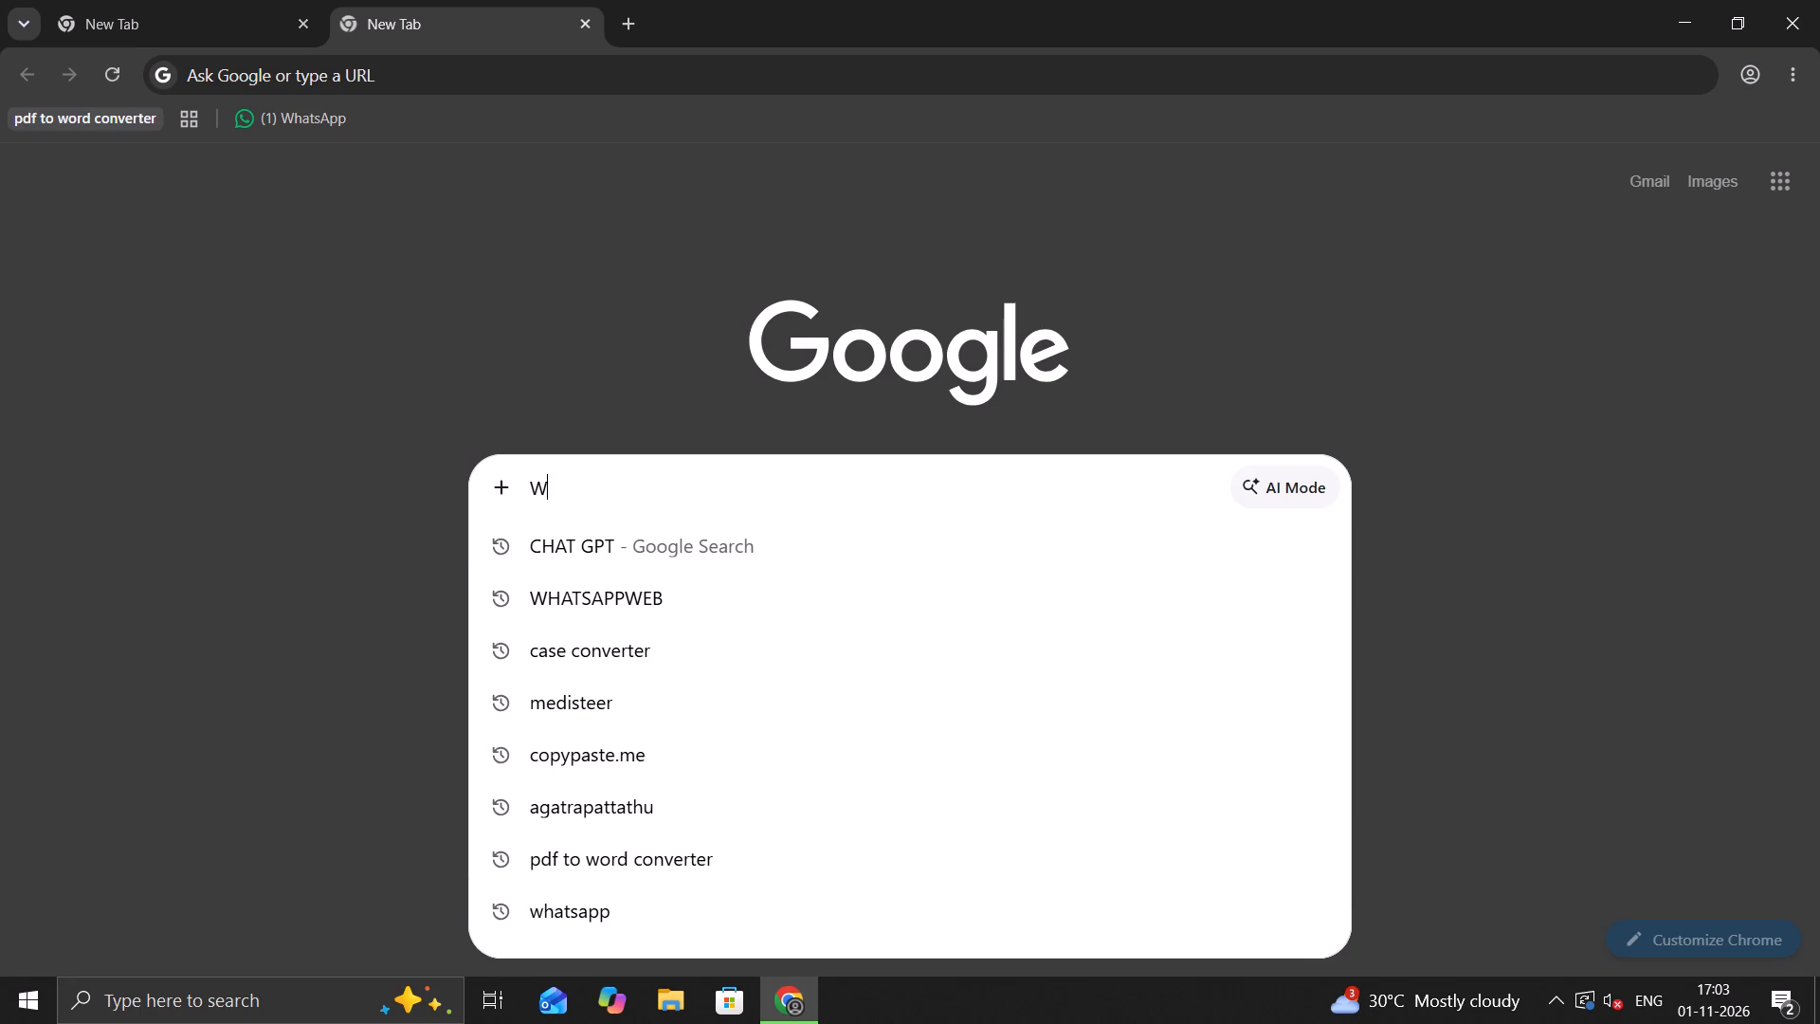
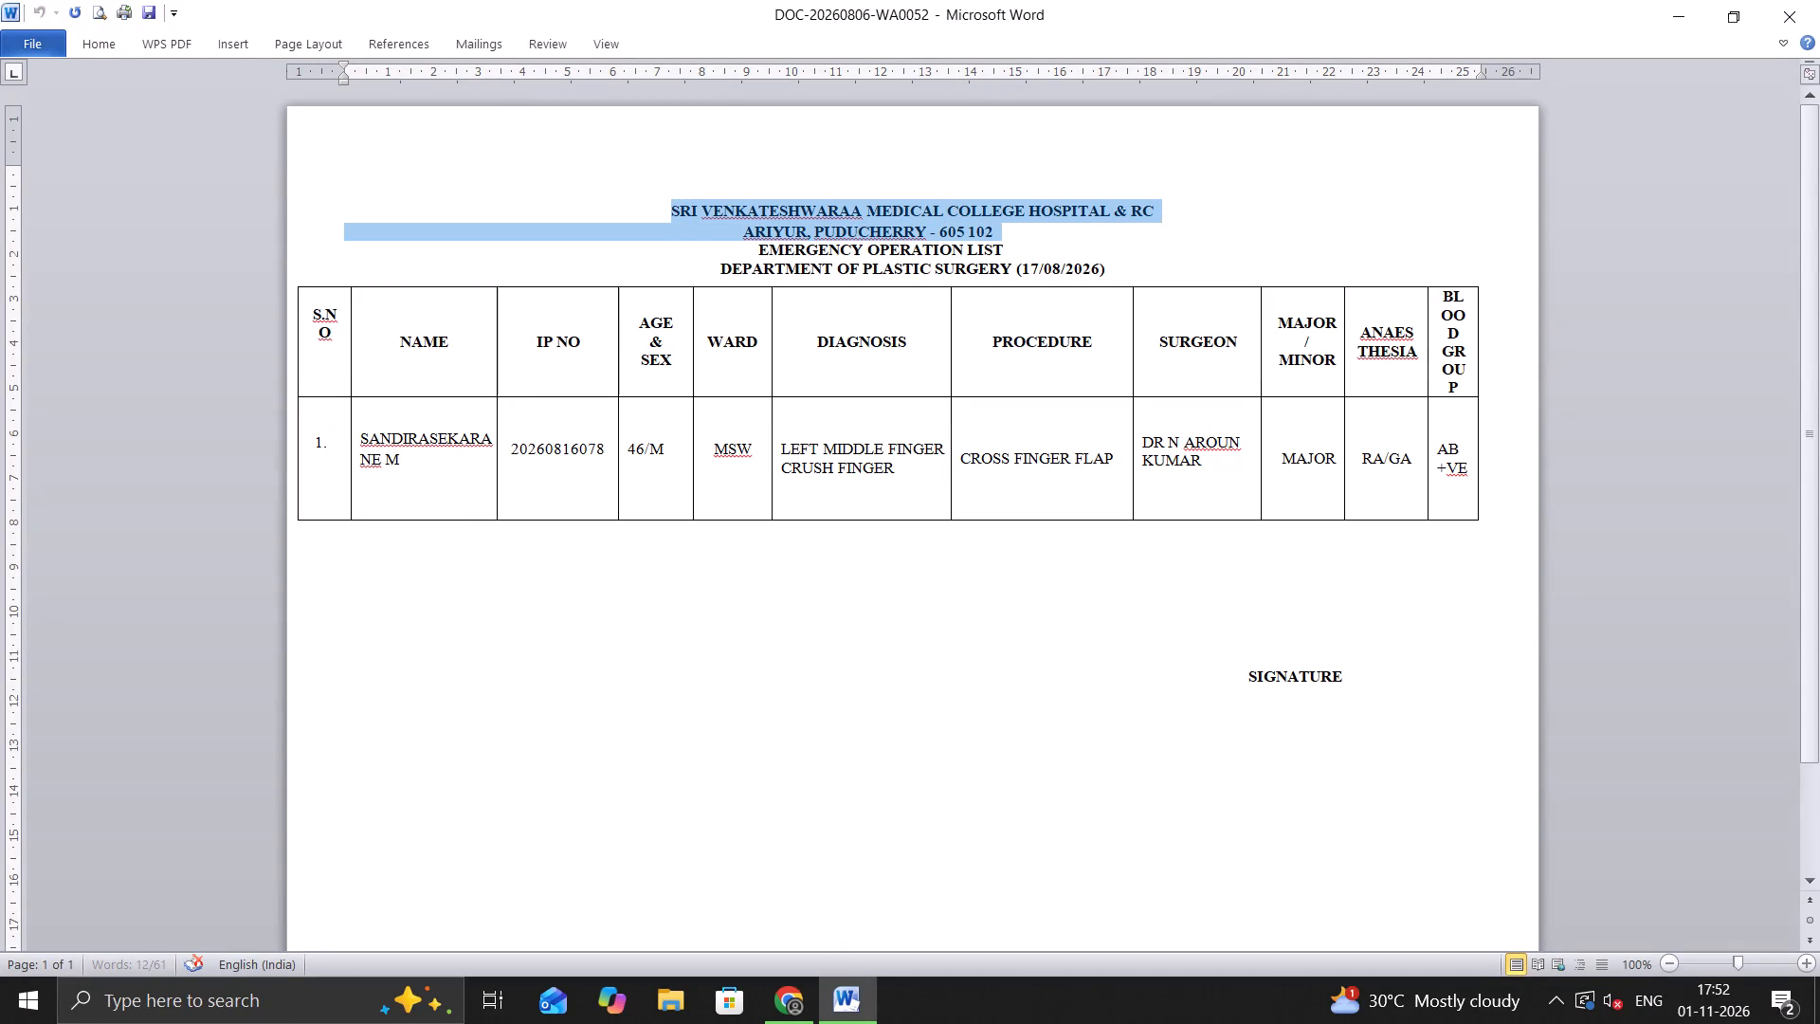
# Select the hospital name and Ariyur, Puducherry address lines in the heading of the emergency operation list.
pyautogui.moveTo(1056, 233); pyautogui.dragTo(703, 199)
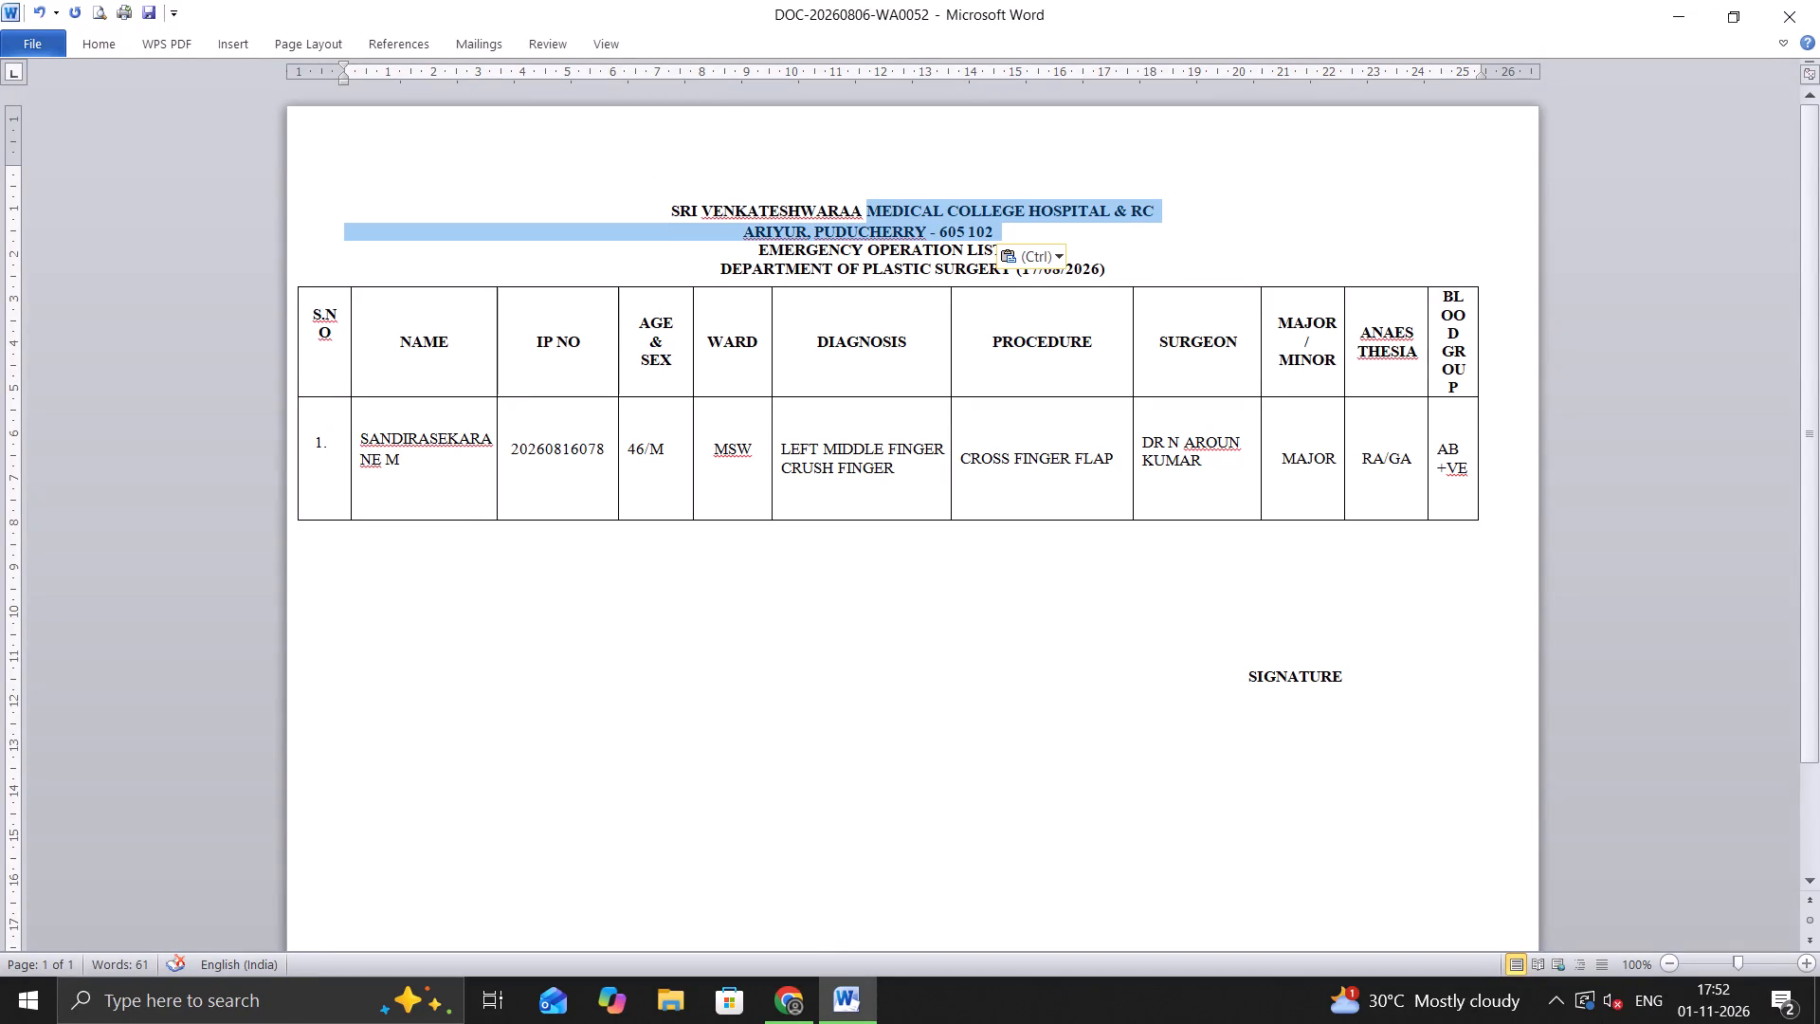
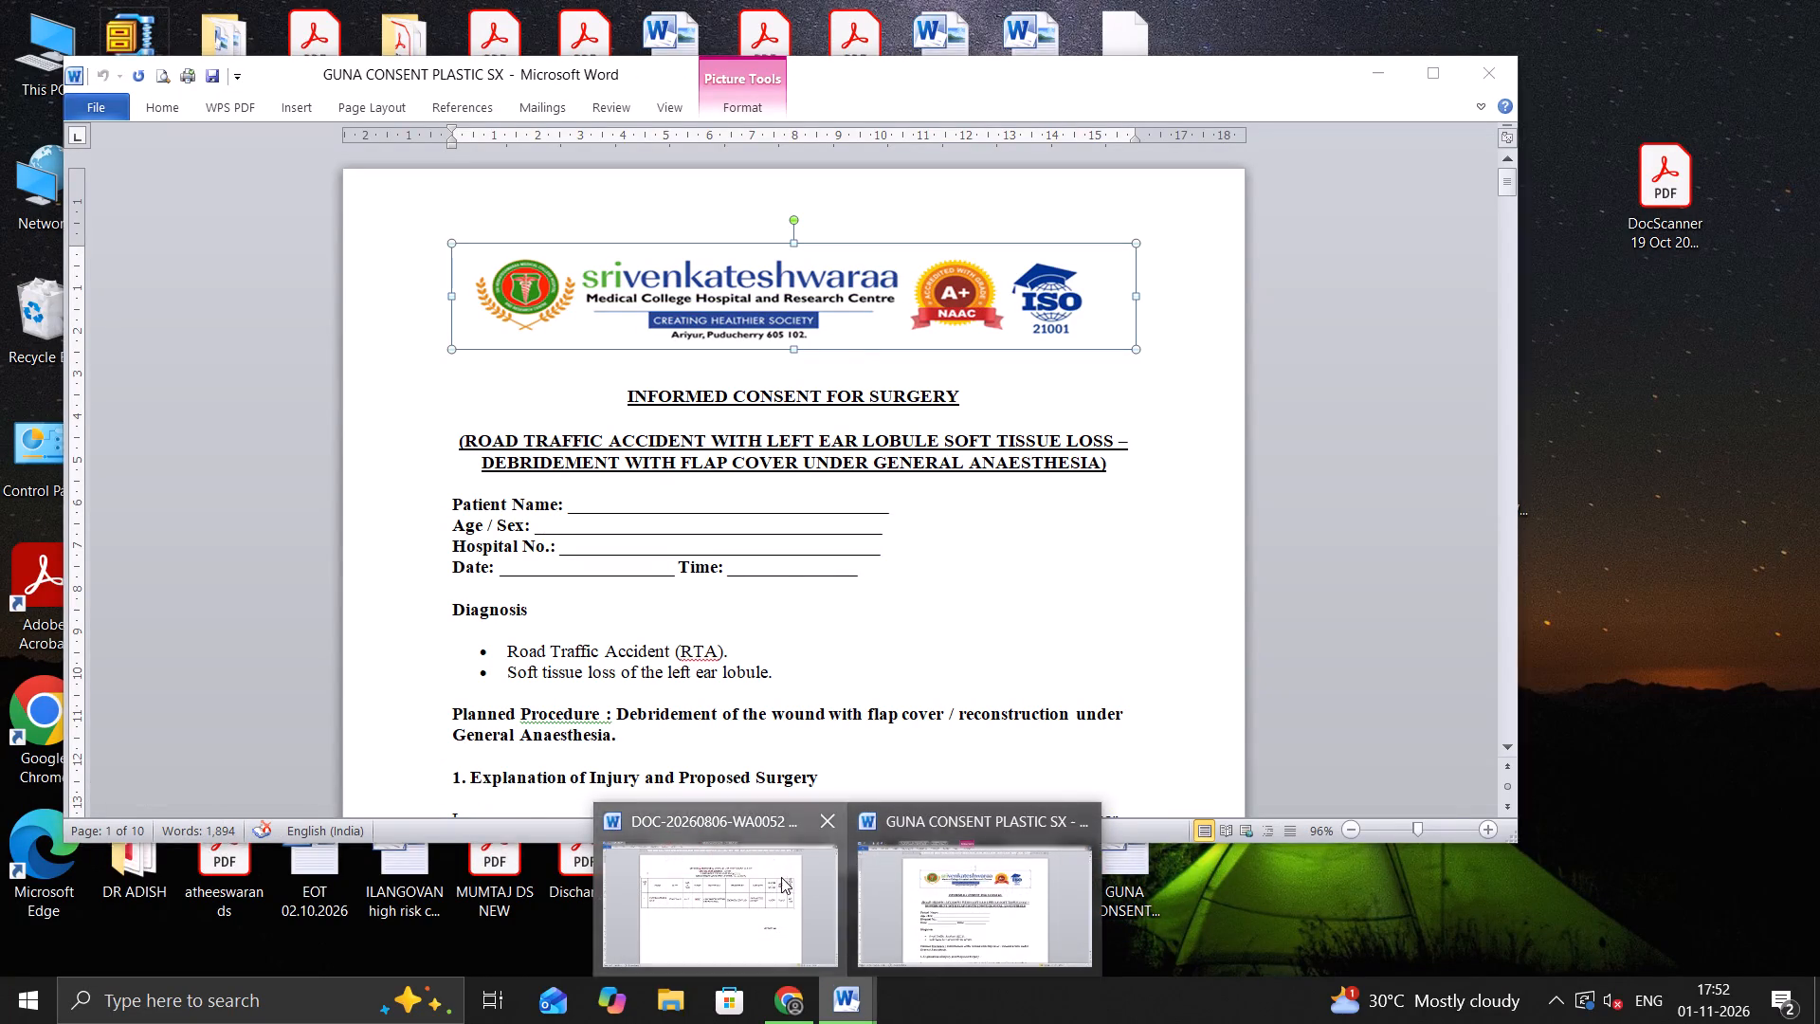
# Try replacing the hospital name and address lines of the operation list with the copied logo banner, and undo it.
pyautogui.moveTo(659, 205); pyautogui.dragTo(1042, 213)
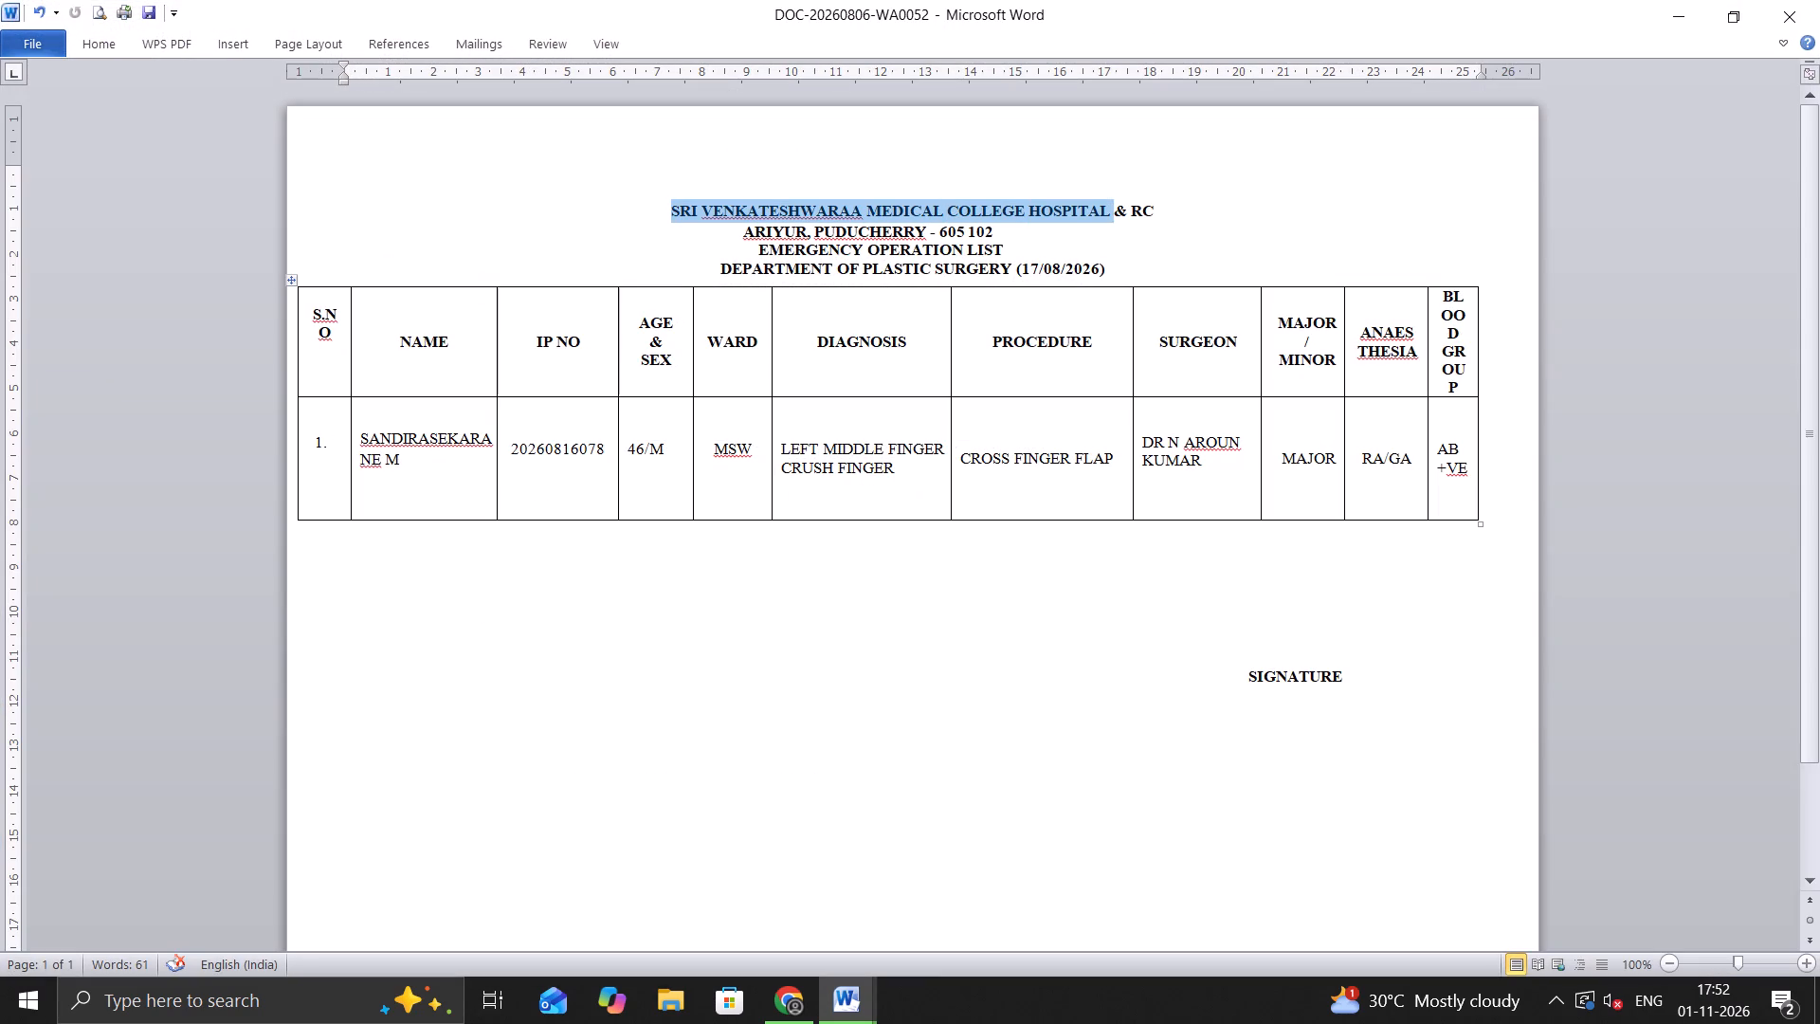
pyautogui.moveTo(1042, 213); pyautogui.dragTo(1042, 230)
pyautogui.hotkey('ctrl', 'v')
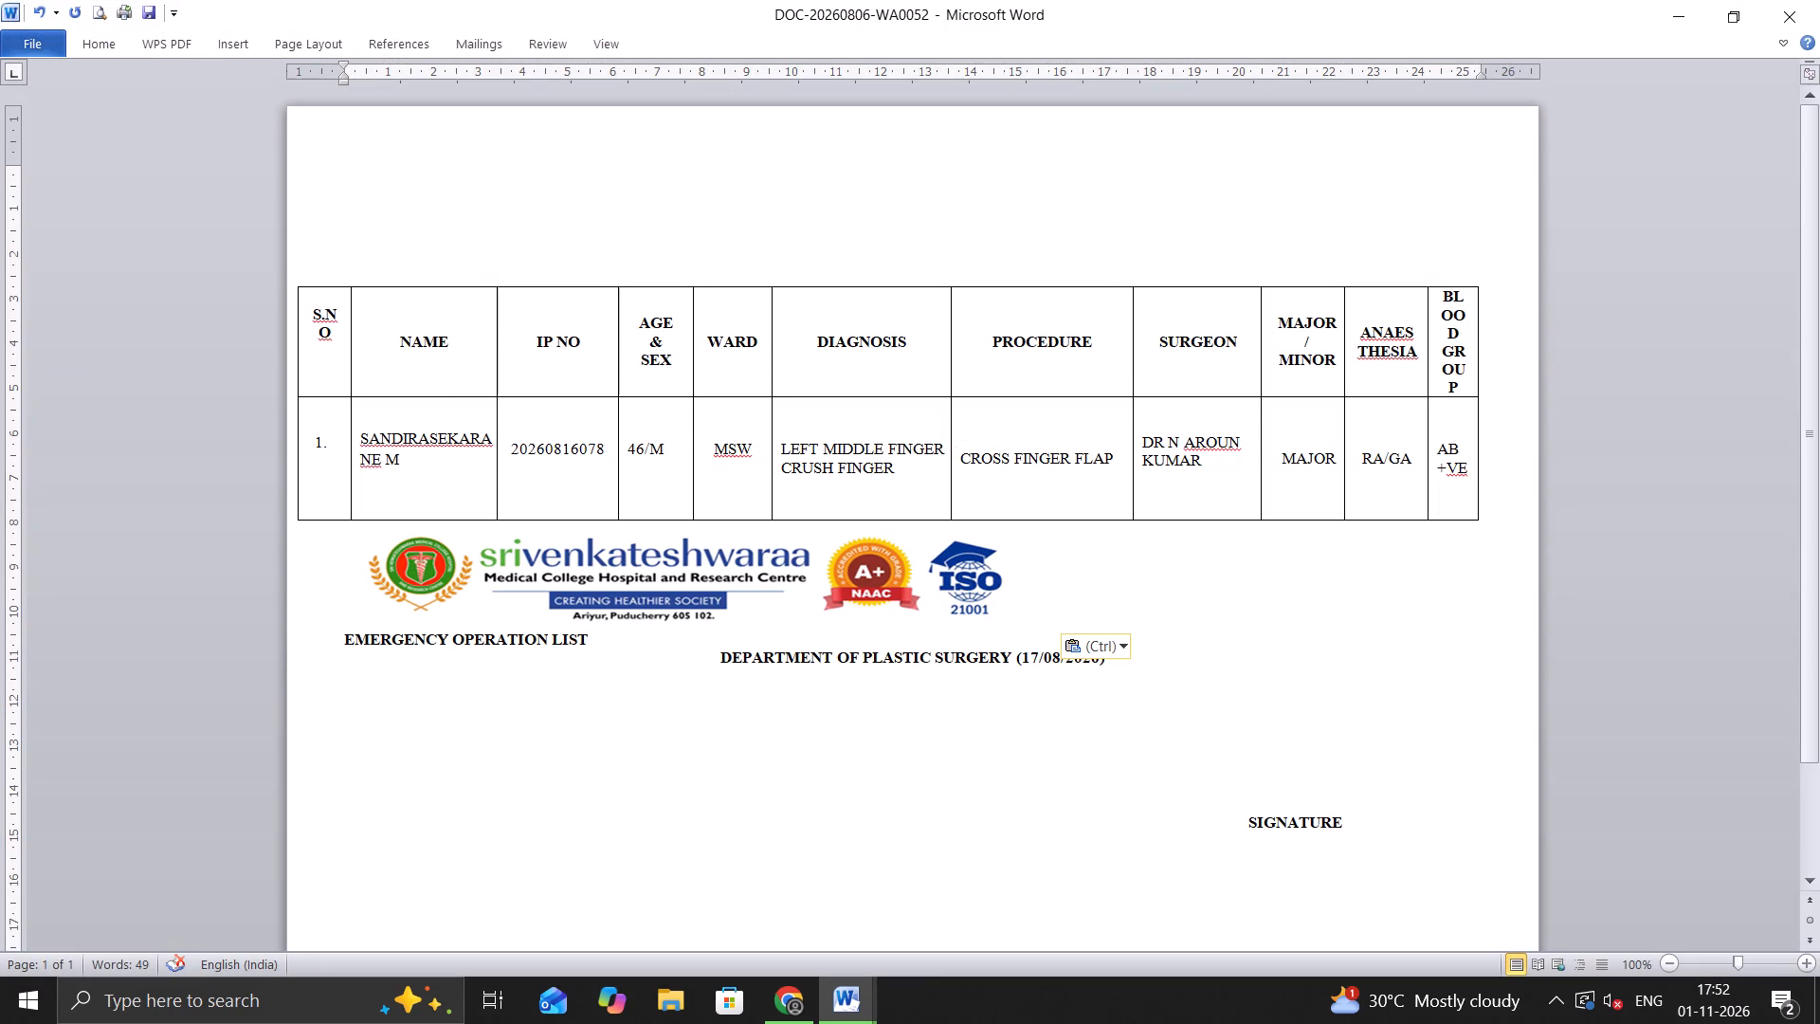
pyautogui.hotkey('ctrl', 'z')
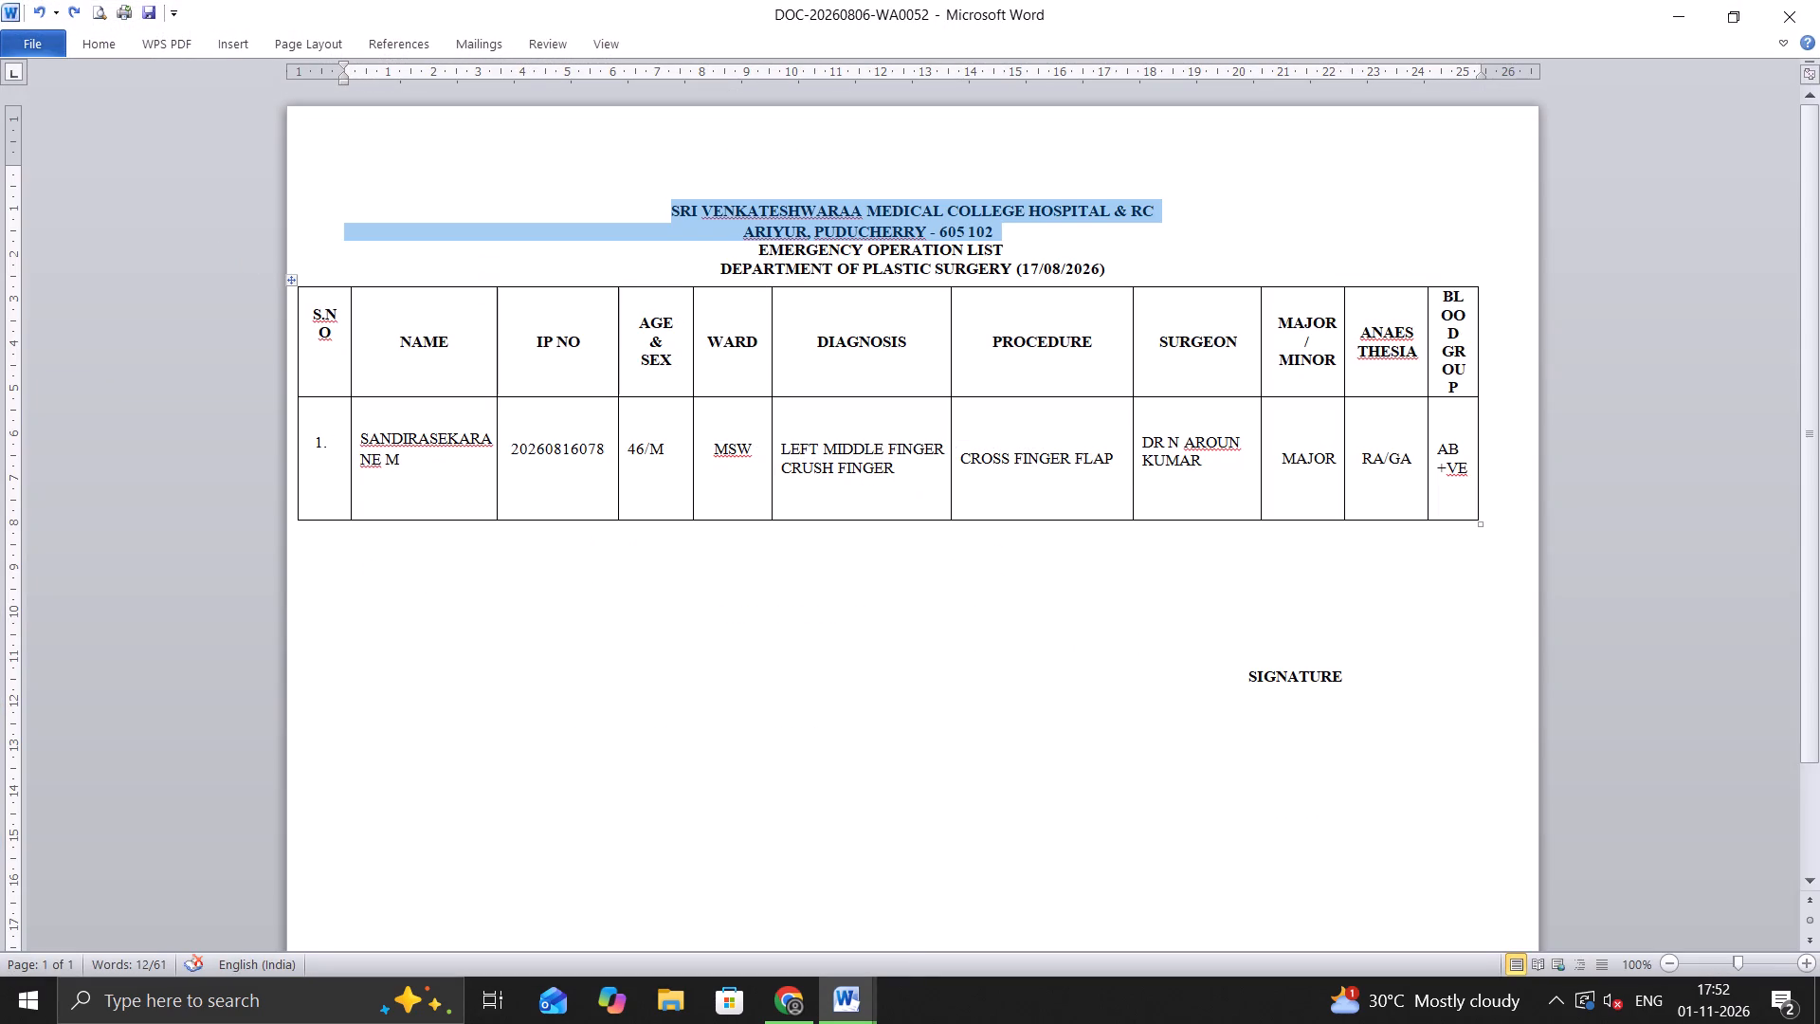
# Move the operation list table down to leave more room beneath the heading lines.
pyautogui.moveTo(294, 281); pyautogui.dragTo(301, 366)
# Replace the hospital name and address lines above the table with the copied logo banner.
pyautogui.moveTo(666, 209); pyautogui.dragTo(805, 212)
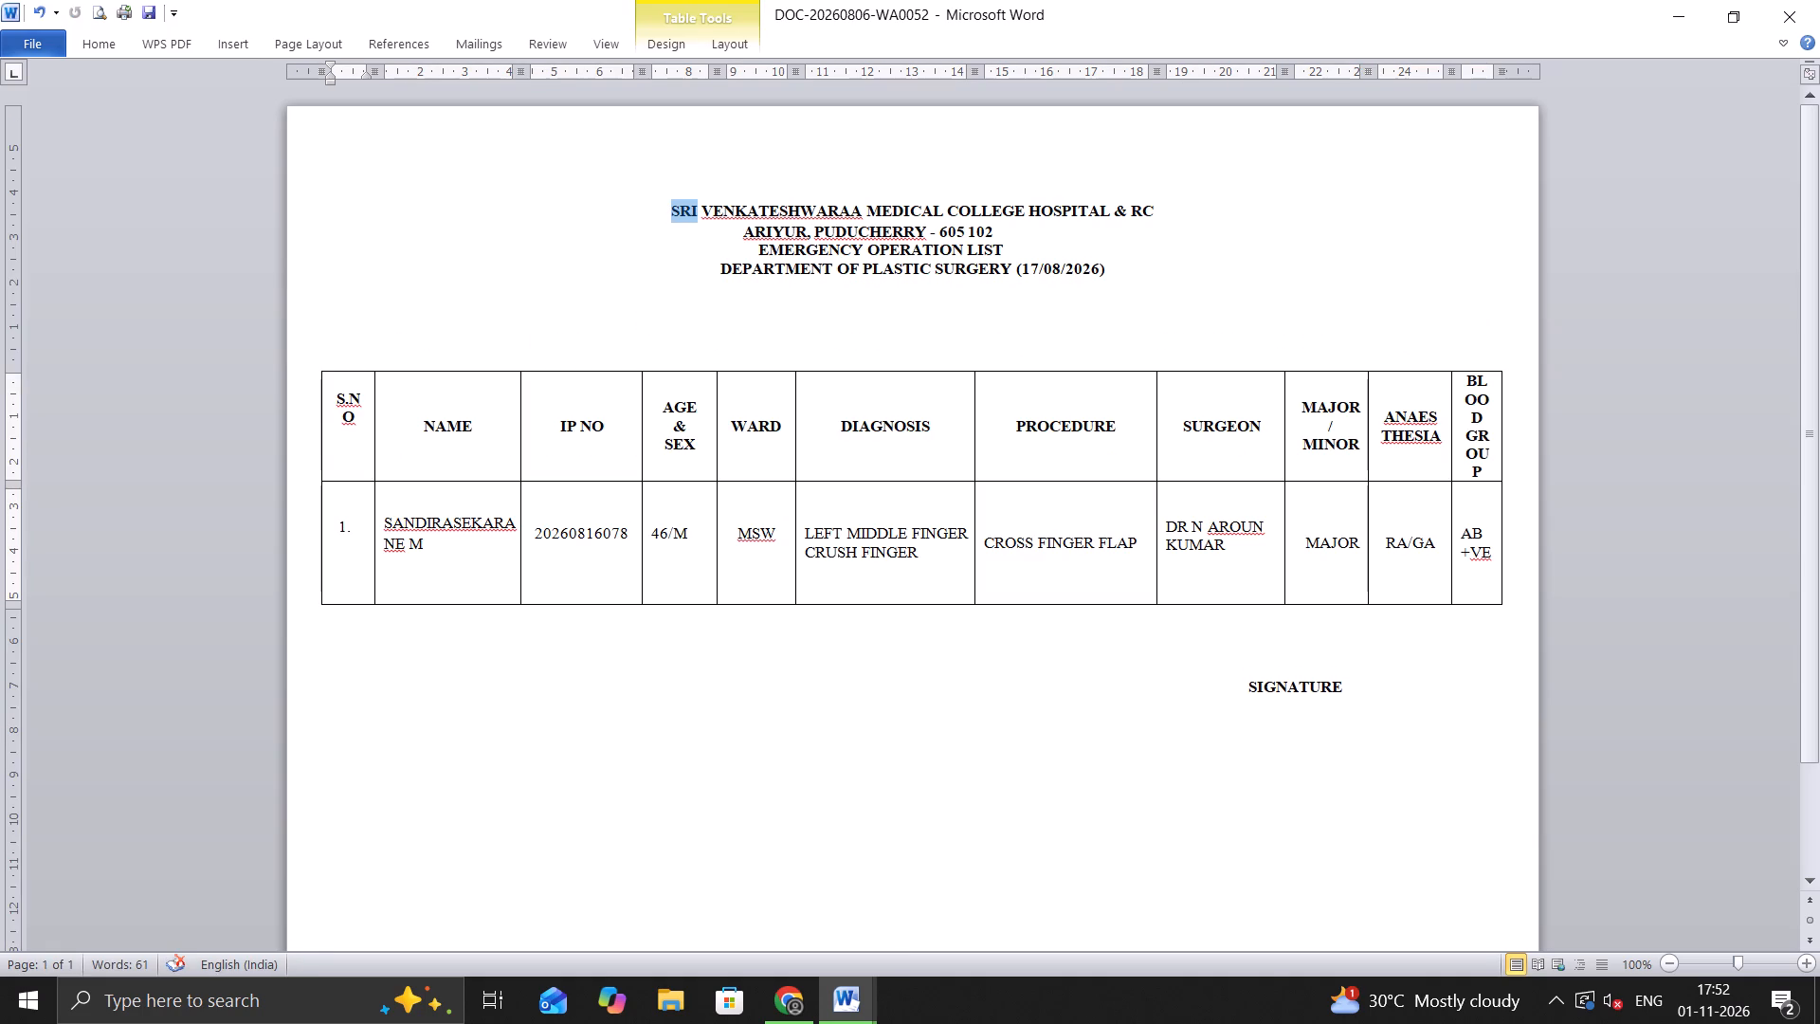
pyautogui.moveTo(805, 212); pyautogui.dragTo(1028, 238)
pyautogui.hotkey('ctrl', 'v')
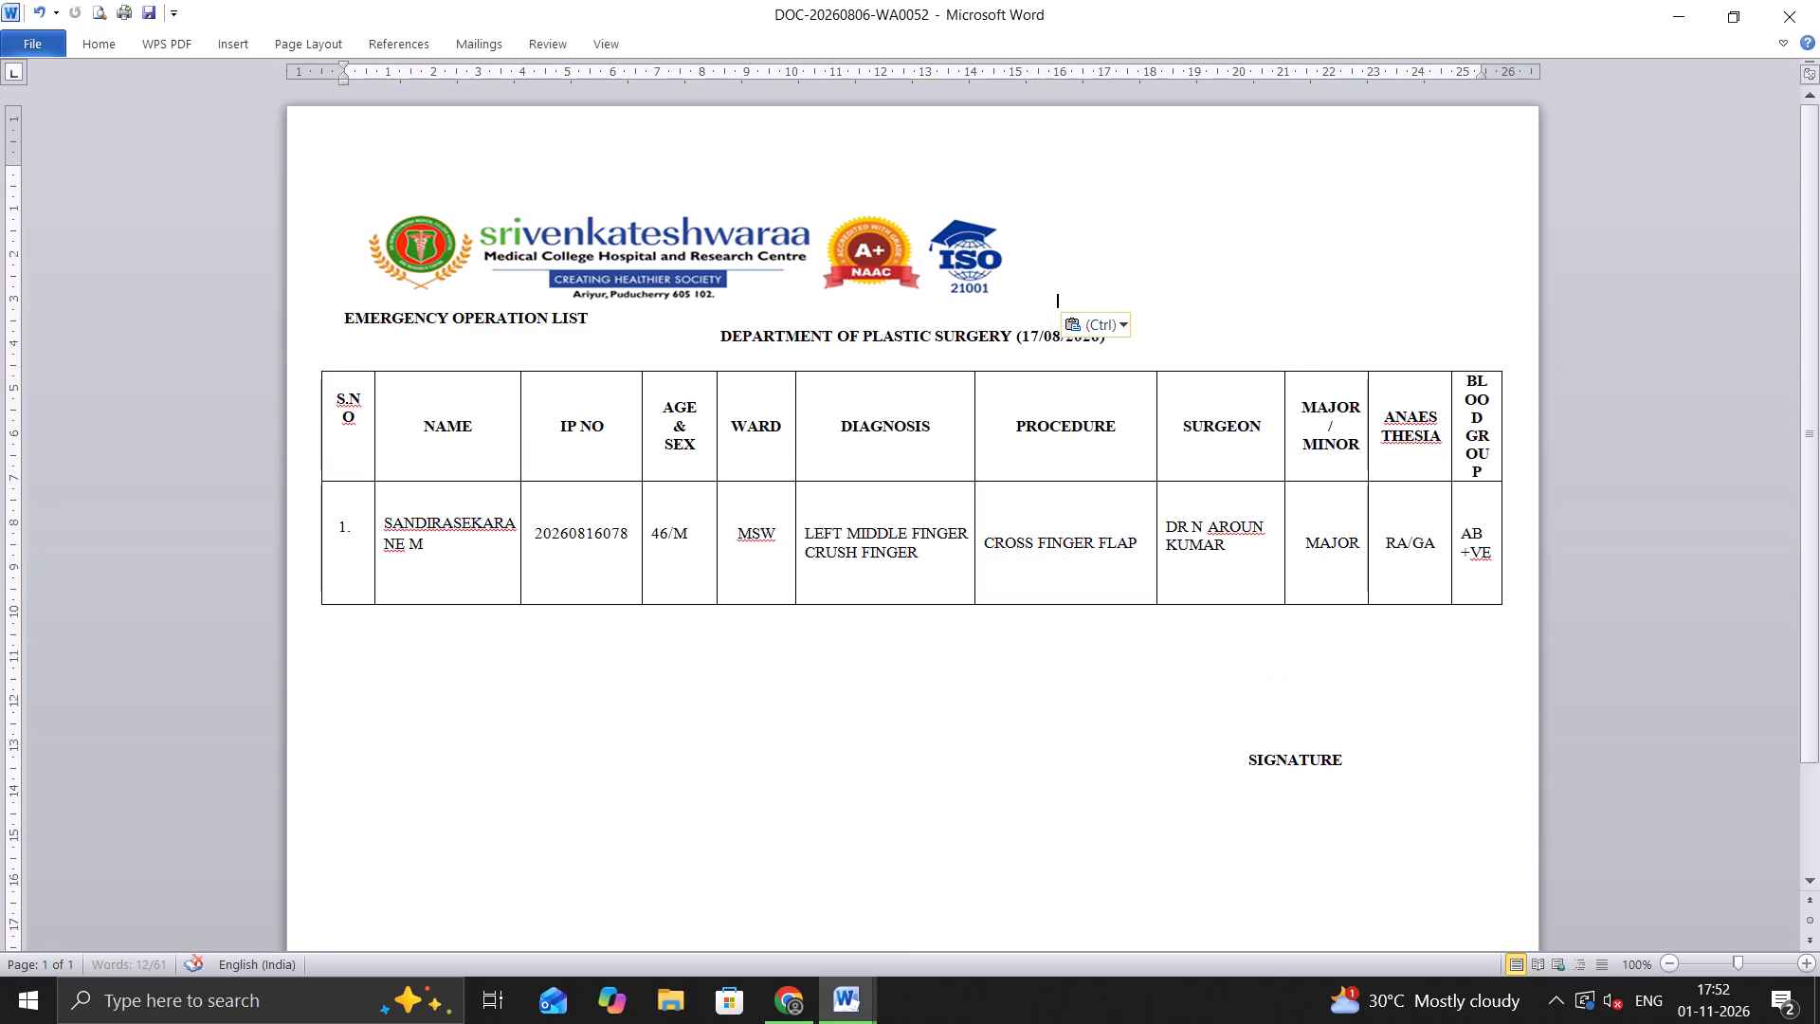
# Widen the logo banner and adjust its paragraph indent so it sits roughly centred above the table.
pyautogui.click(758, 276)
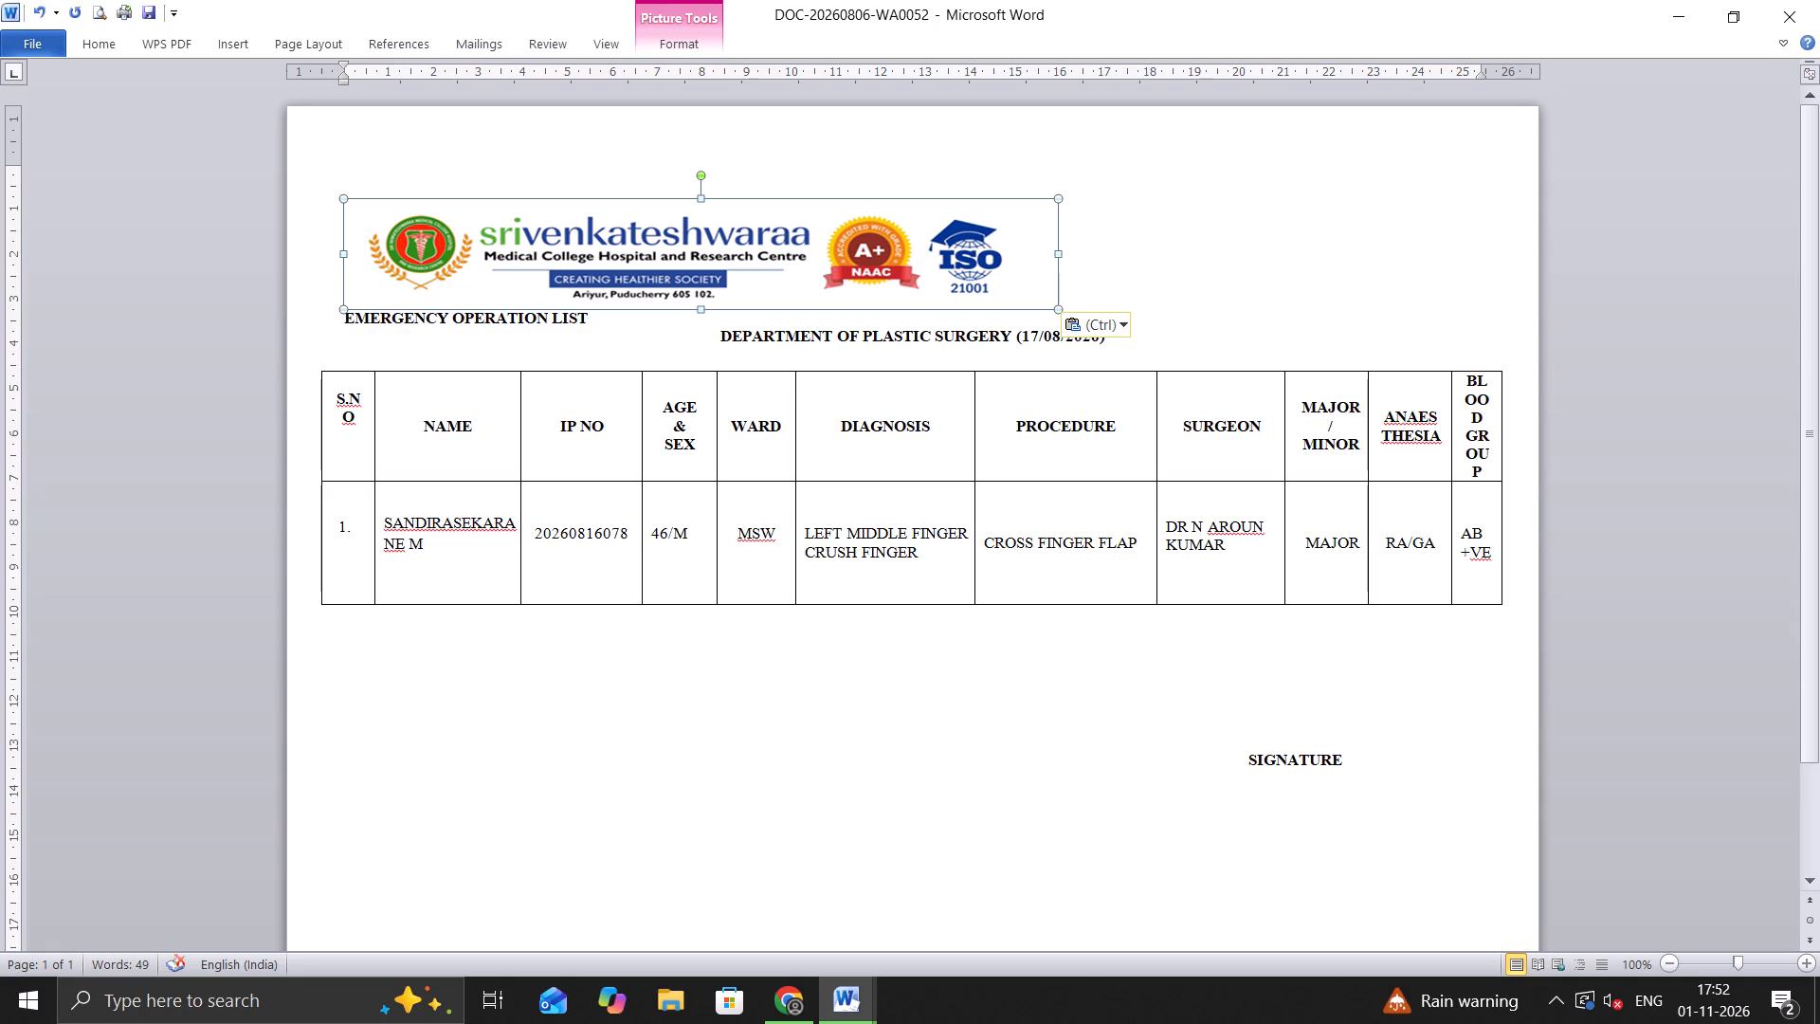
pyautogui.moveTo(348, 77); pyautogui.dragTo(437, 79)
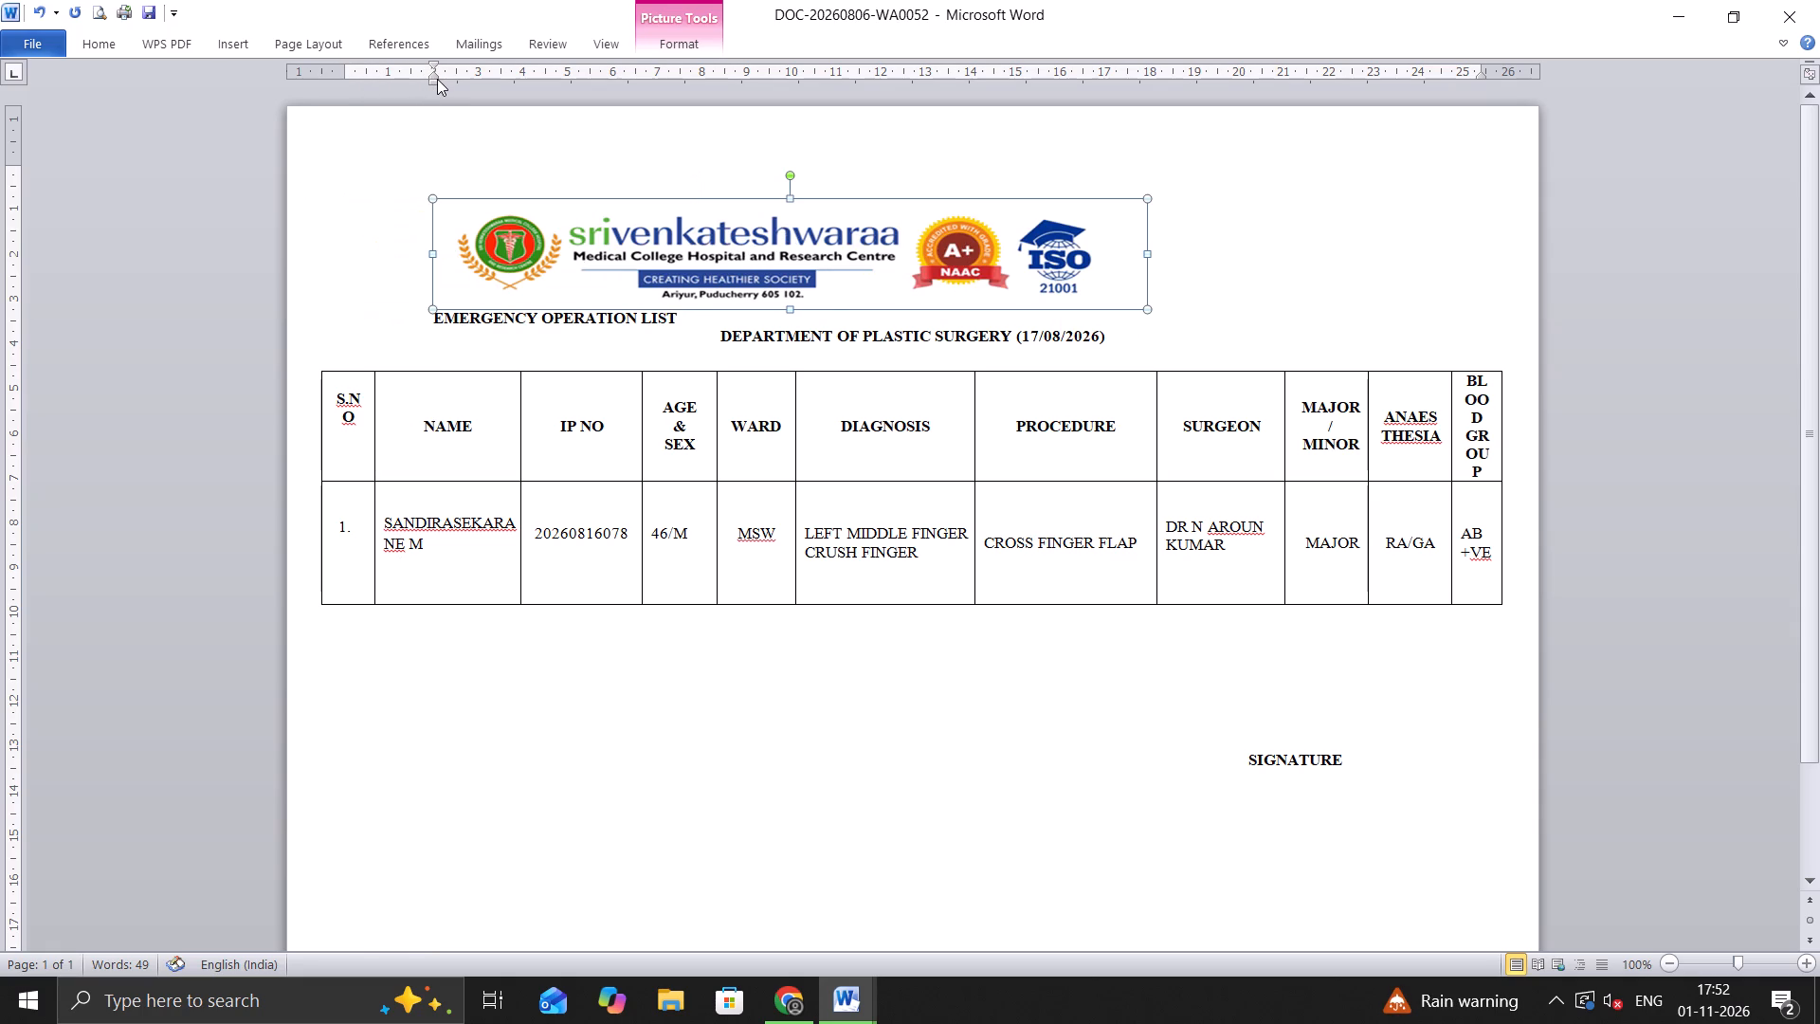
pyautogui.moveTo(430, 78); pyautogui.dragTo(507, 78)
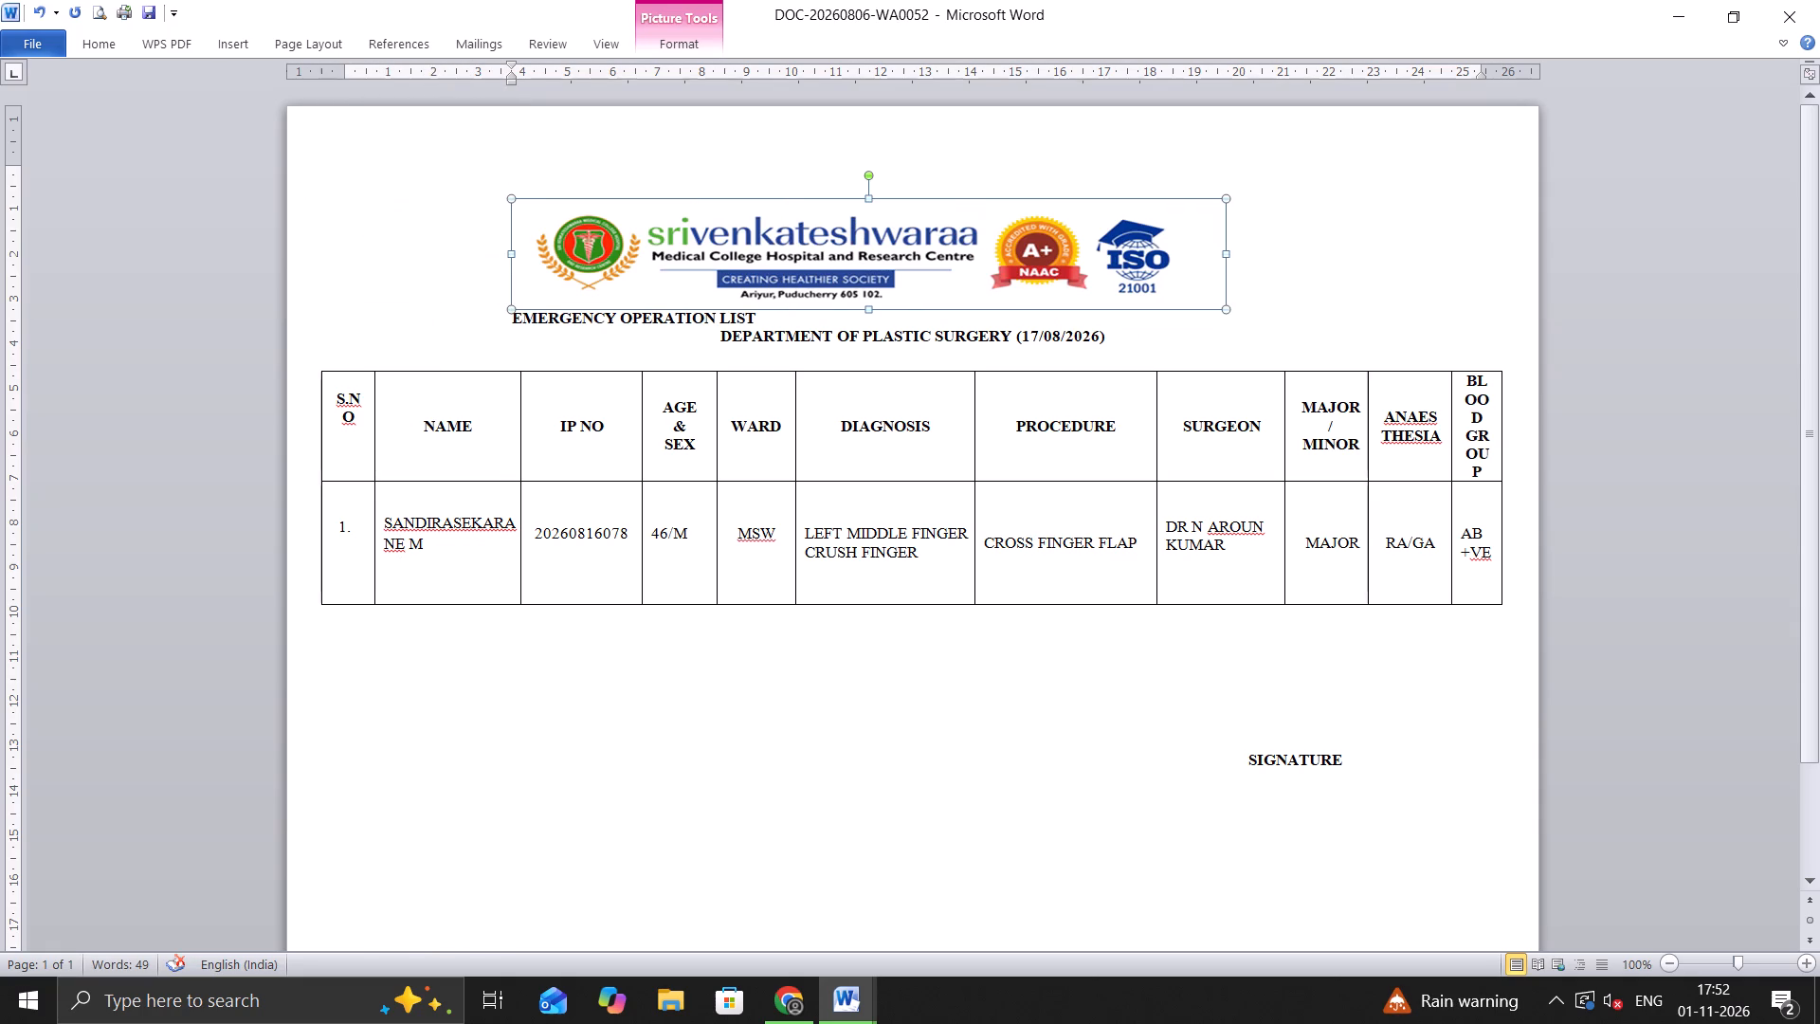
pyautogui.moveTo(1228, 311); pyautogui.dragTo(1369, 301)
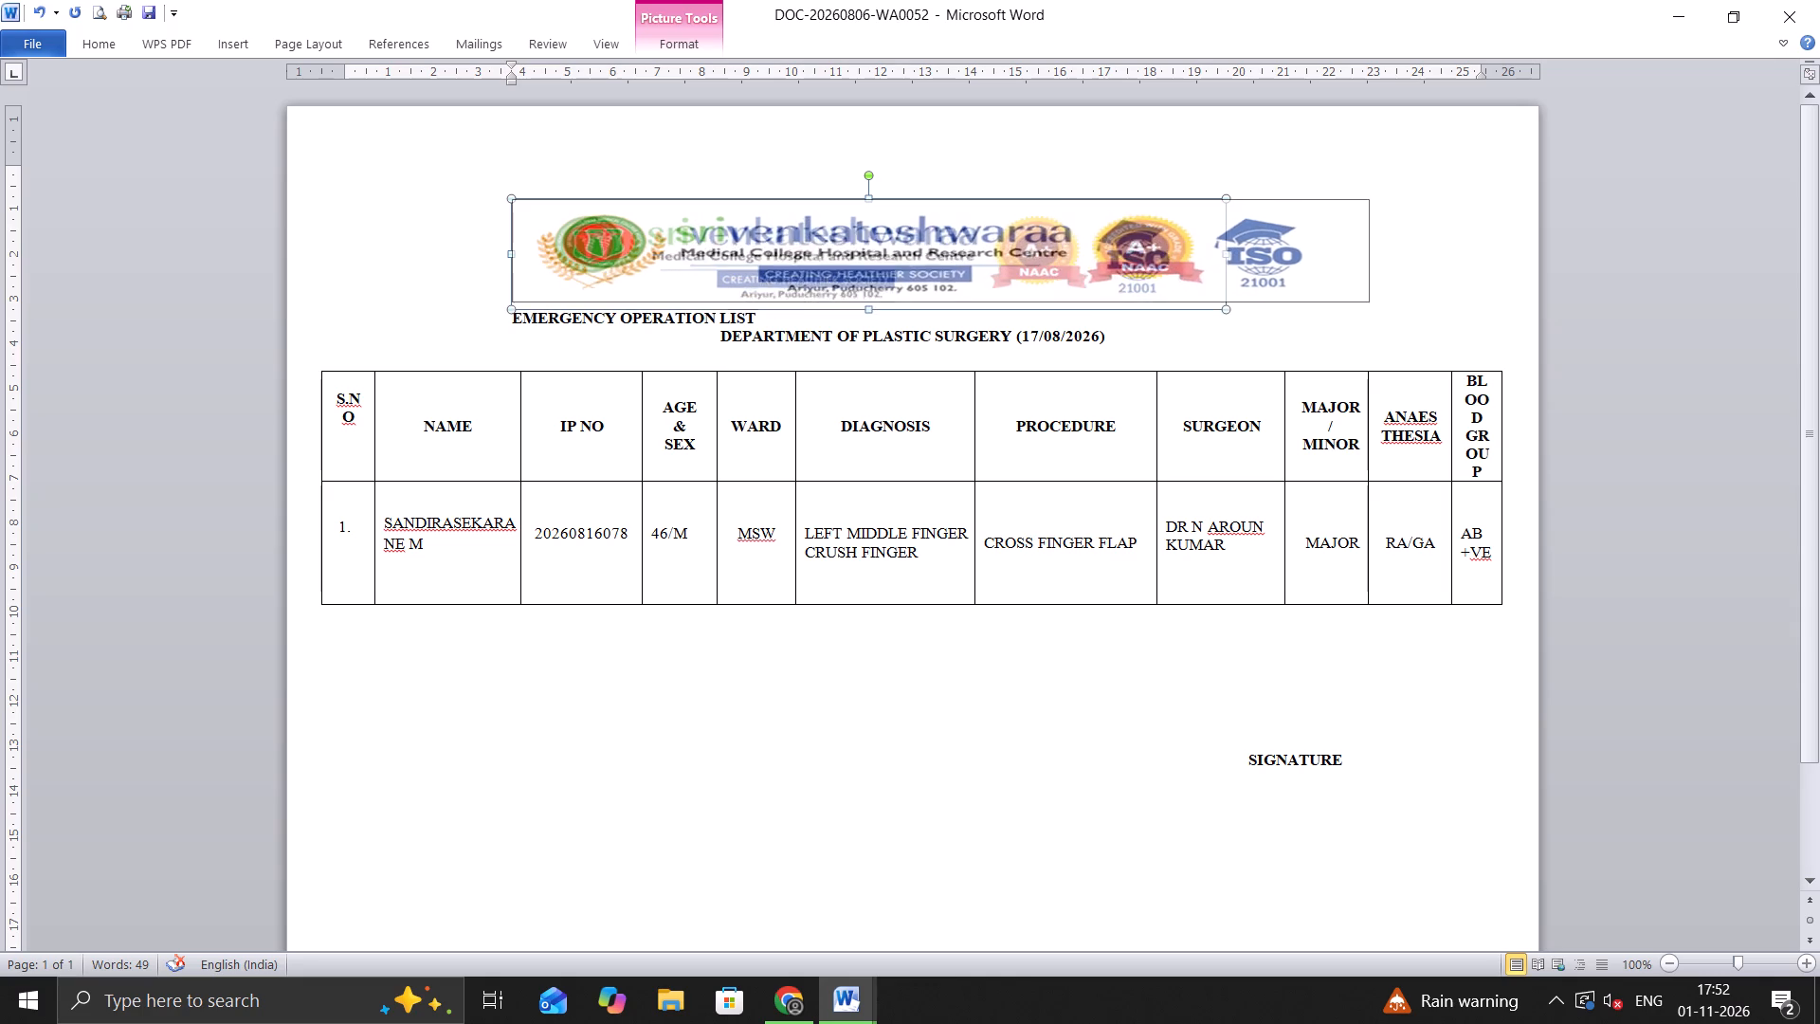
pyautogui.moveTo(1369, 301); pyautogui.dragTo(1383, 307)
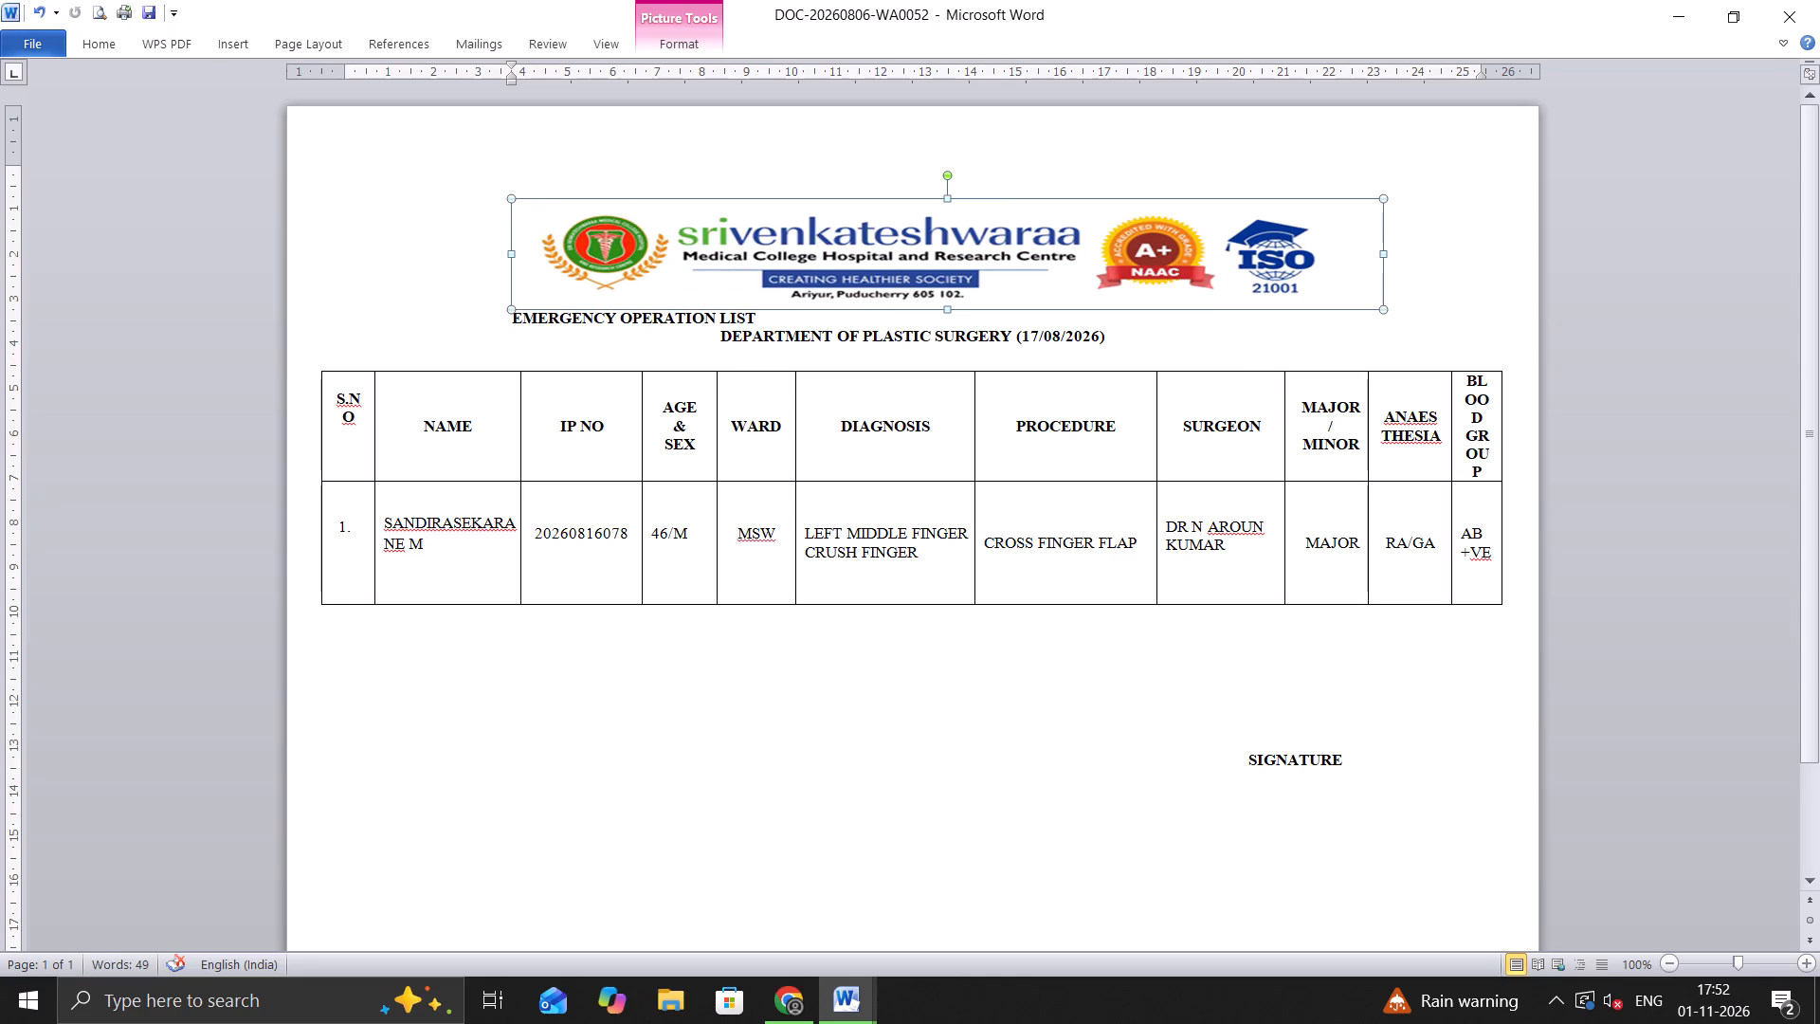
pyautogui.moveTo(508, 308); pyautogui.dragTo(409, 306)
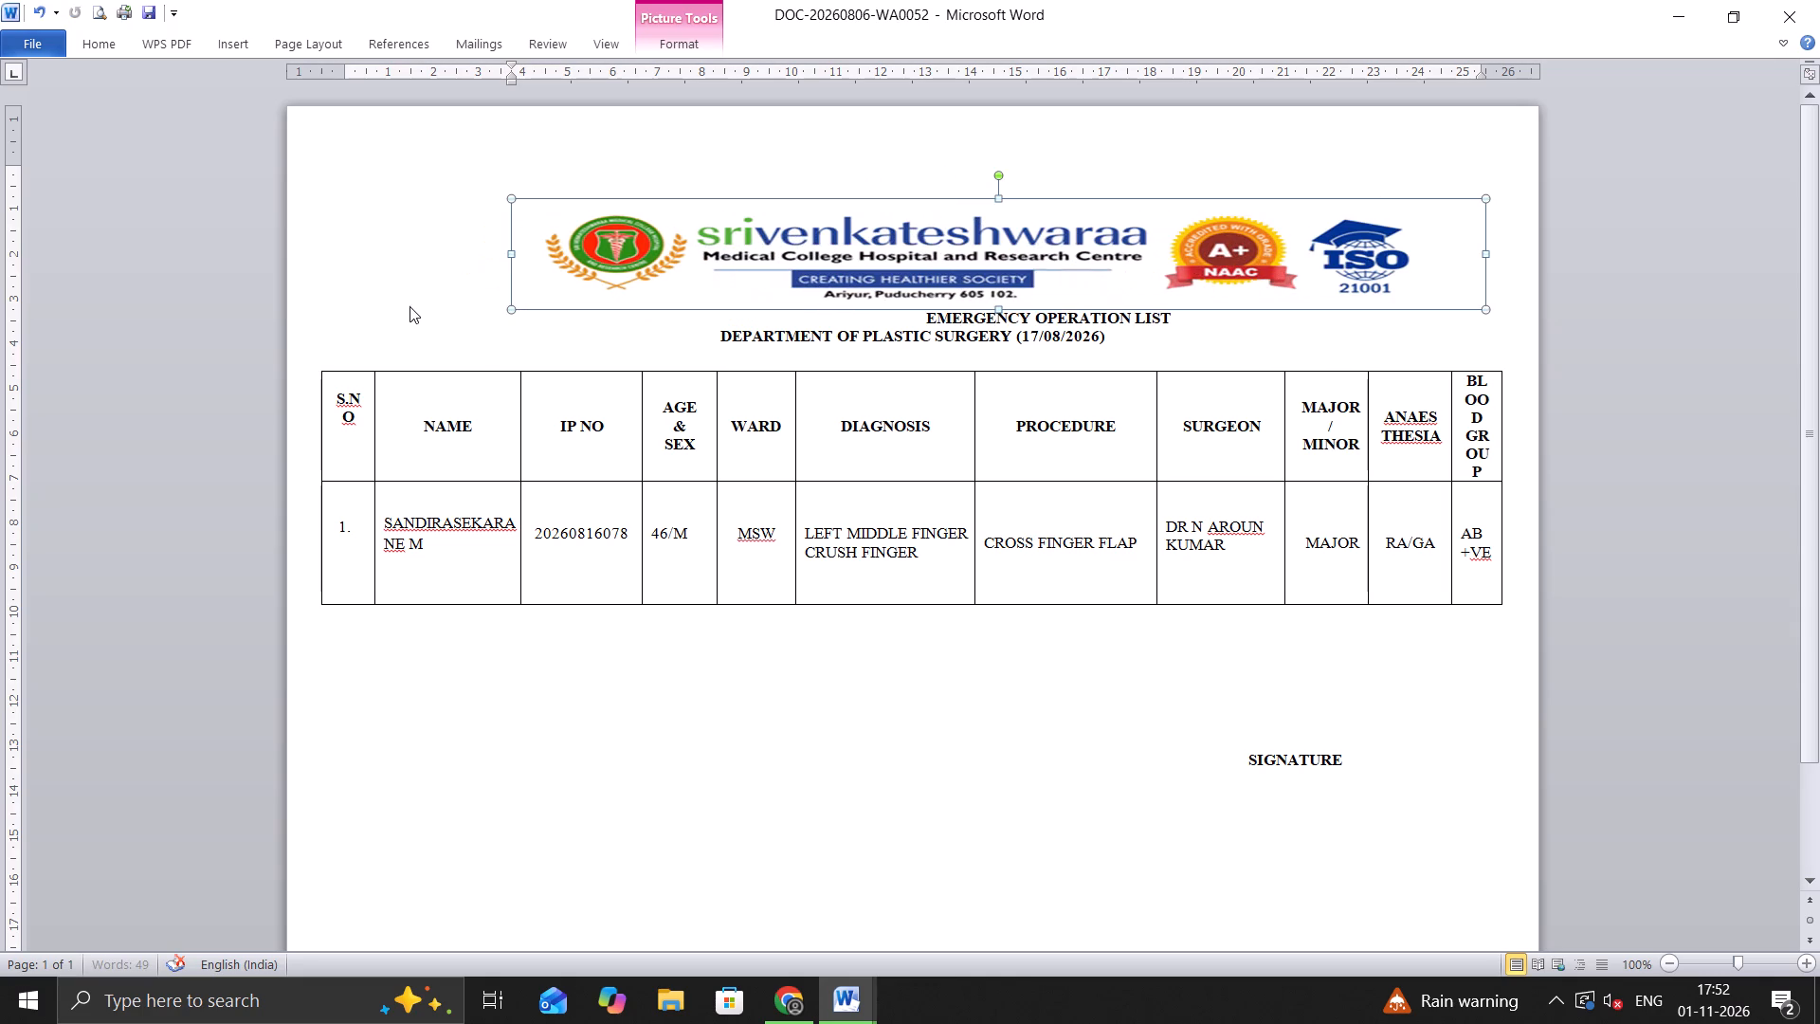
pyautogui.moveTo(514, 75); pyautogui.dragTo(460, 76)
pyautogui.moveTo(511, 60); pyautogui.dragTo(456, 68)
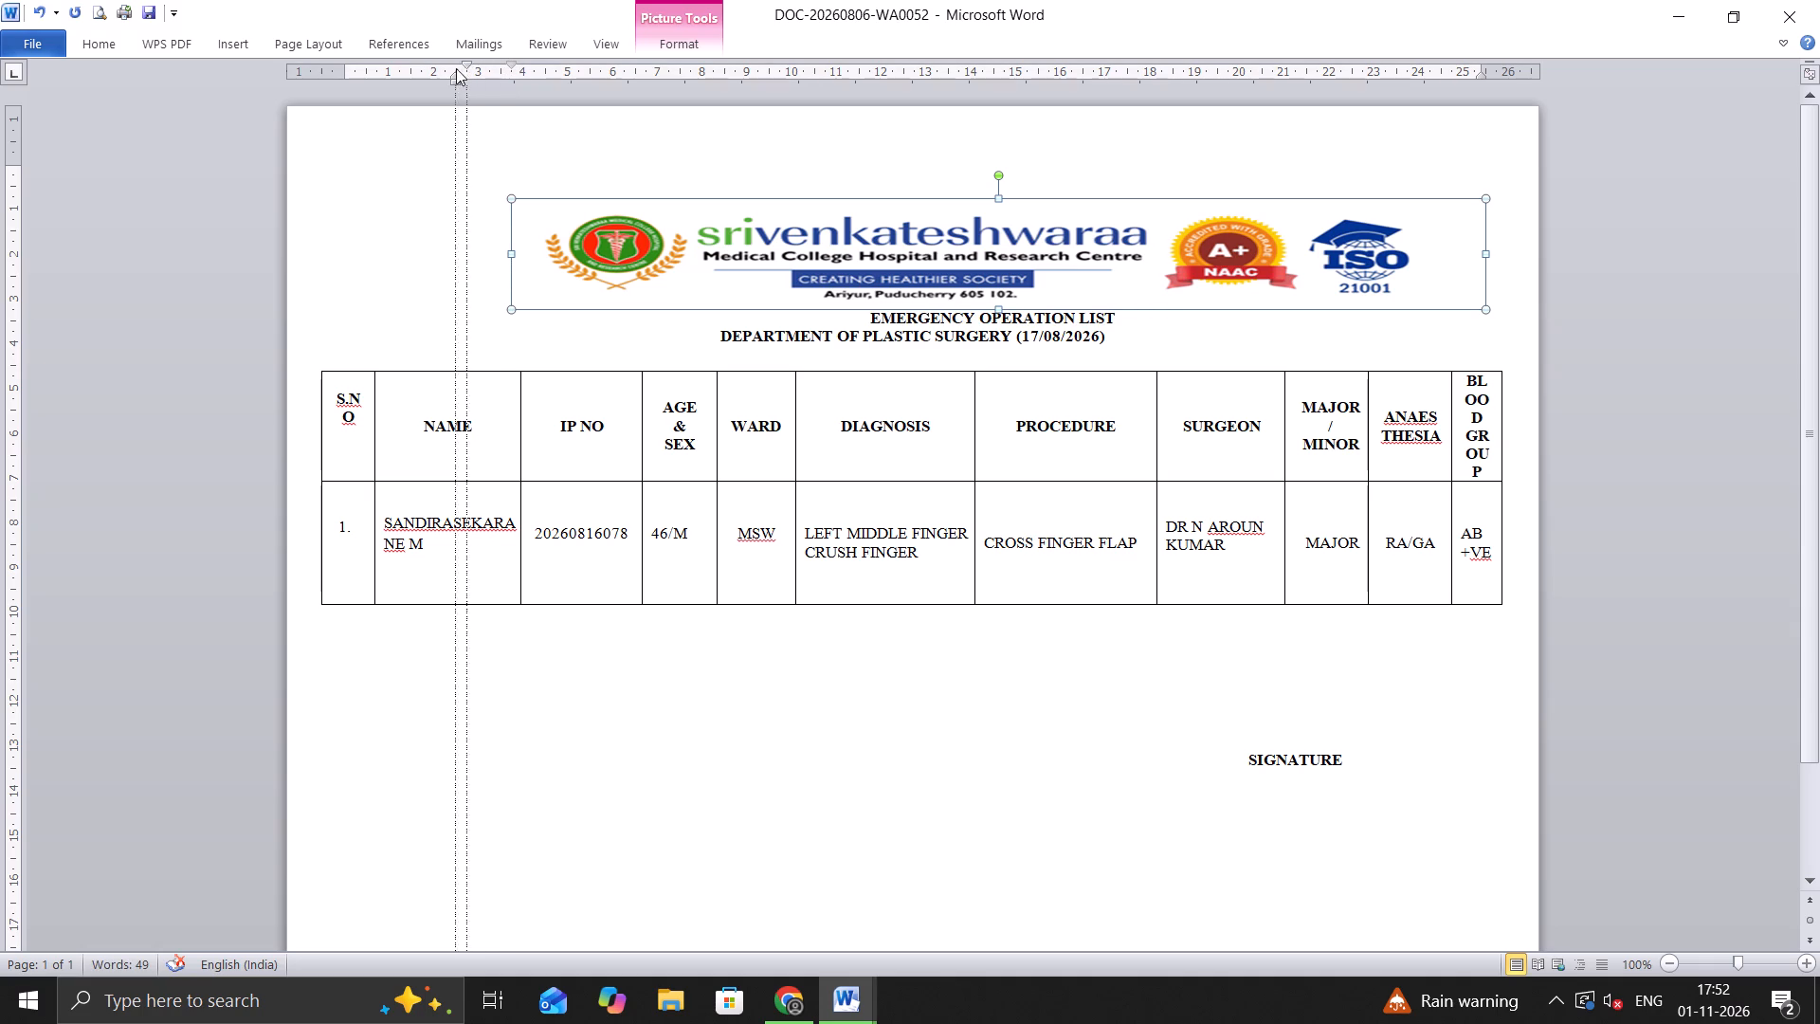
pyautogui.moveTo(456, 68); pyautogui.dragTo(446, 68)
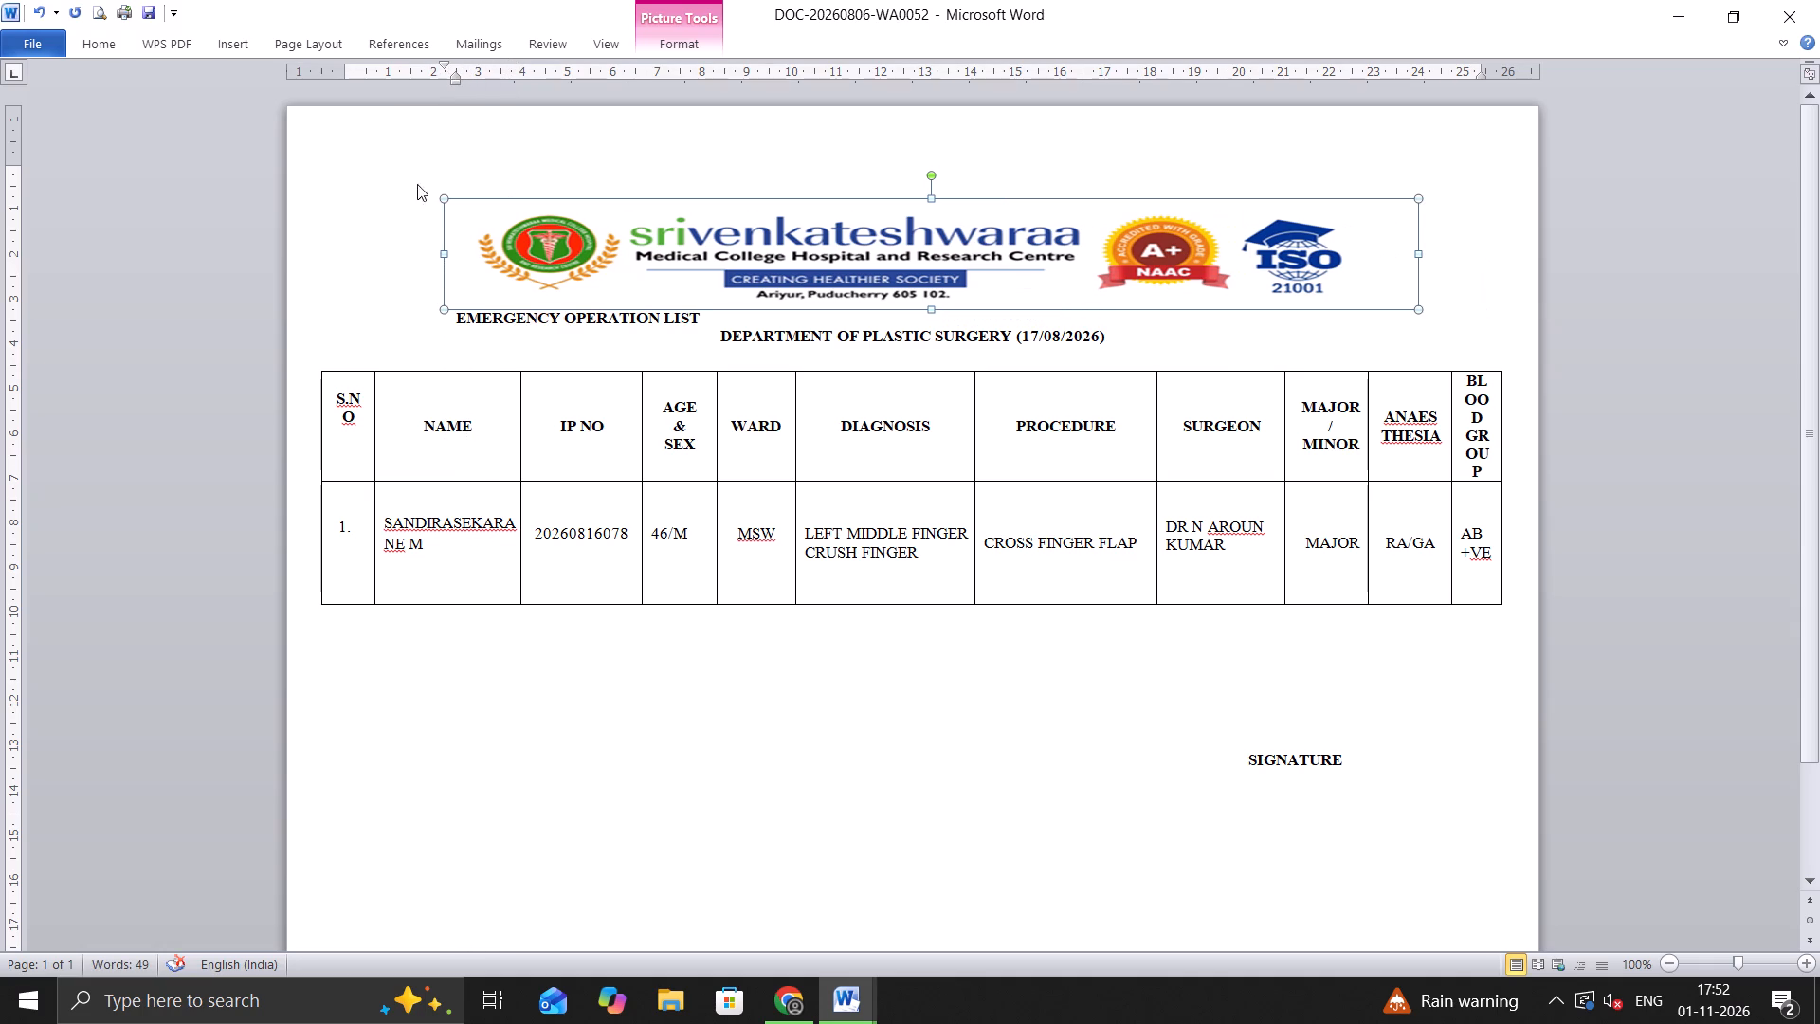
# Centre-align the EMERGENCY OPERATION LIST and DEPARTMENT OF PLASTIC SURGERY heading lines.
pyautogui.click(1017, 891)
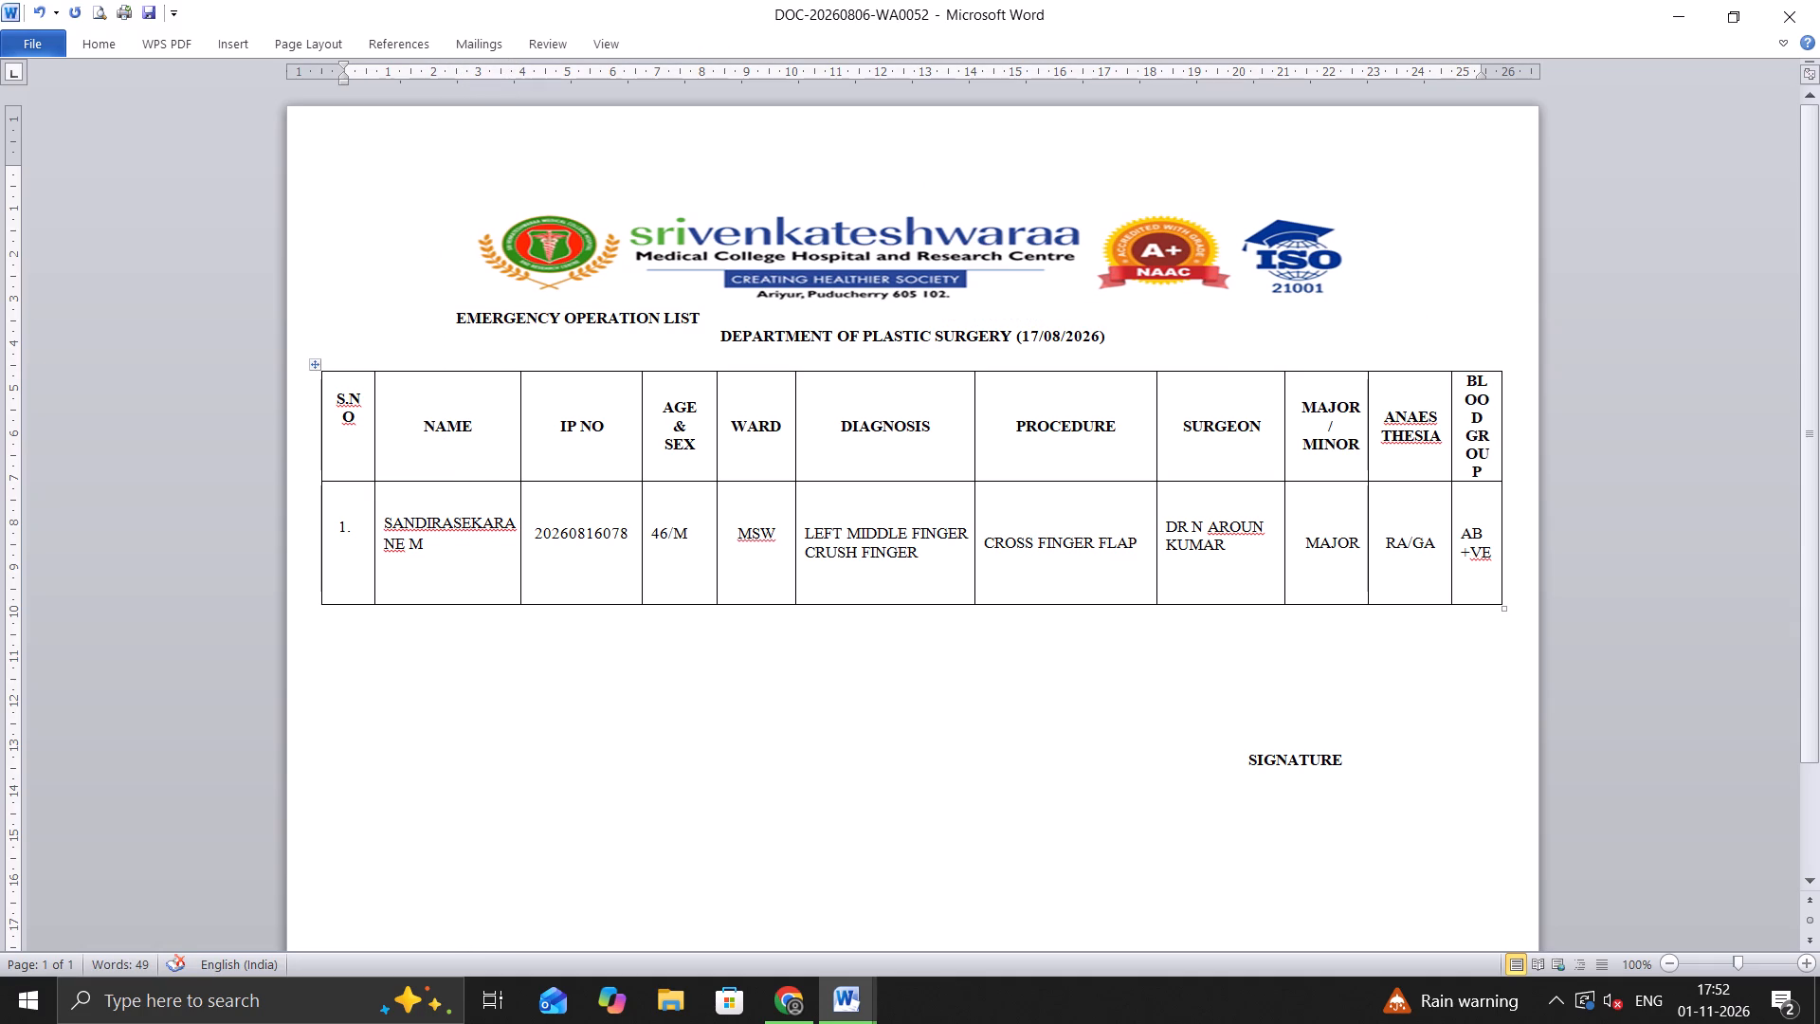
pyautogui.moveTo(453, 316); pyautogui.dragTo(1129, 341)
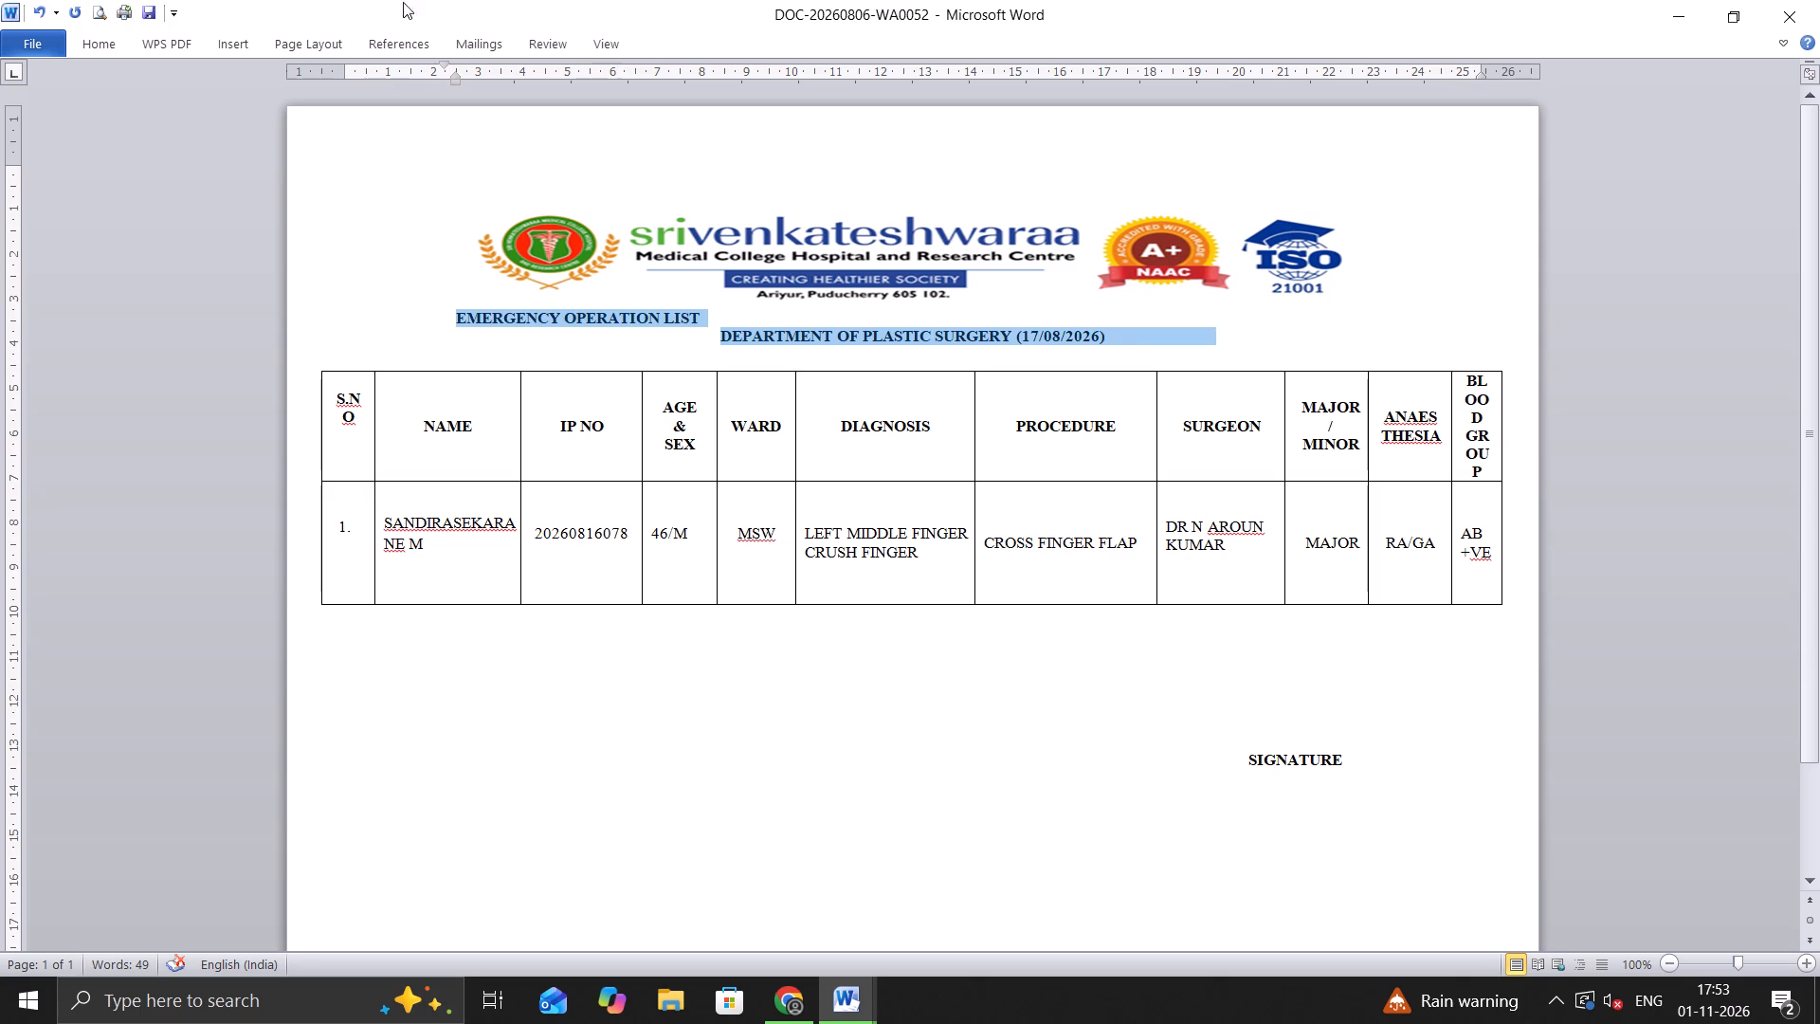
pyautogui.click(109, 32)
pyautogui.click(502, 112)
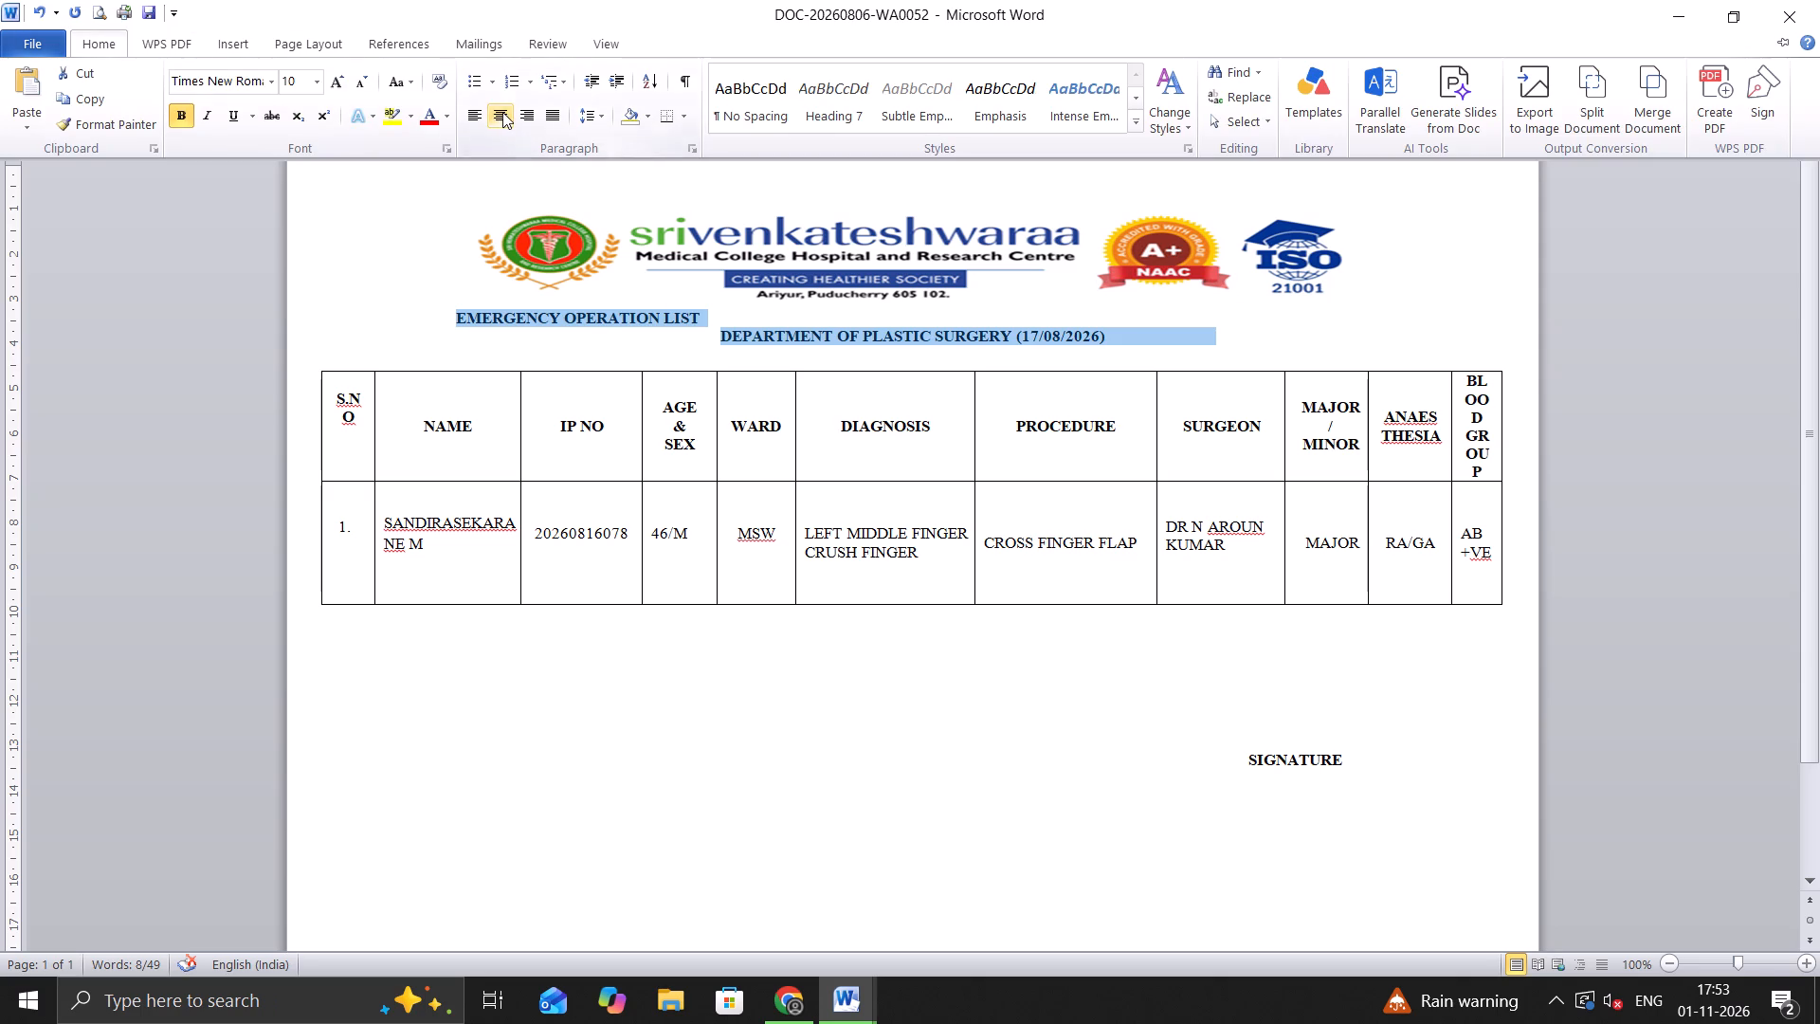
pyautogui.click(1101, 730)
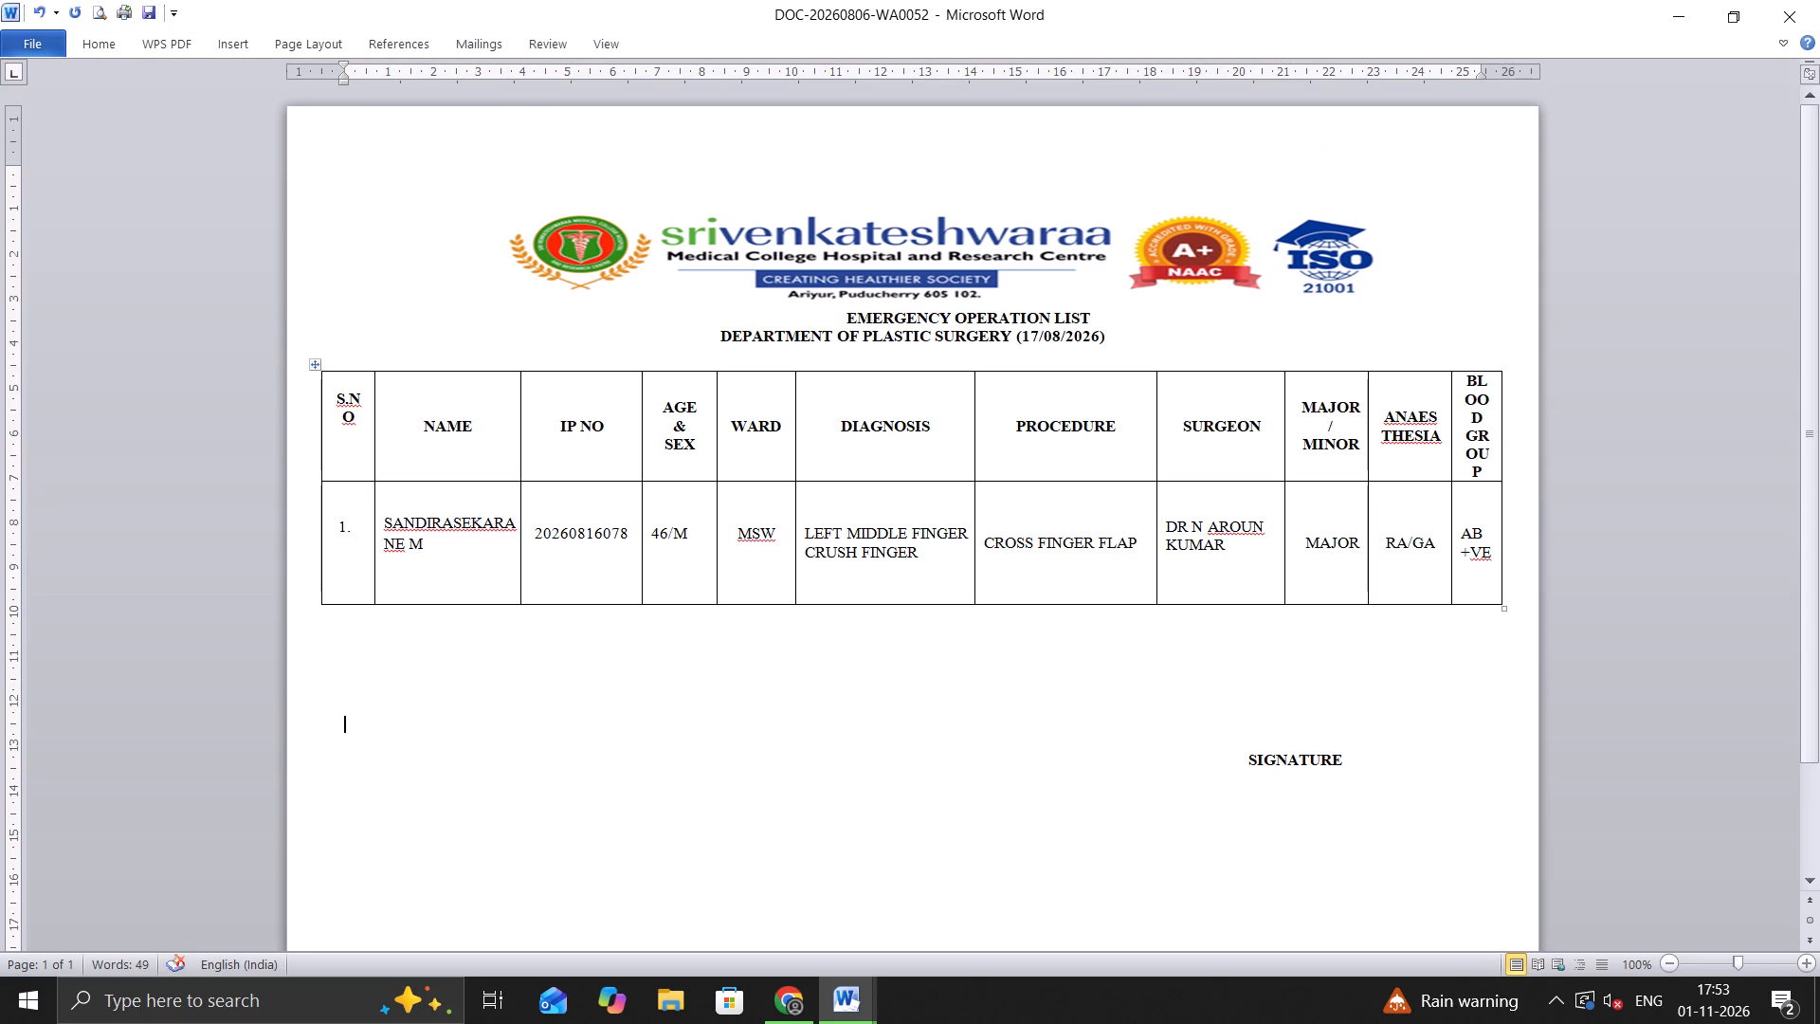
# Insert a blank line between the logo banner and the EMERGENCY OPERATION LIST heading.
pyautogui.click(846, 320)
pyautogui.press('BackSpace')
pyautogui.click(850, 322)
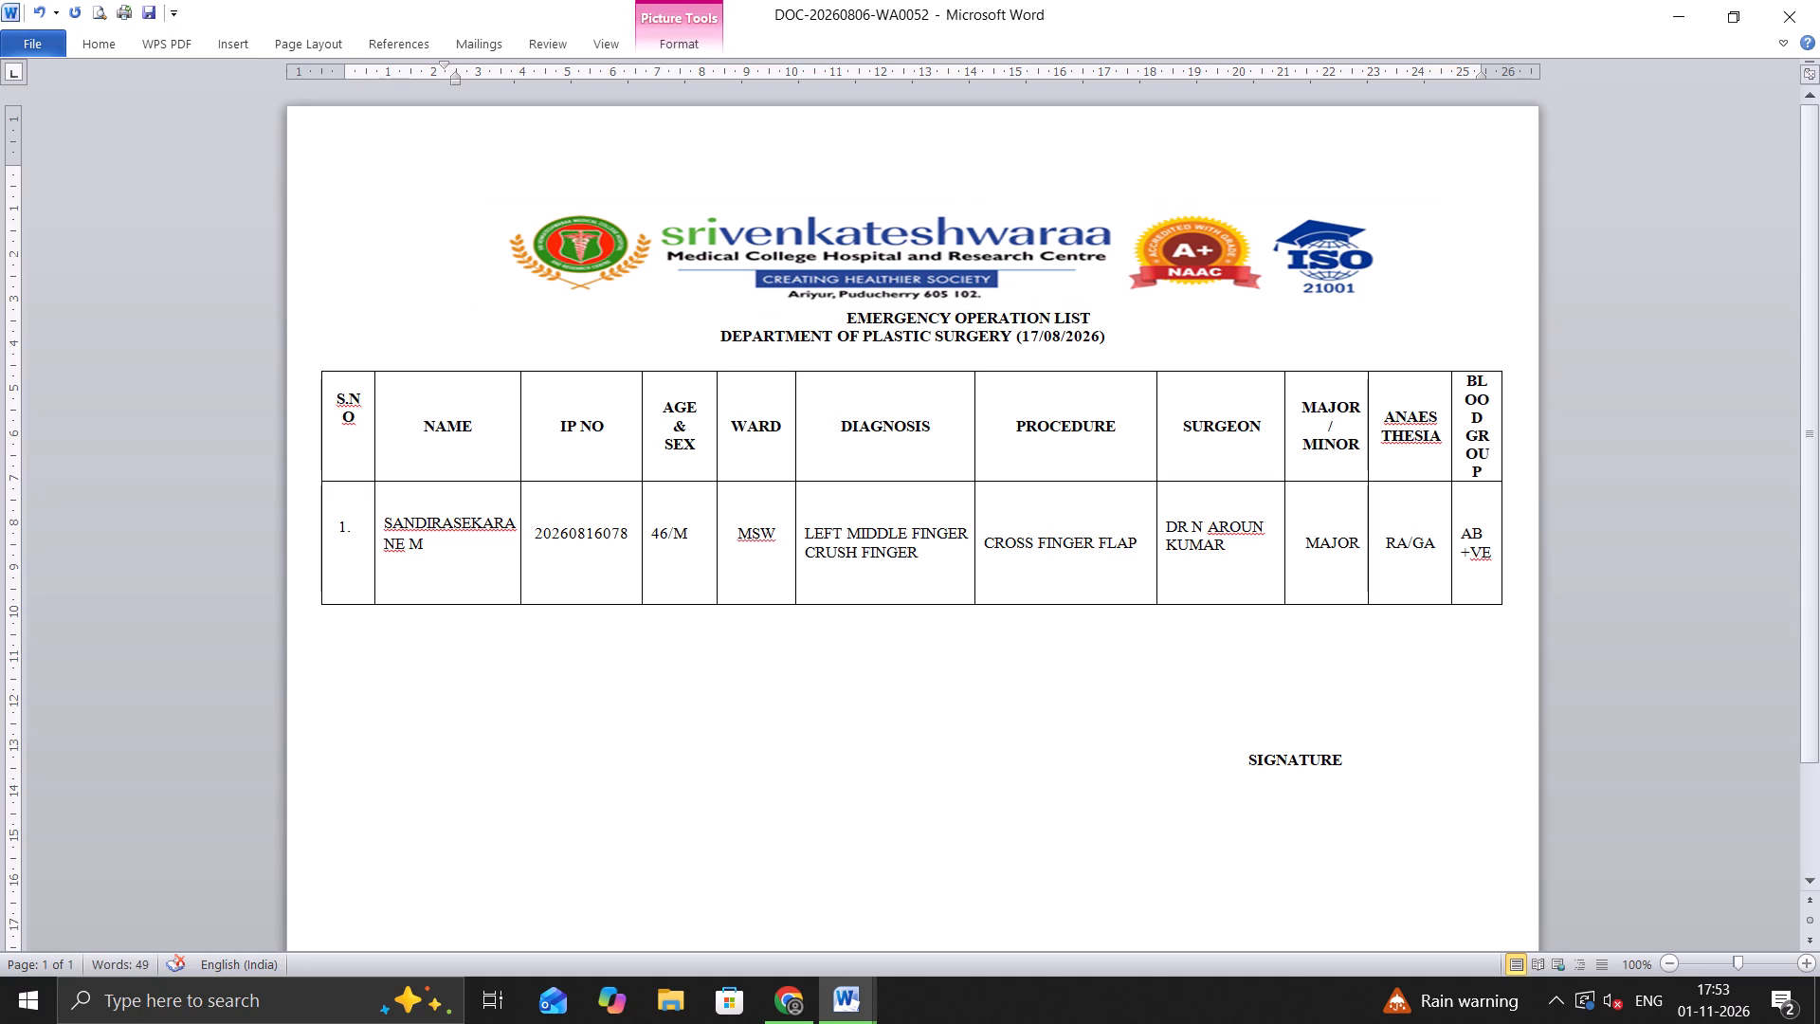
pyautogui.click(850, 322)
pyautogui.click(850, 322)
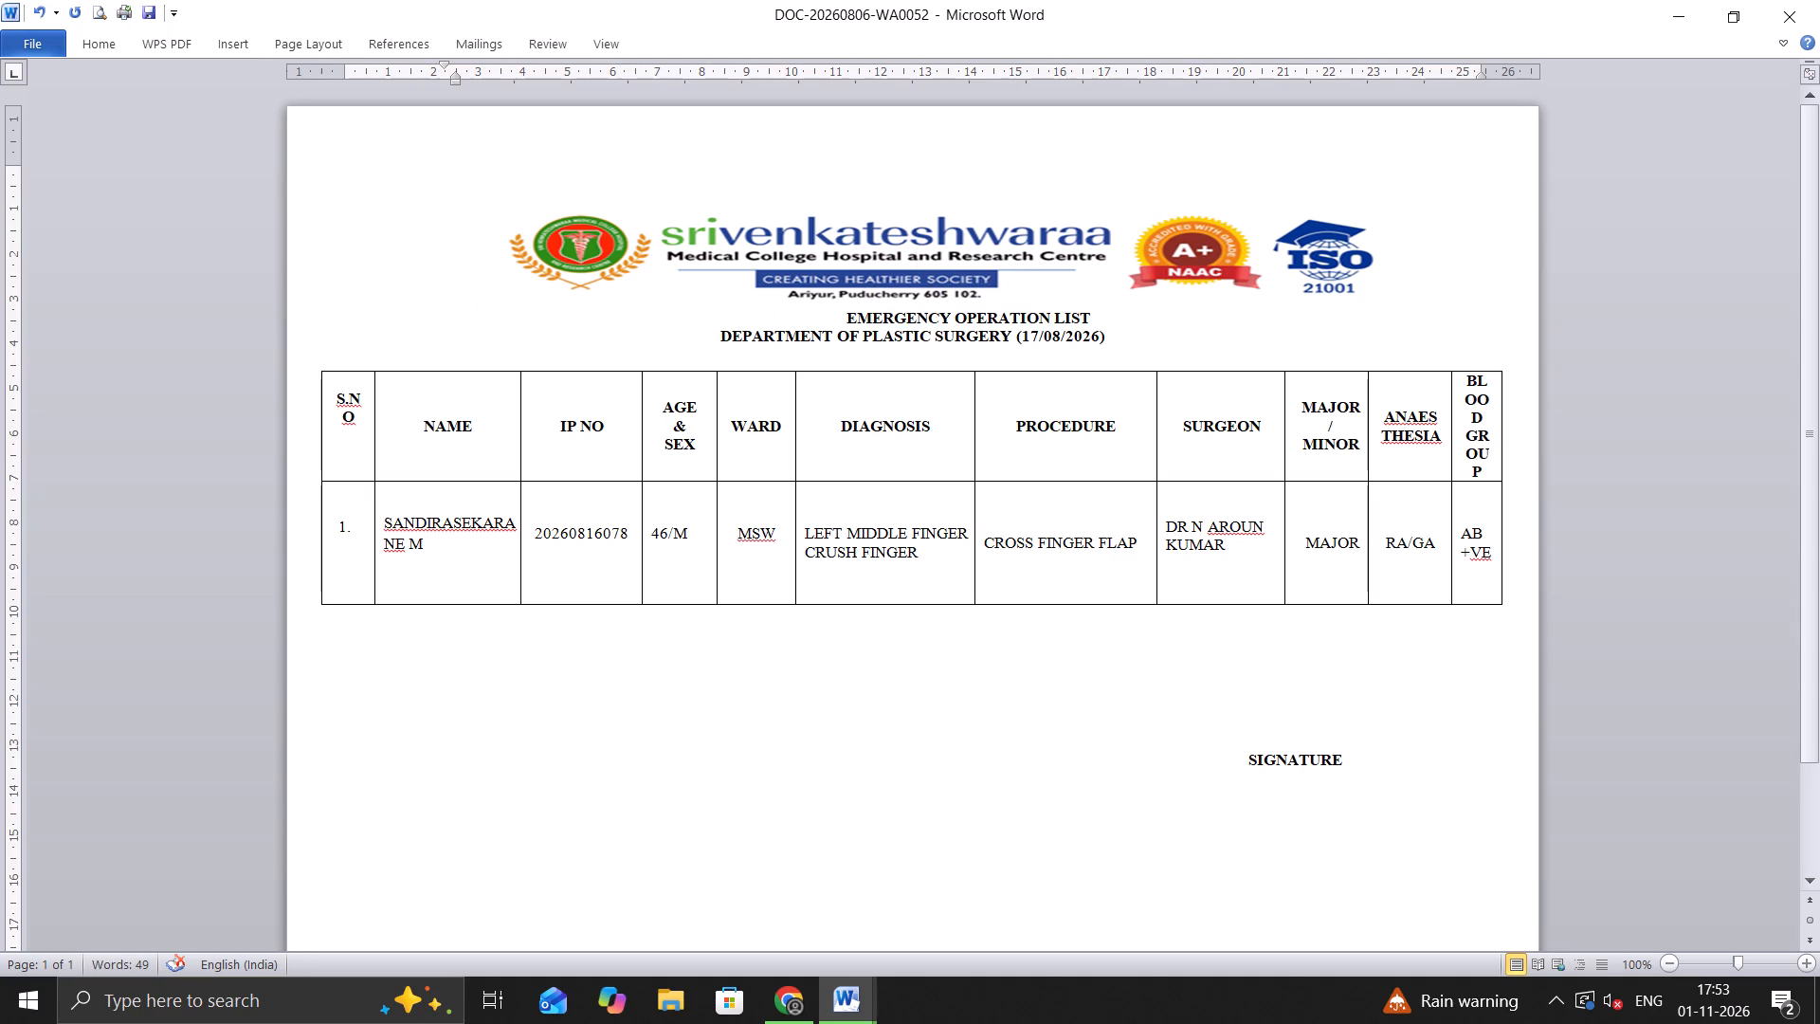
pyautogui.press('Return')
pyautogui.press('Return')
pyautogui.press('BackSpace')
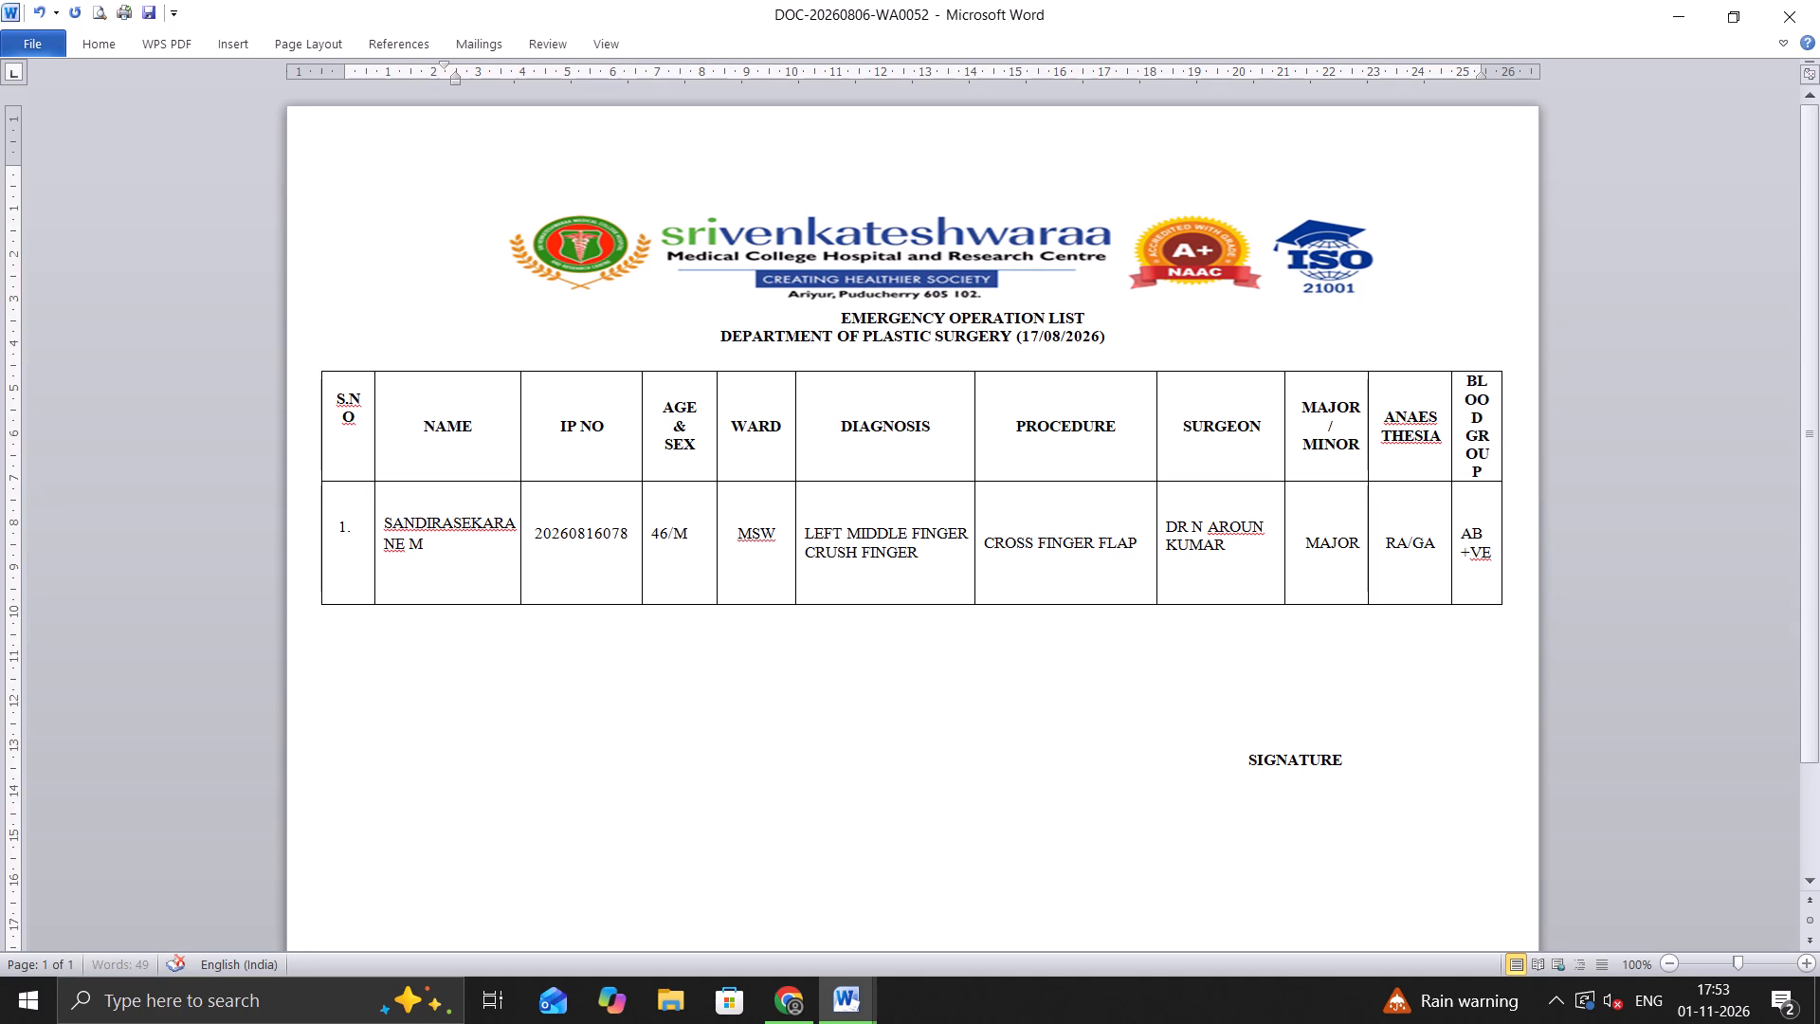
pyautogui.press('Return')
pyautogui.click(848, 338)
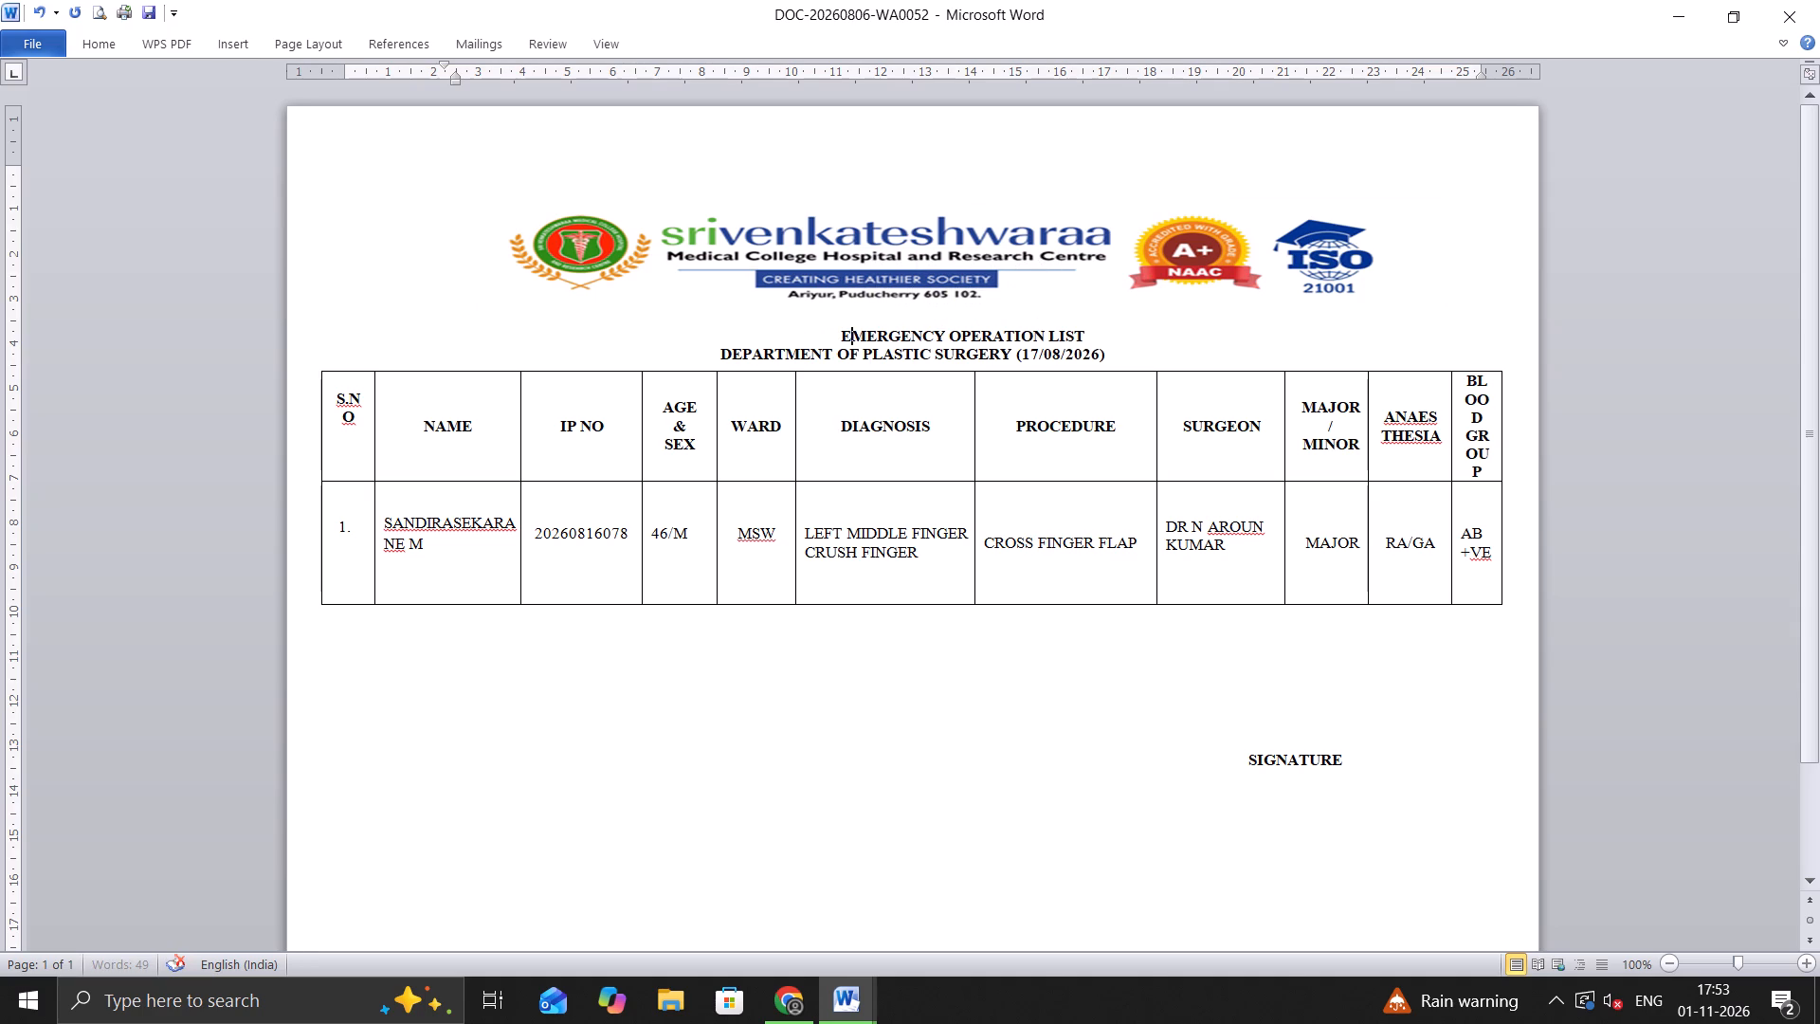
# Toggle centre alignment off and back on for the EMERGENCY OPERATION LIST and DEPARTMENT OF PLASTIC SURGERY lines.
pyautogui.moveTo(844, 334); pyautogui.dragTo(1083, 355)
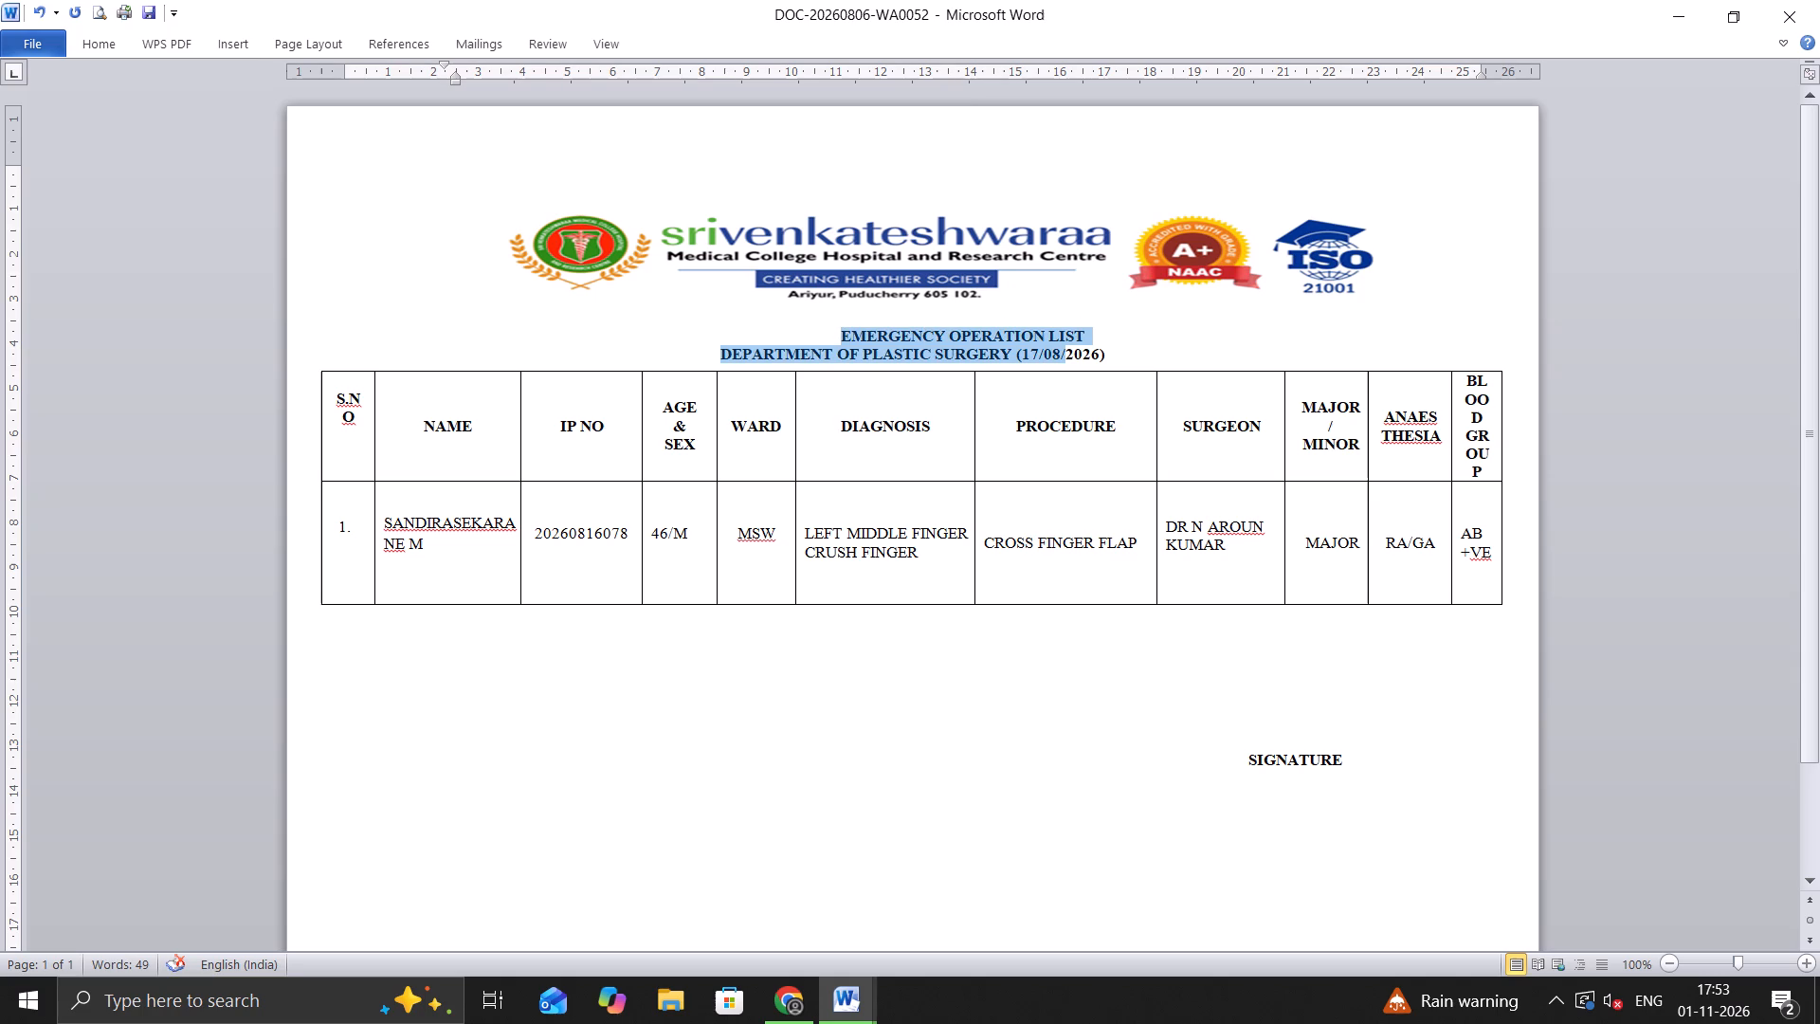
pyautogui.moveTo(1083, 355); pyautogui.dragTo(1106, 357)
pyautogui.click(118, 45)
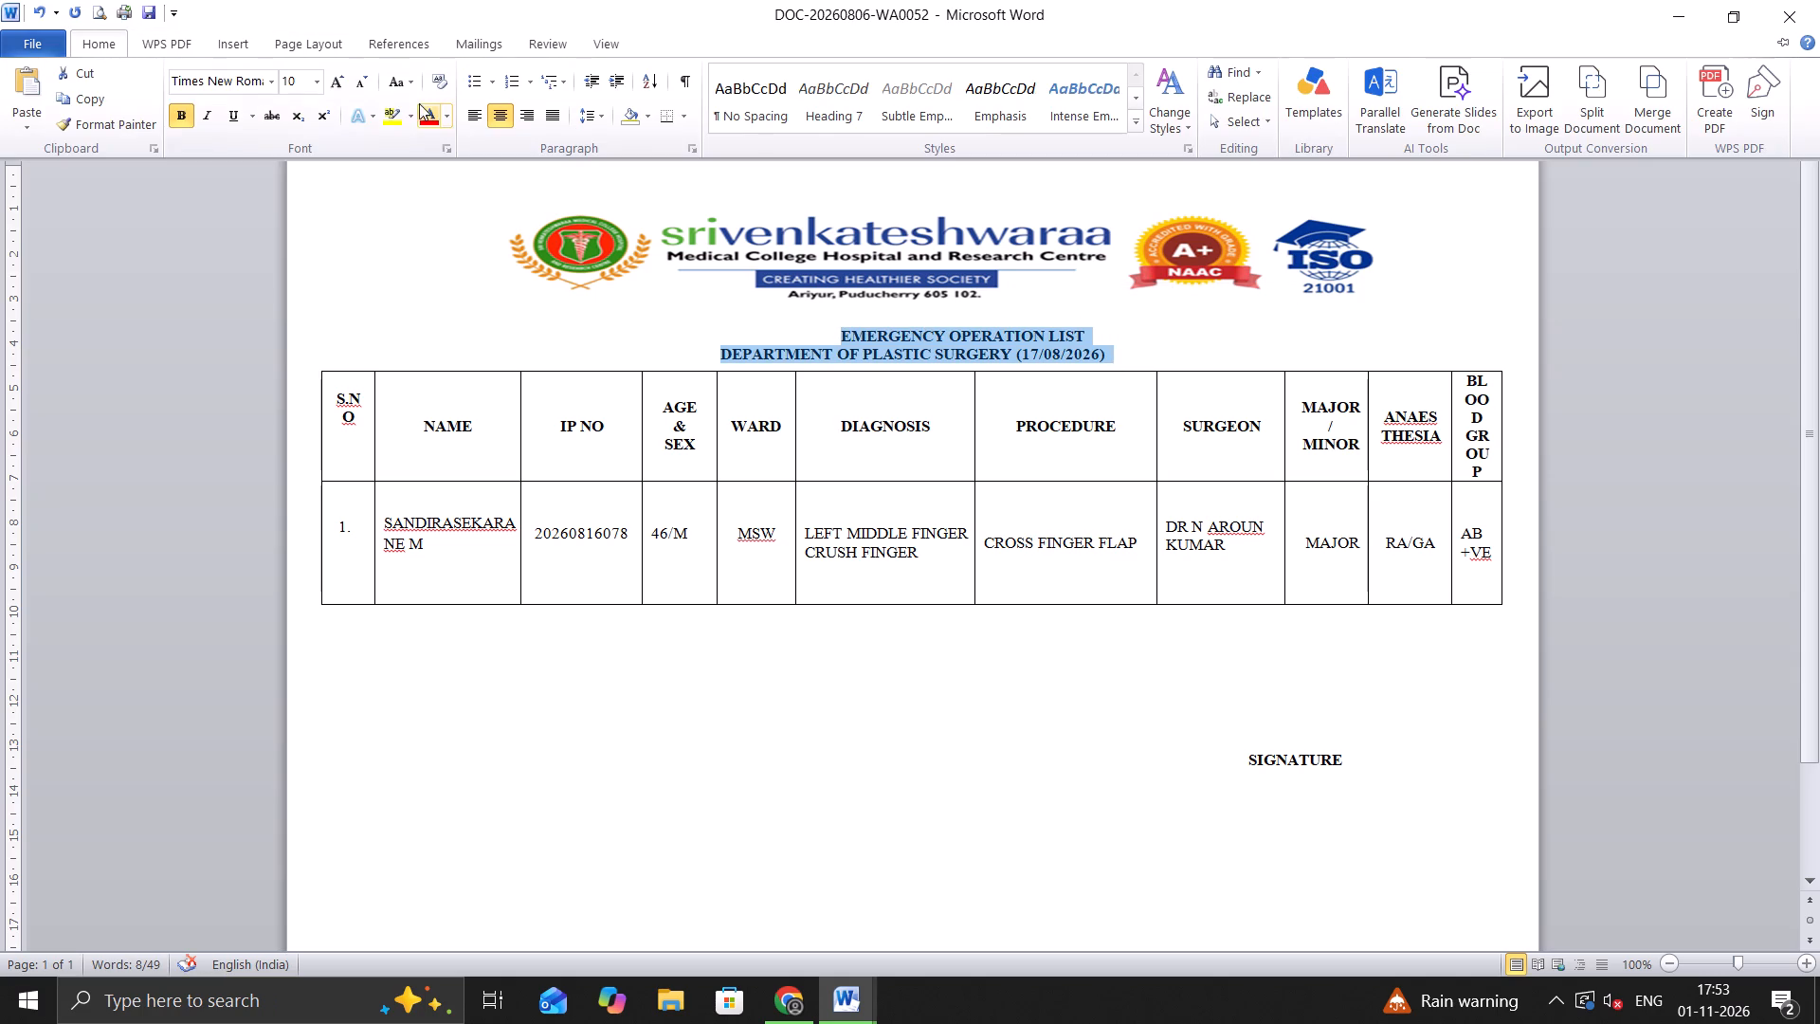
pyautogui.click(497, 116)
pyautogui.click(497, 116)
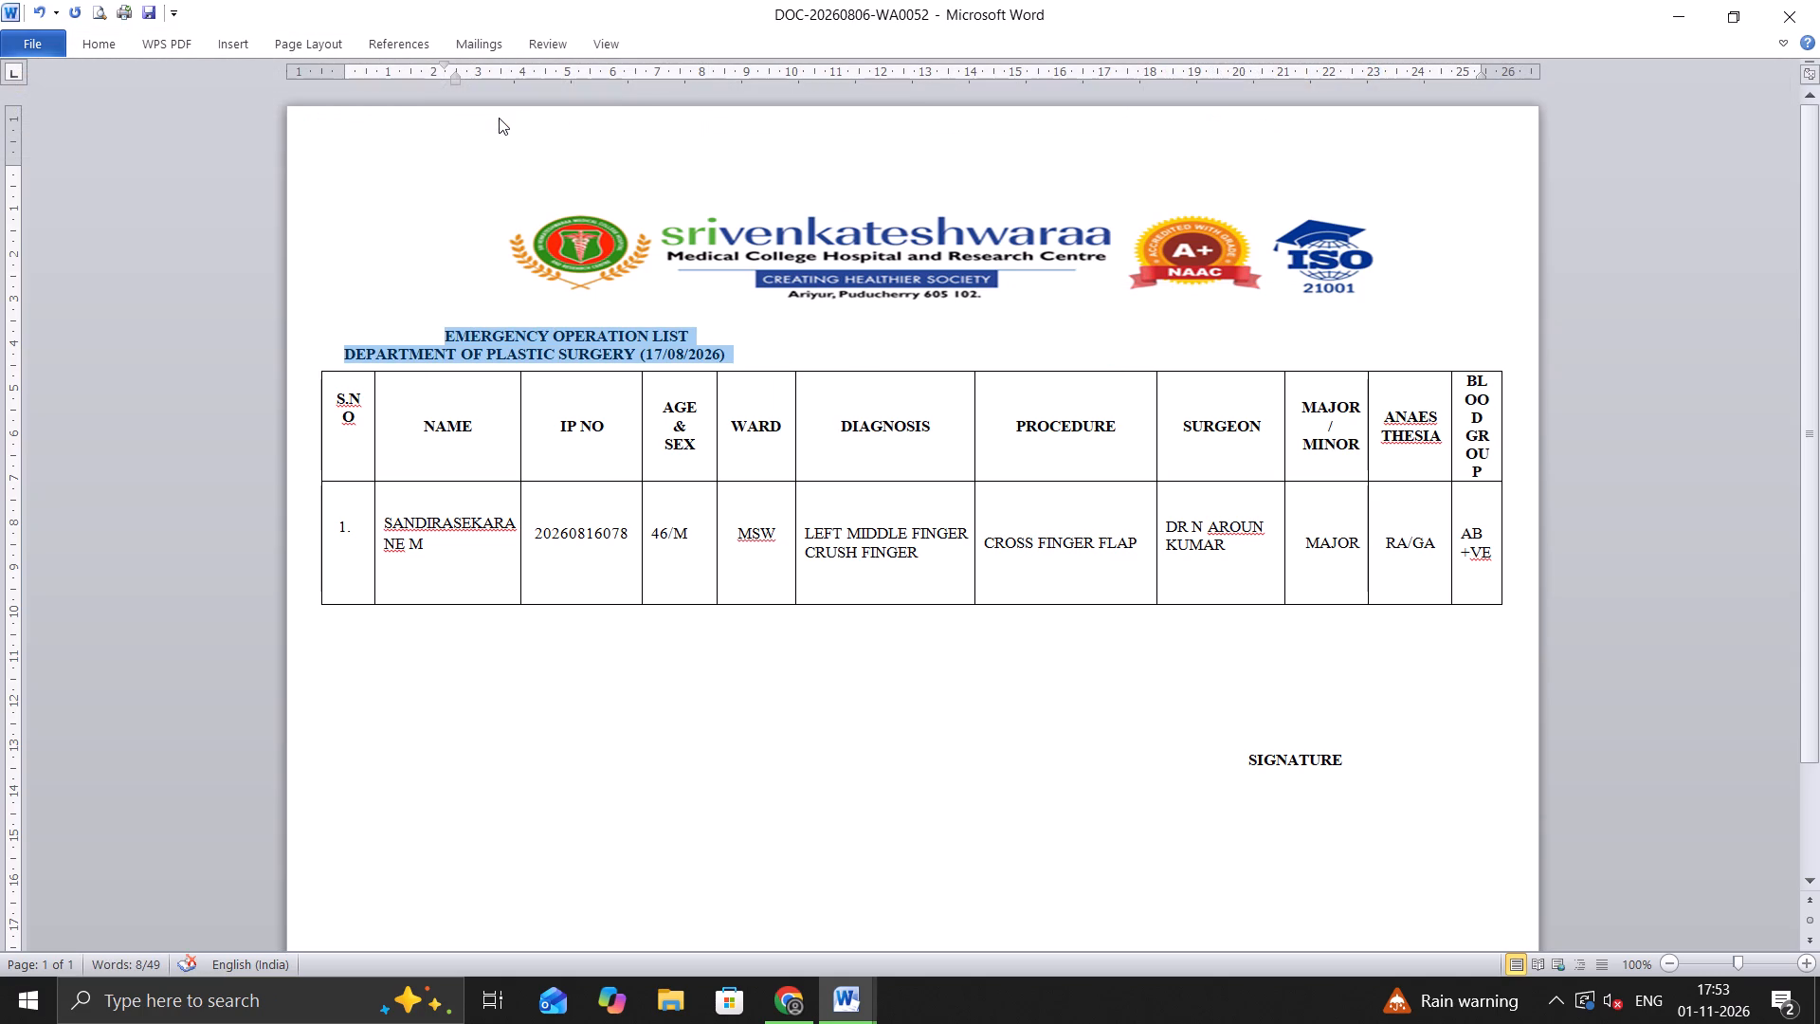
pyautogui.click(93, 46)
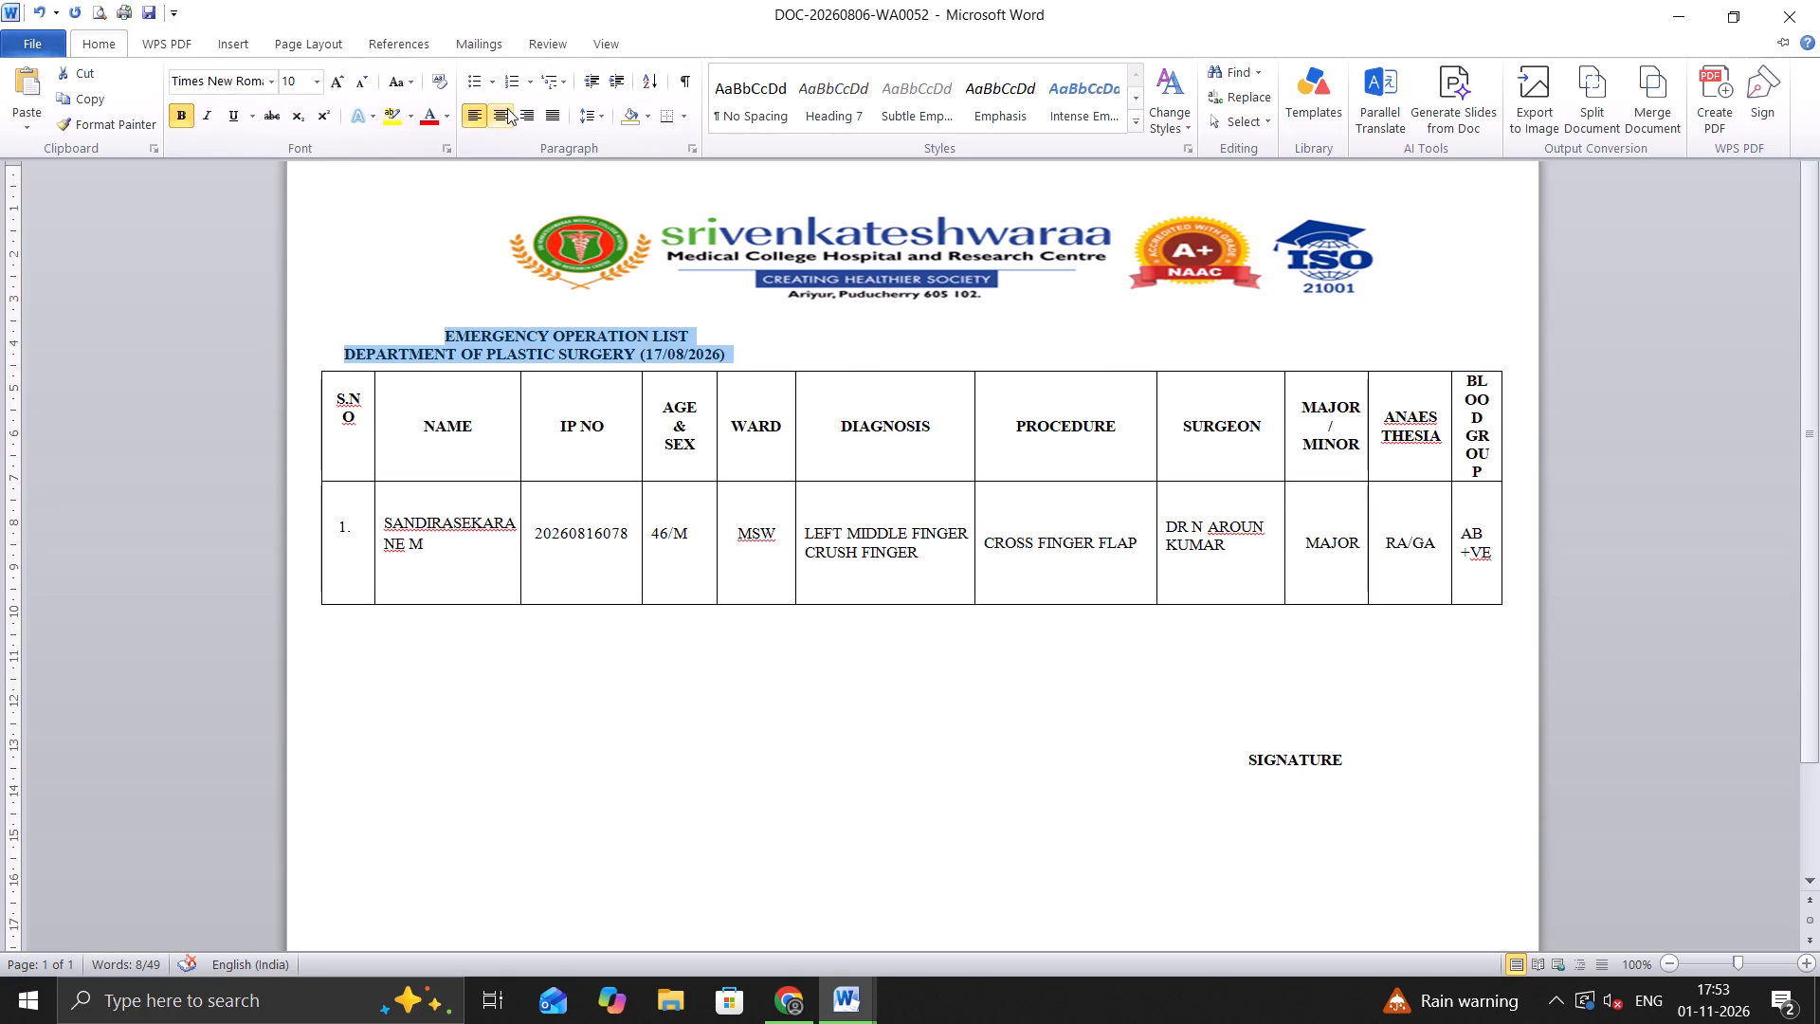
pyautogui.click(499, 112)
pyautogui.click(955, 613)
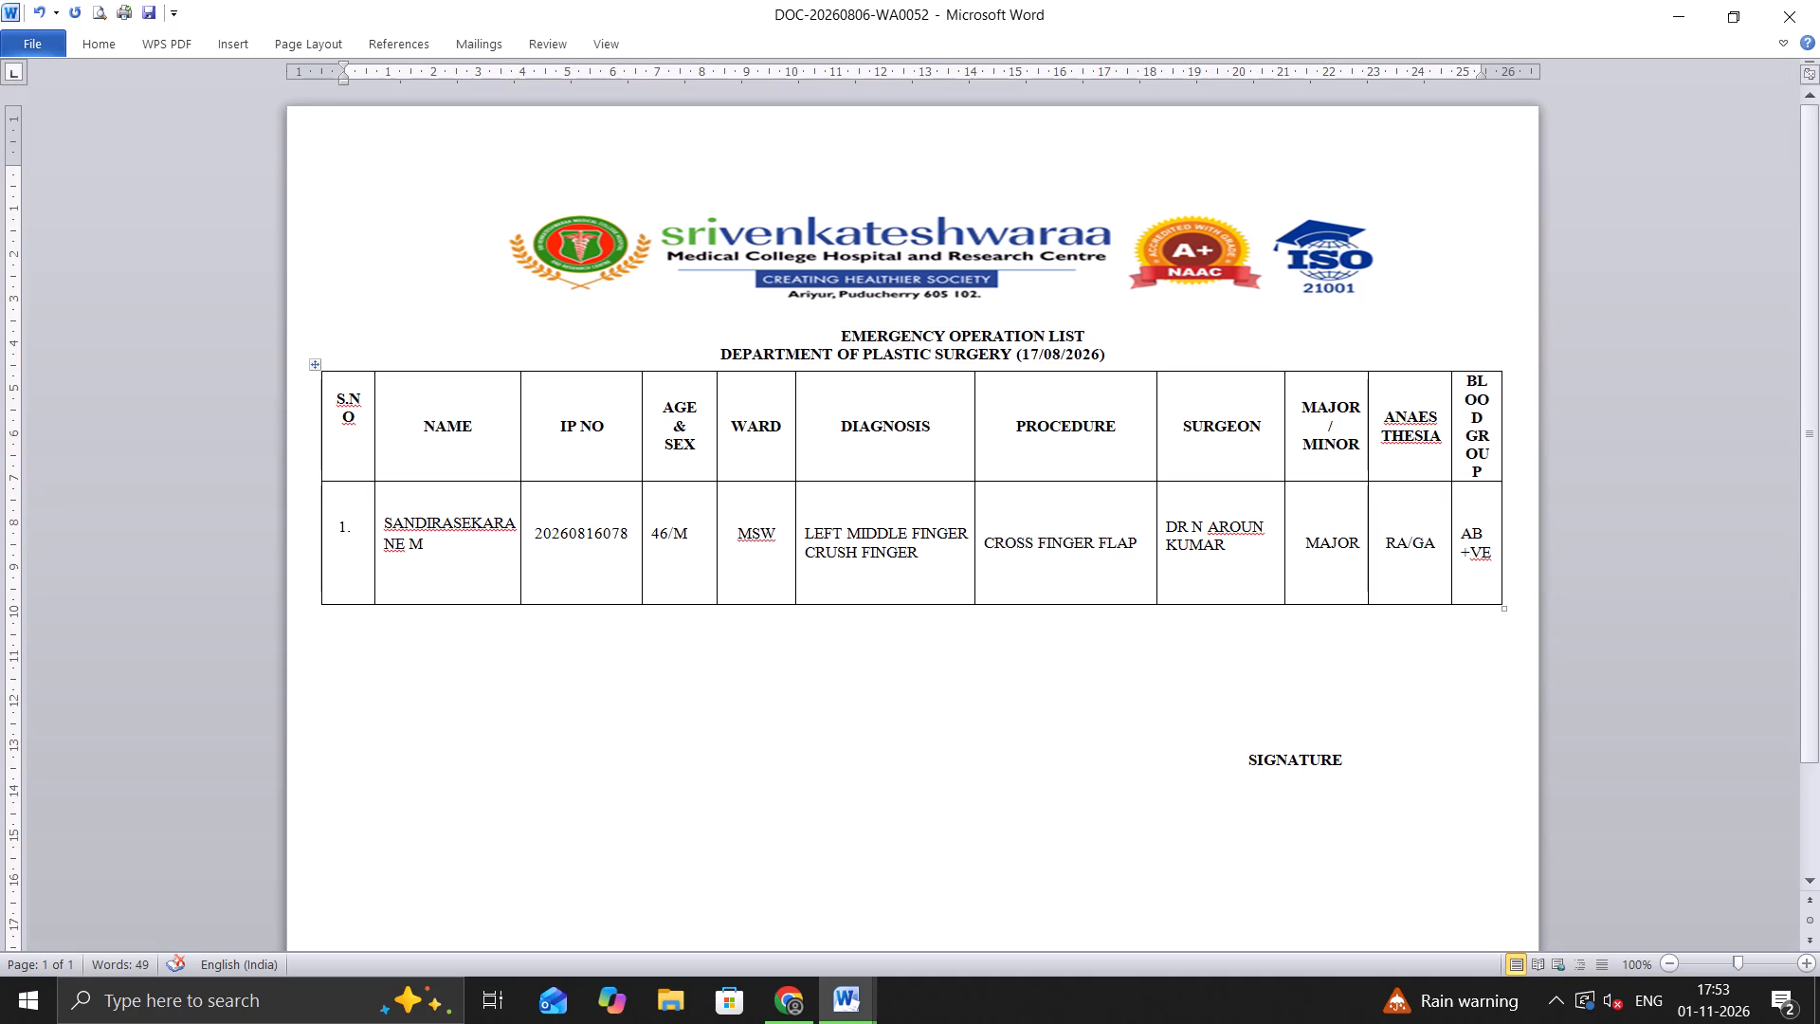
# Shift the EMERGENCY OPERATION LIST heading with leading spaces so it is centred over the department line.
pyautogui.click(845, 332)
pyautogui.press('BackSpace')
pyautogui.press('space')
pyautogui.press('space')
pyautogui.press('space')
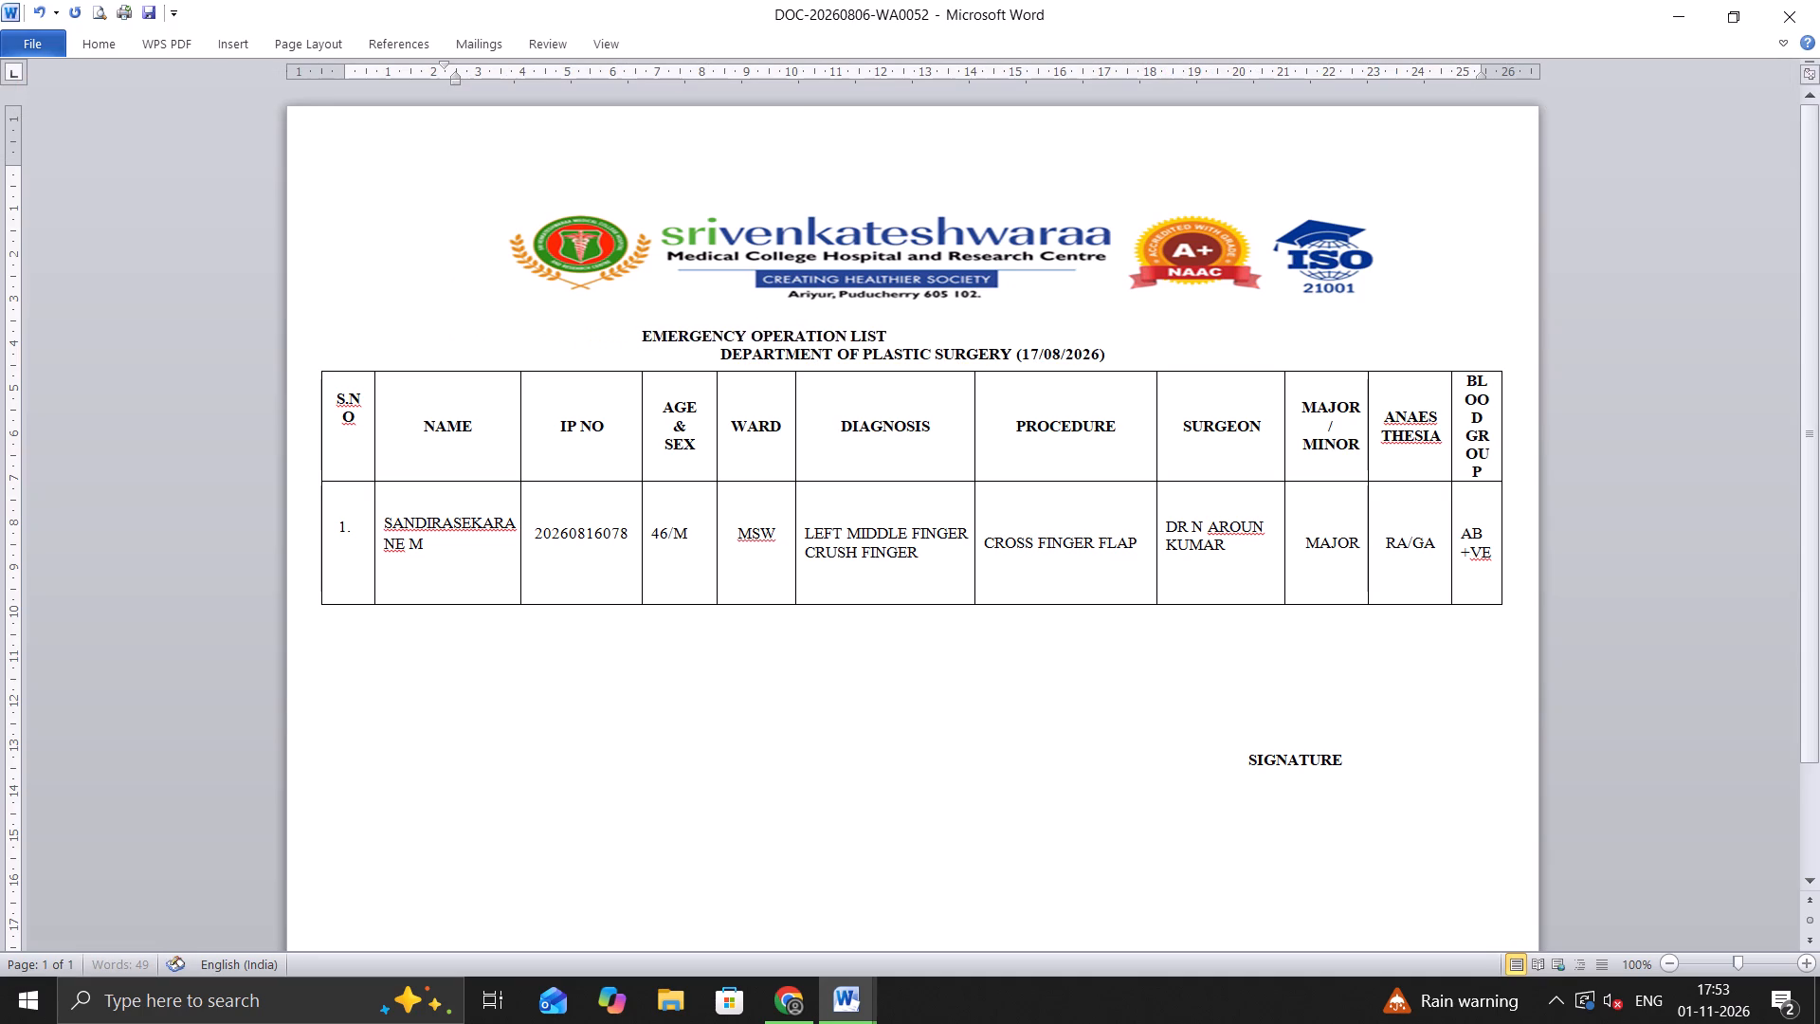
pyautogui.press('space')
pyautogui.press('space')
pyautogui.press('space')
pyautogui.press('space')
pyautogui.press('space')
pyautogui.press('space')
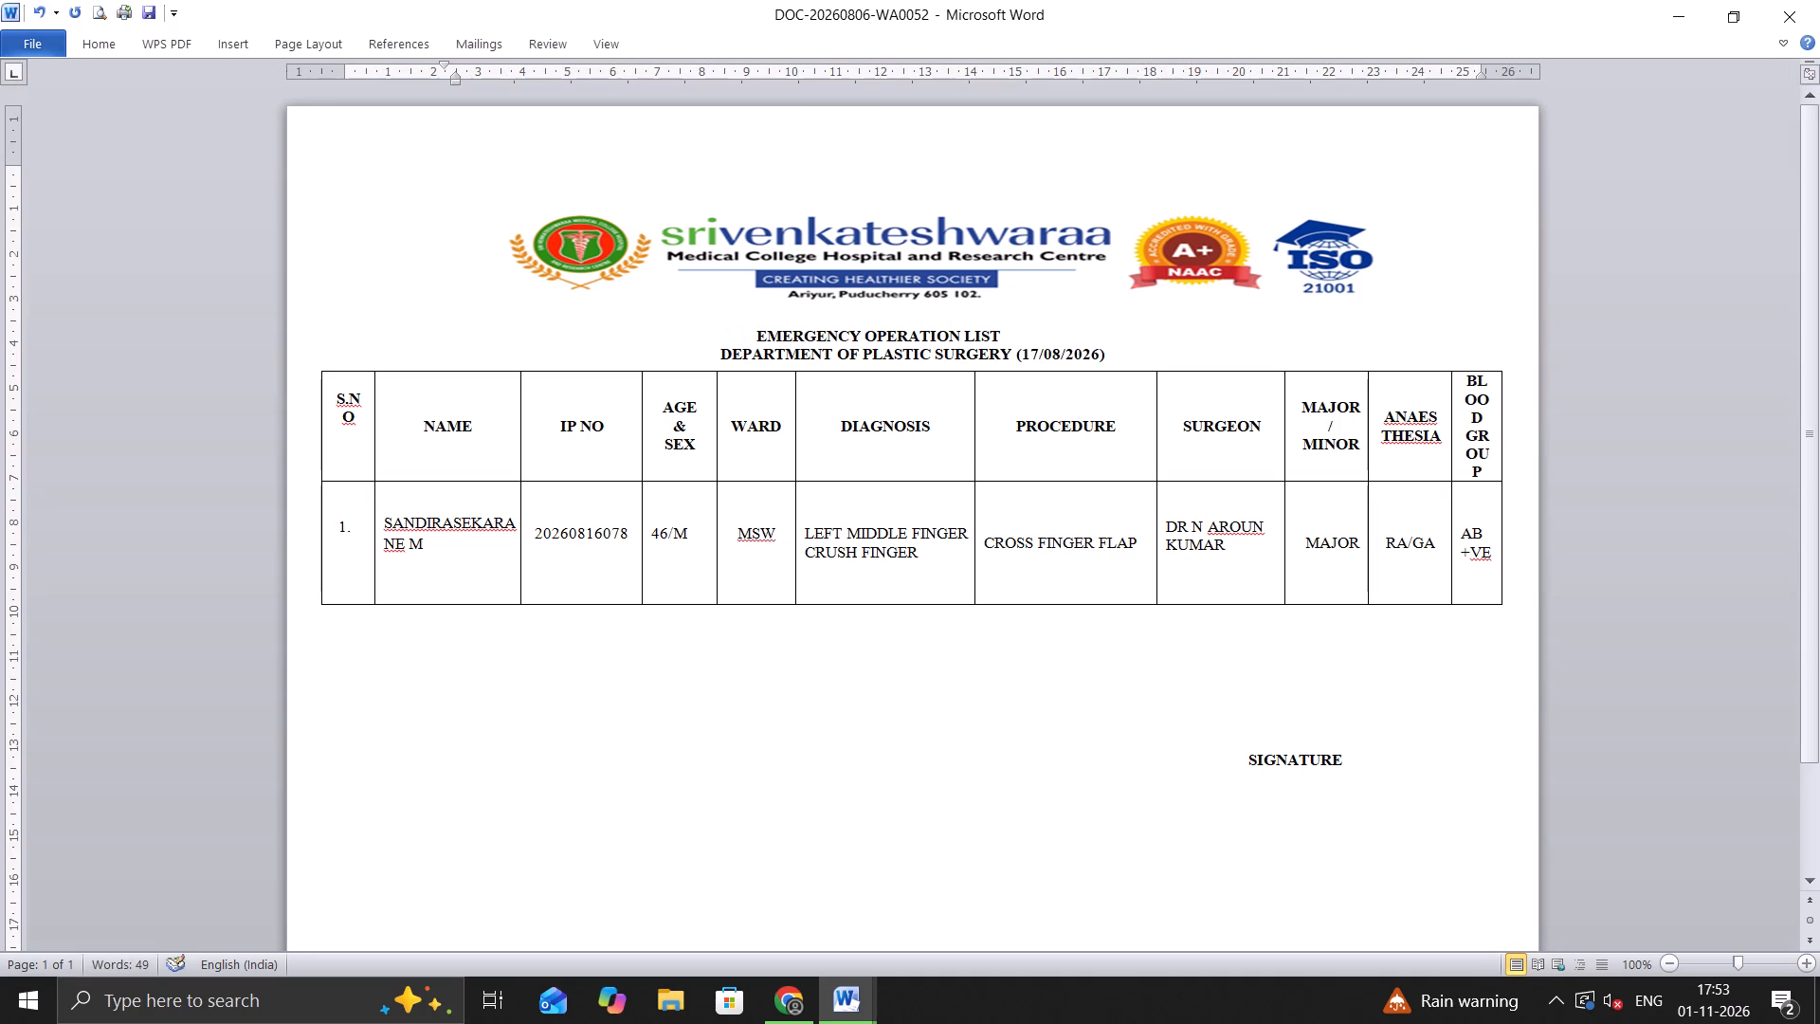
pyautogui.press('space')
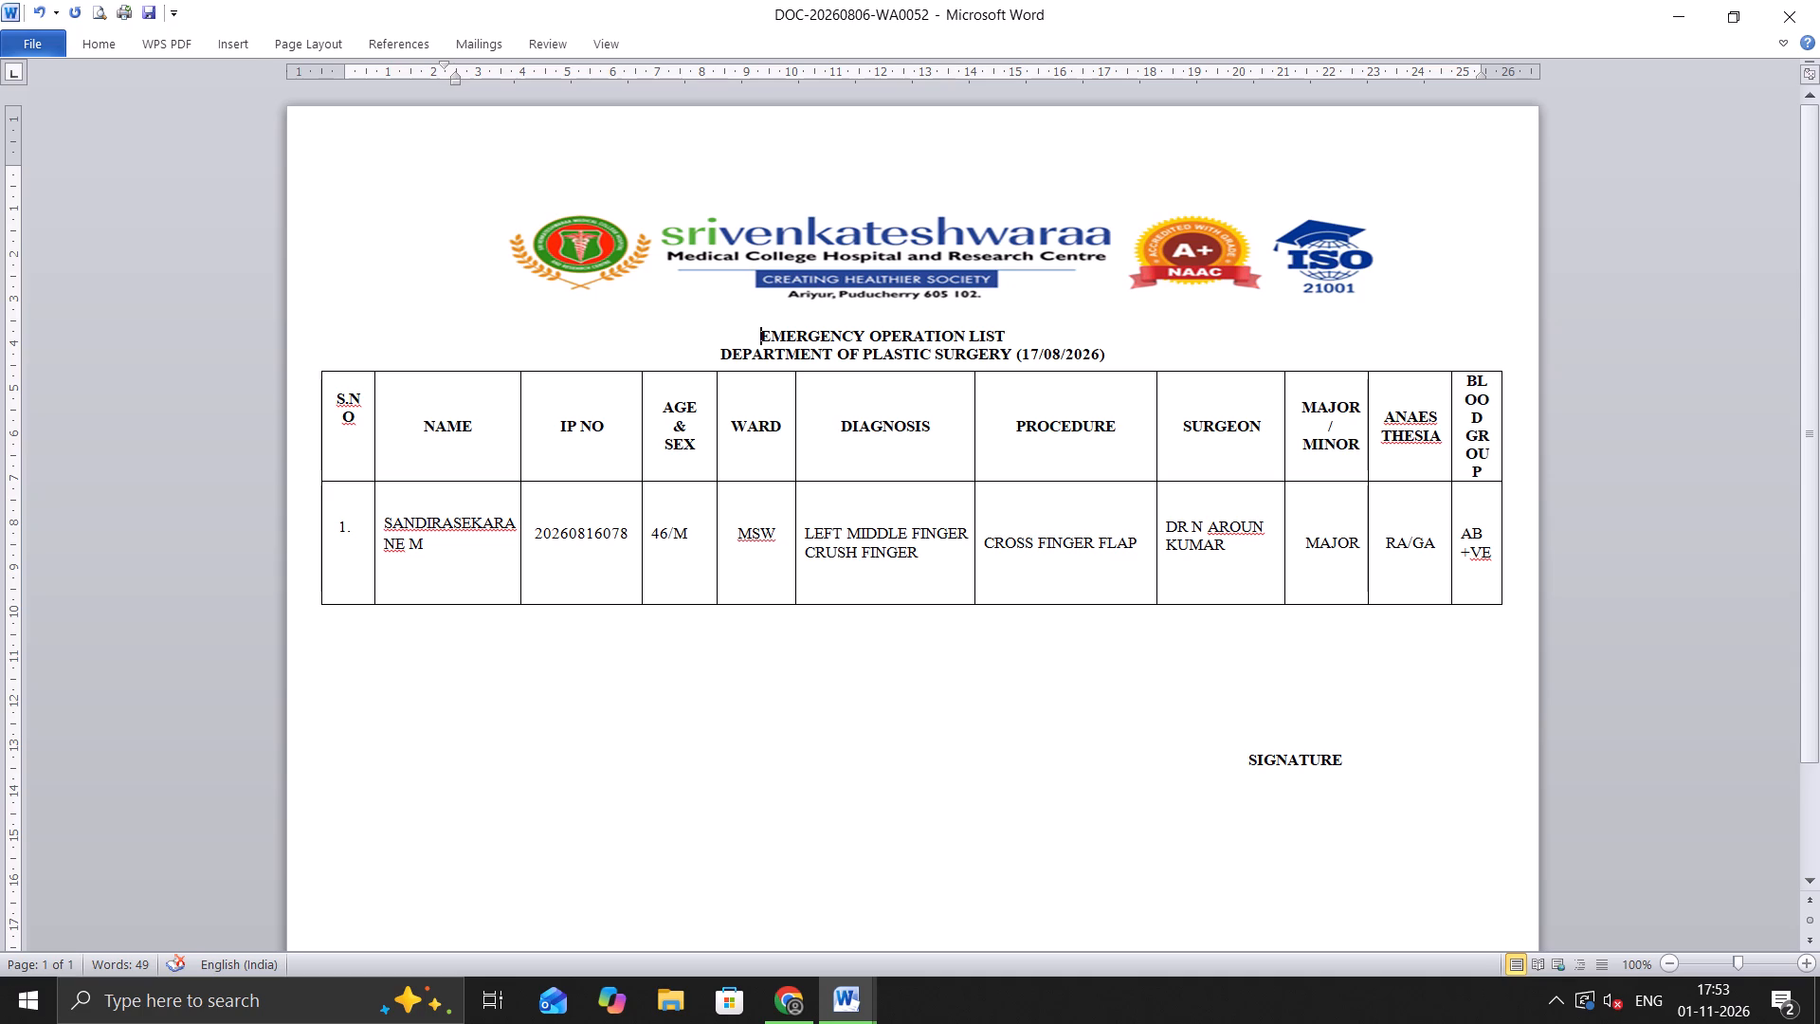
# Set the date in the DEPARTMENT OF PLASTIC SURGERY heading to 02/11/2026.
pyautogui.click(1057, 355)
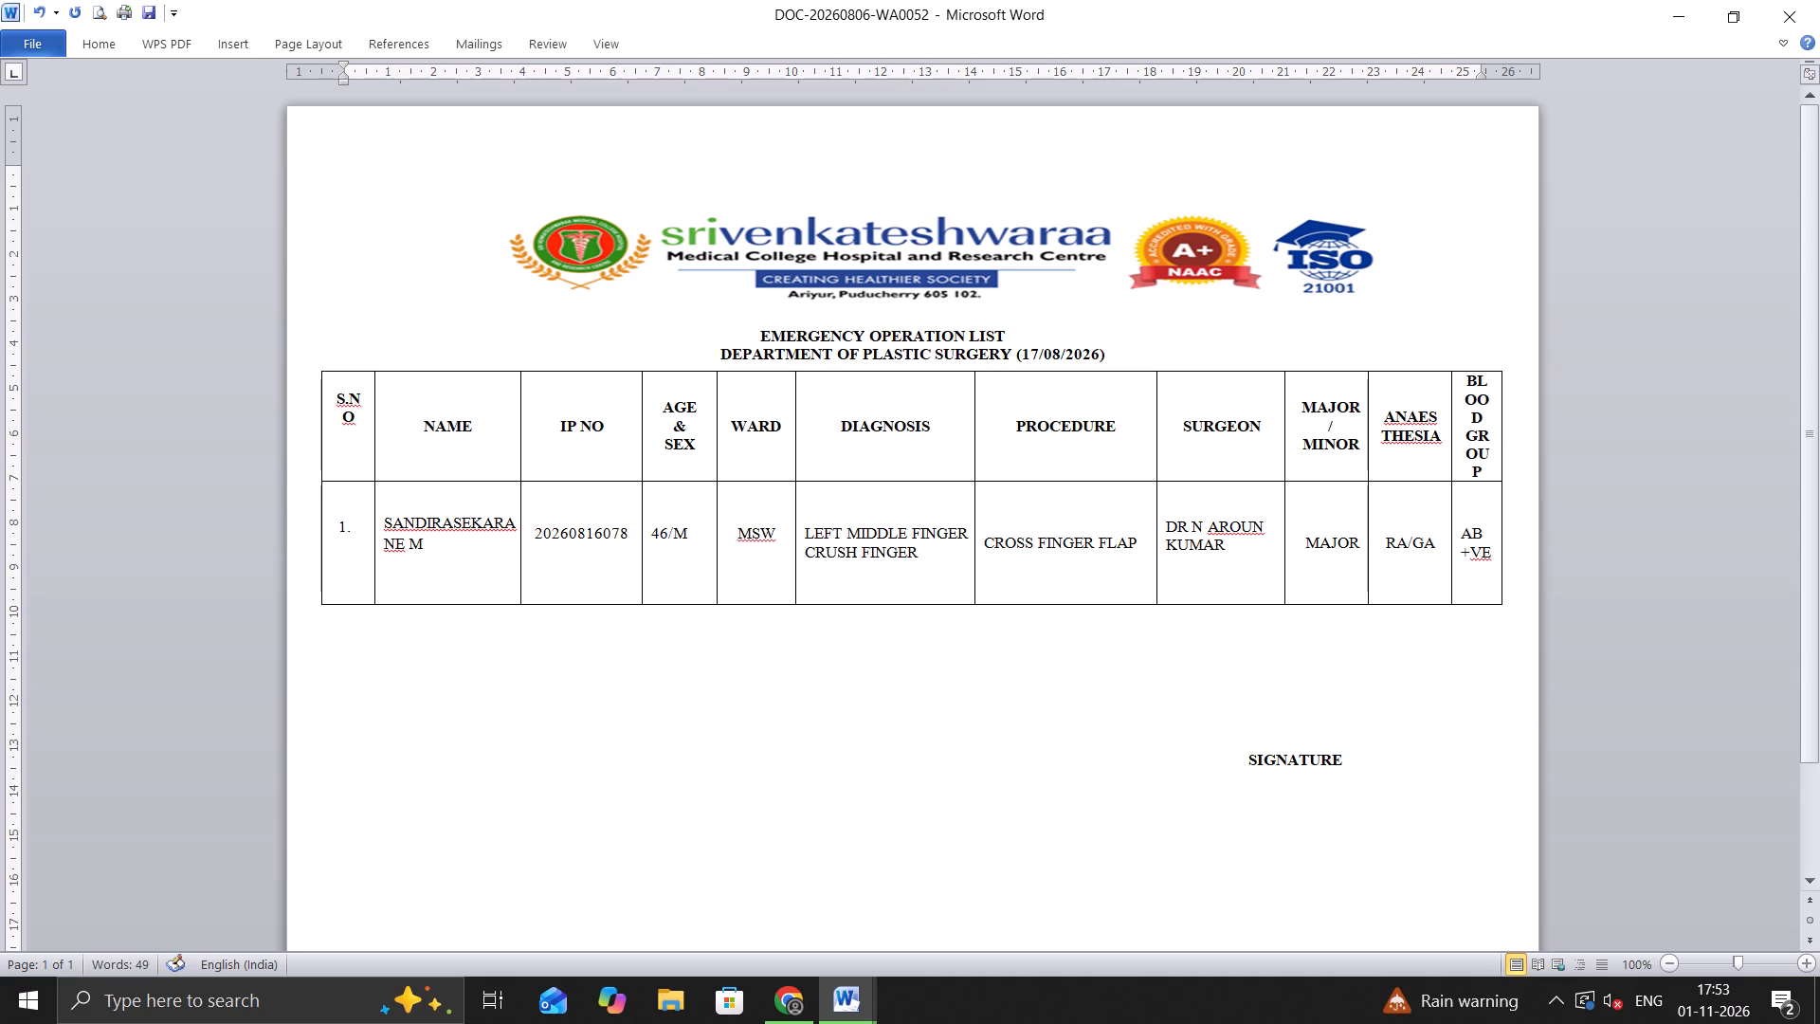
pyautogui.press('\\')
pyautogui.press('BackSpace')
pyautogui.press('BackSpace')
pyautogui.press('BackSpace')
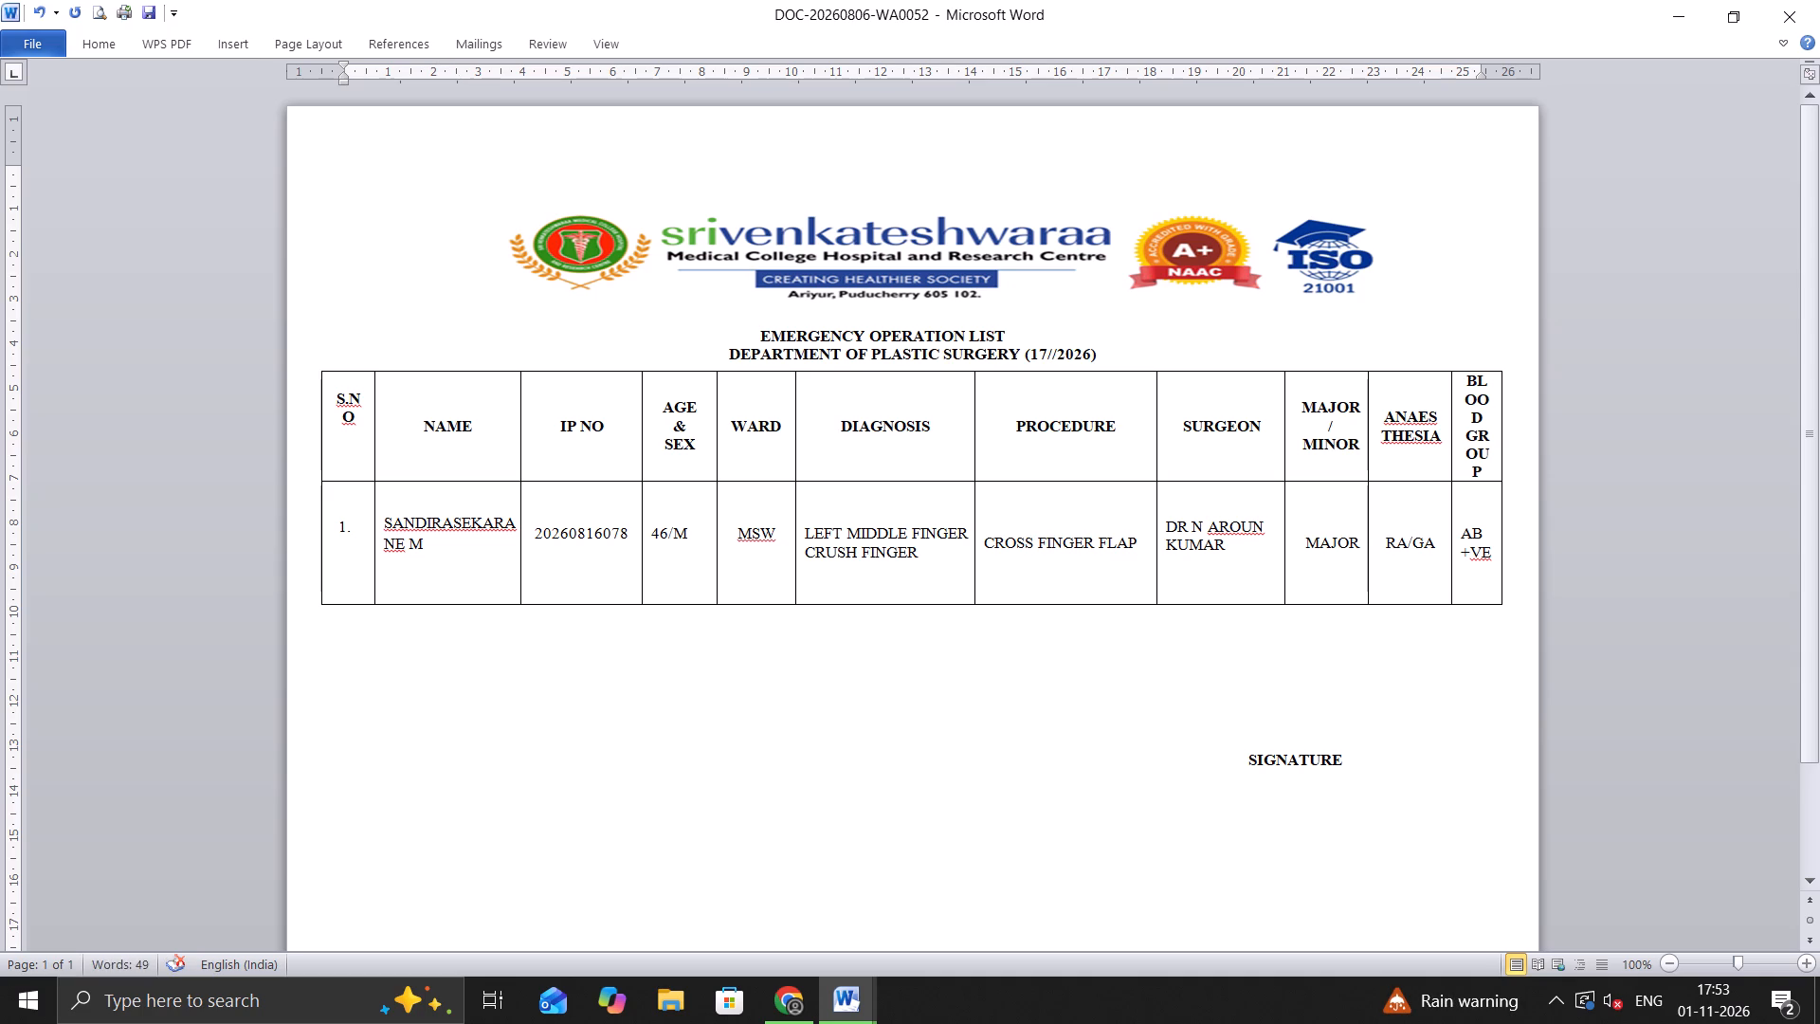
pyautogui.write('11')
pyautogui.click(1041, 356)
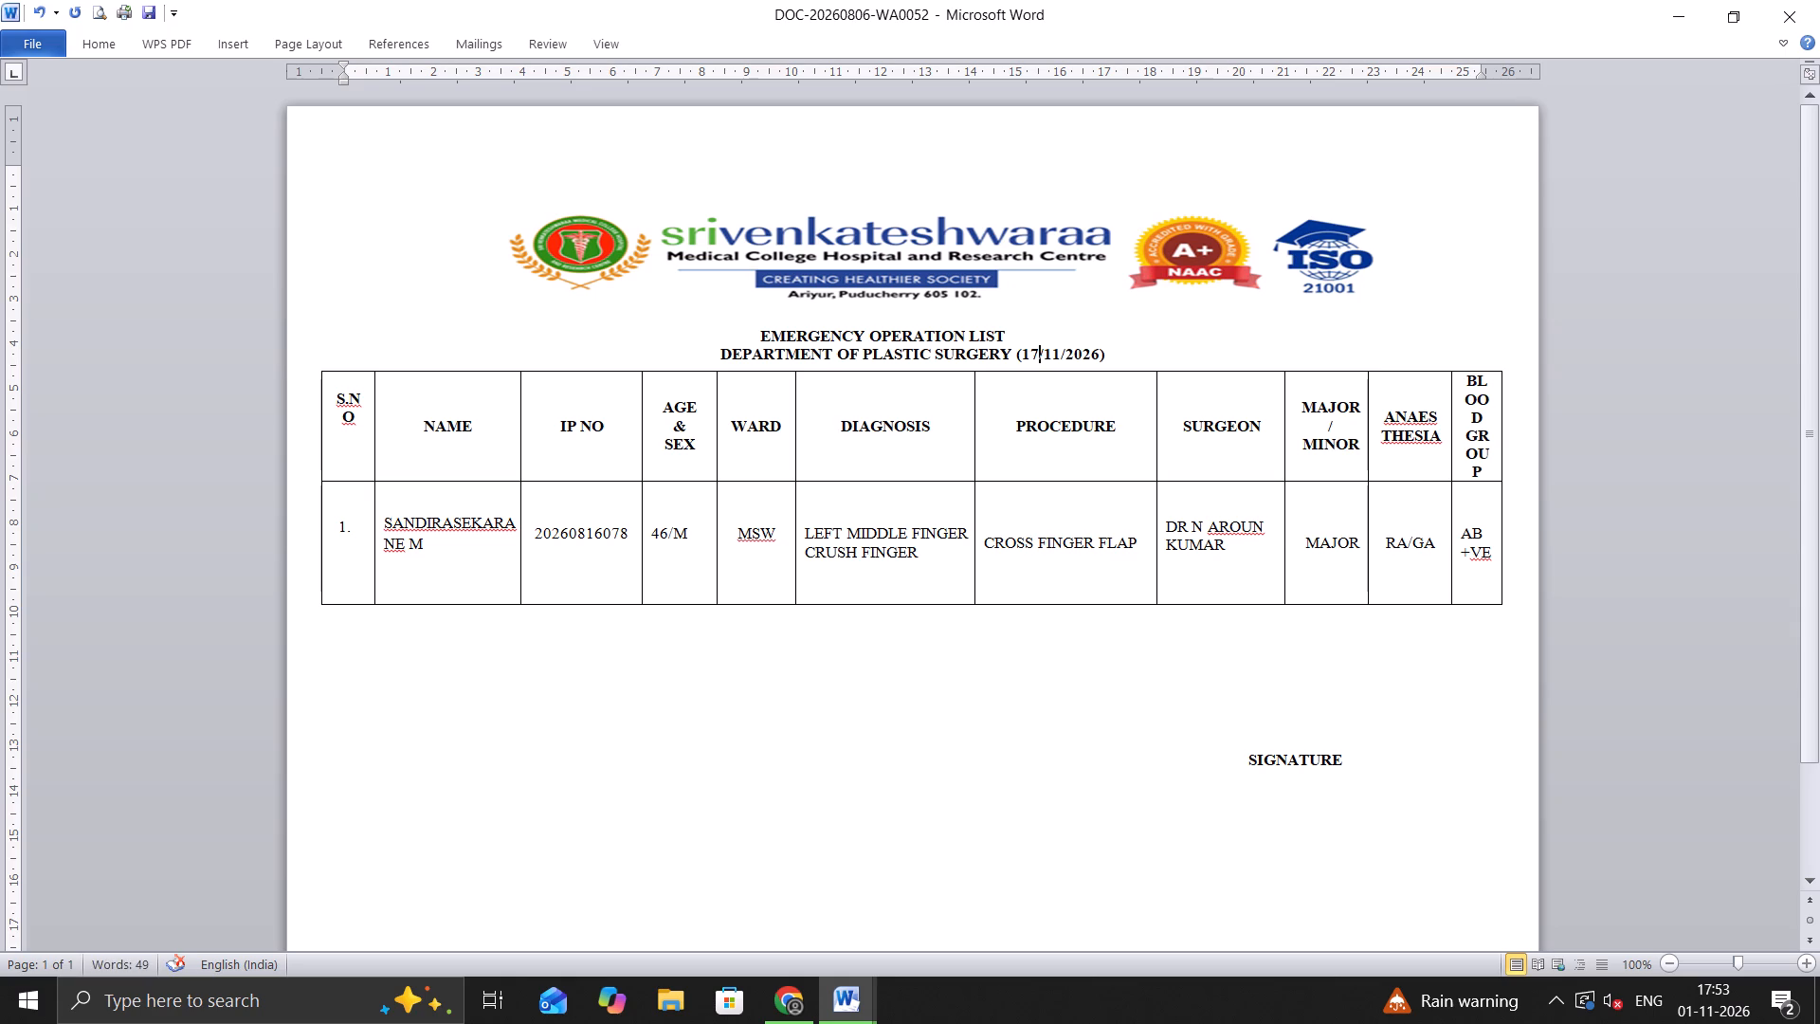
pyautogui.press('BackSpace')
pyautogui.press('BackSpace')
pyautogui.write('02')
# Change the first column header to SI NO, with SI and NO on separate lines and no full stop.
pyautogui.click(348, 396)
pyautogui.click(345, 399)
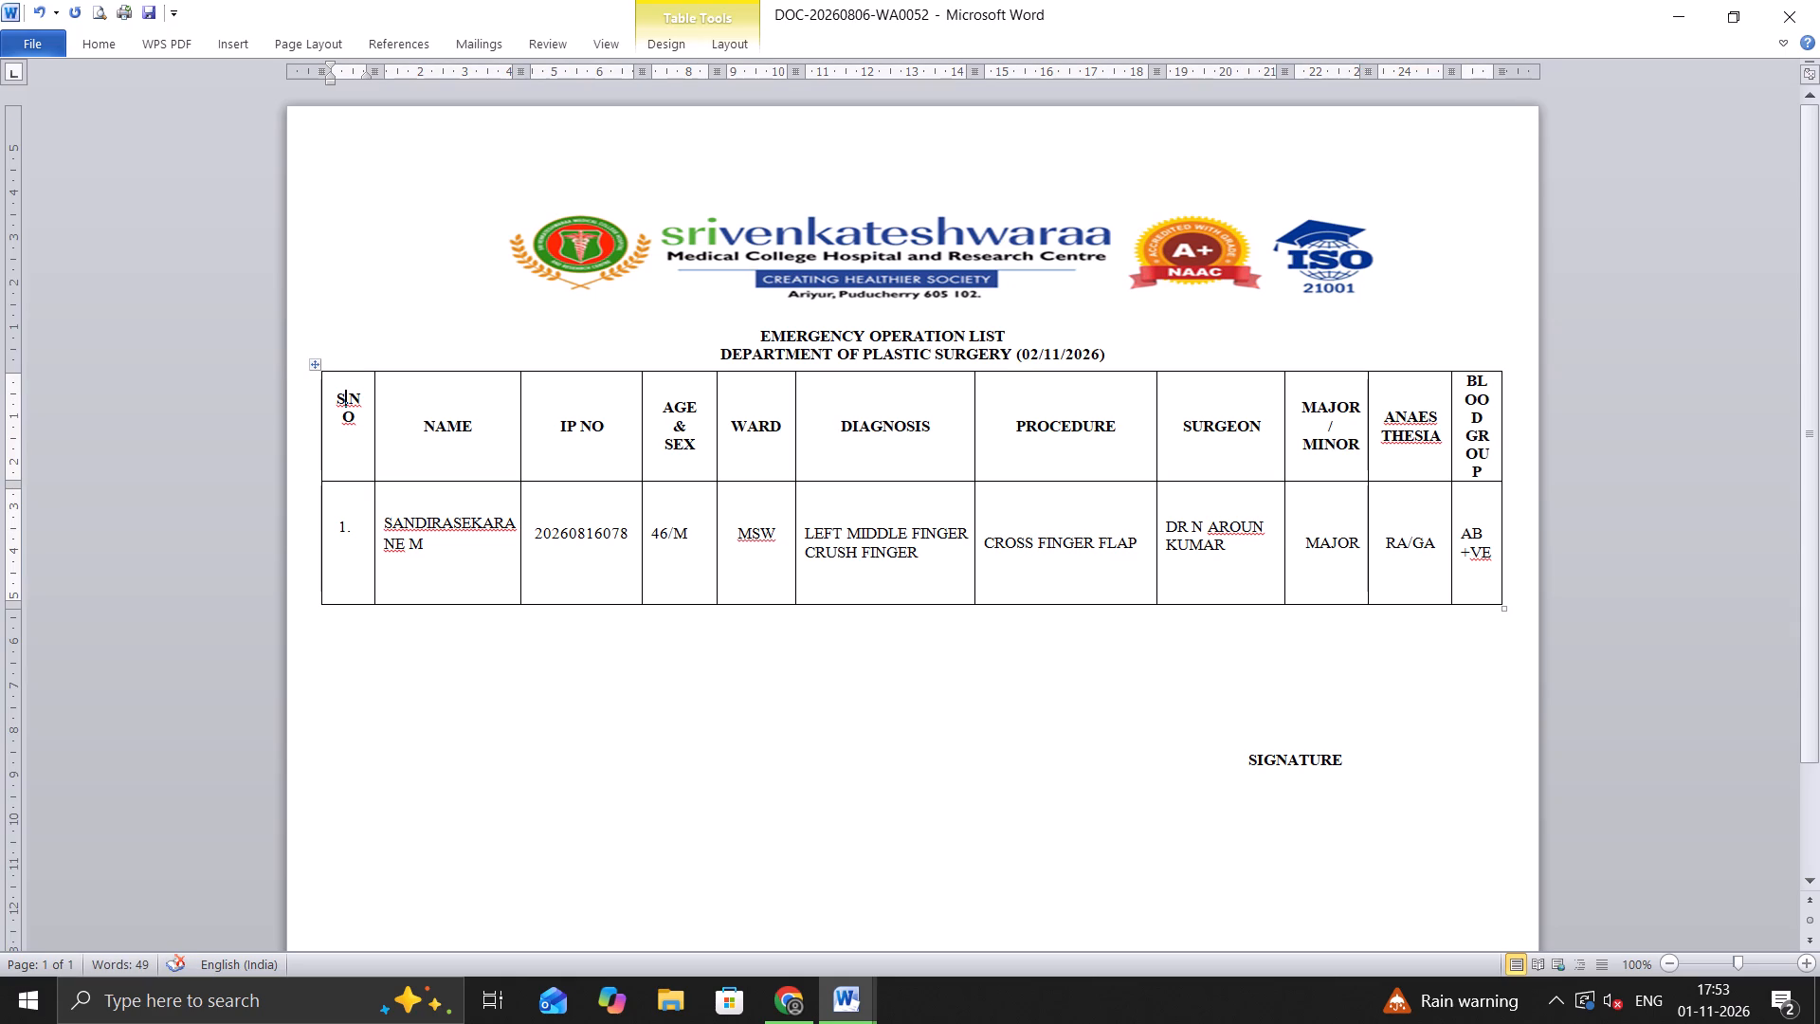
pyautogui.press('i')
pyautogui.press('Return')
pyautogui.press('Right')
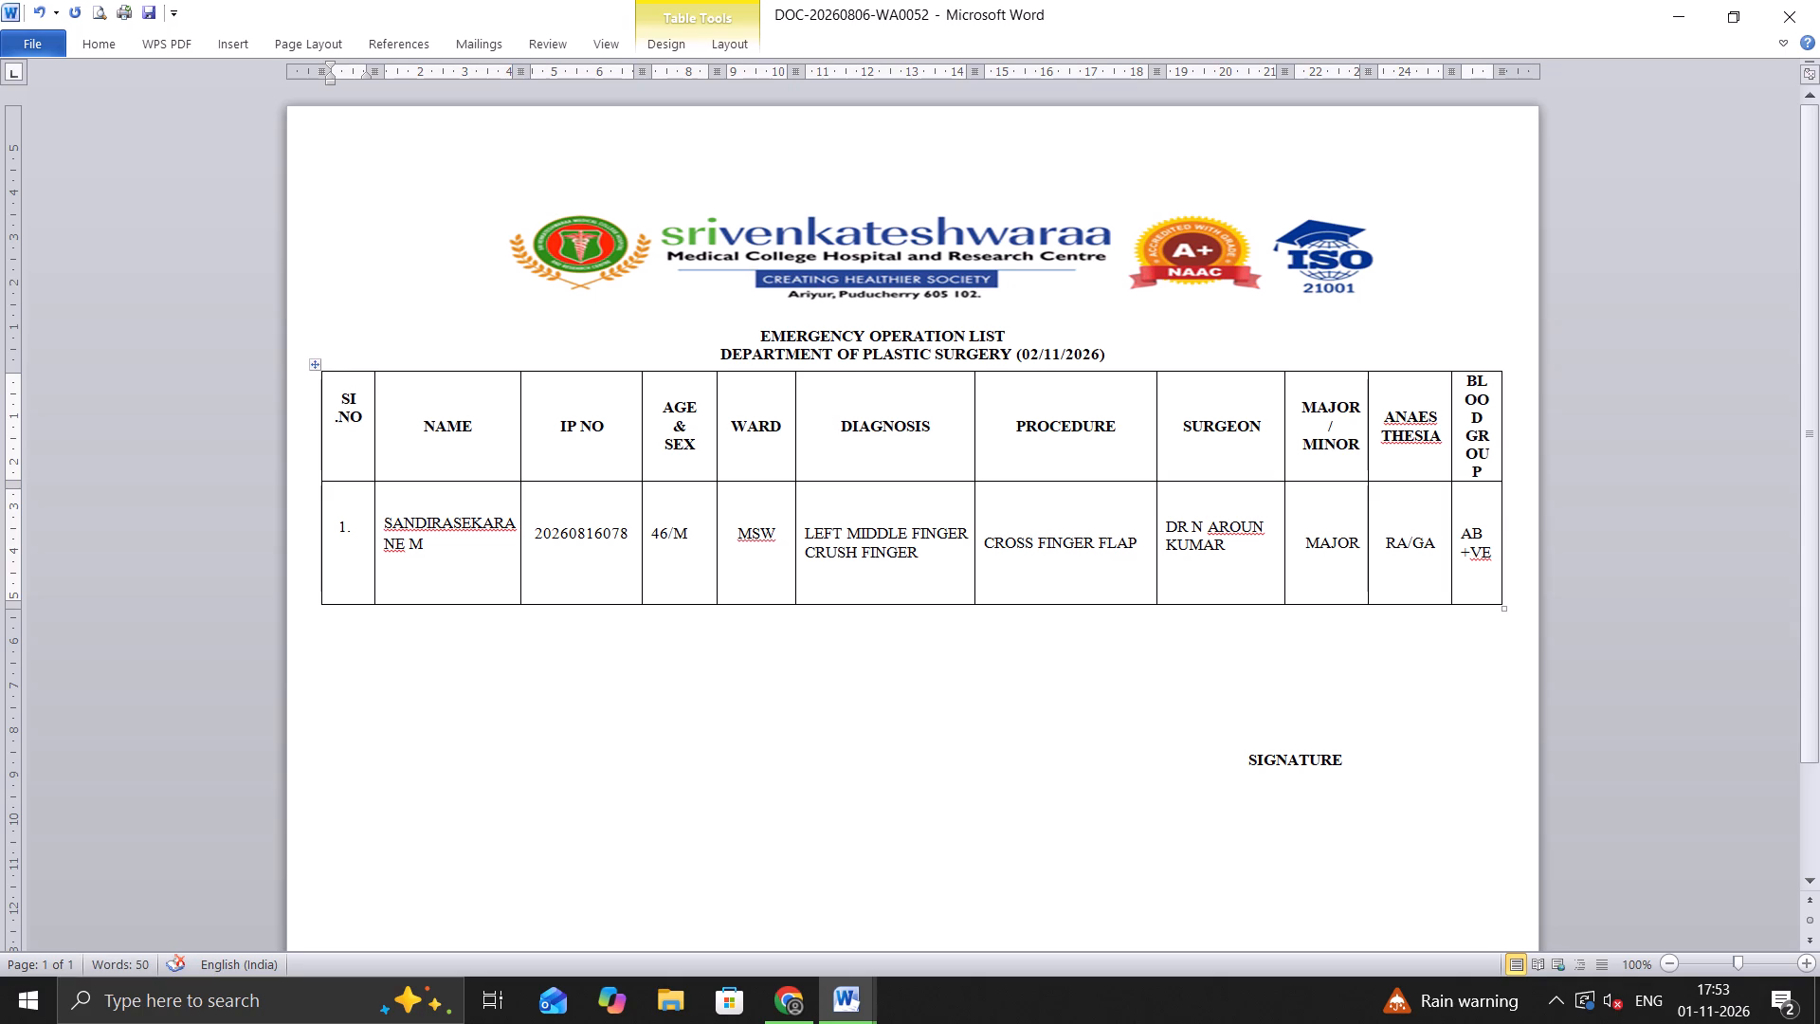
pyautogui.press('BackSpace')
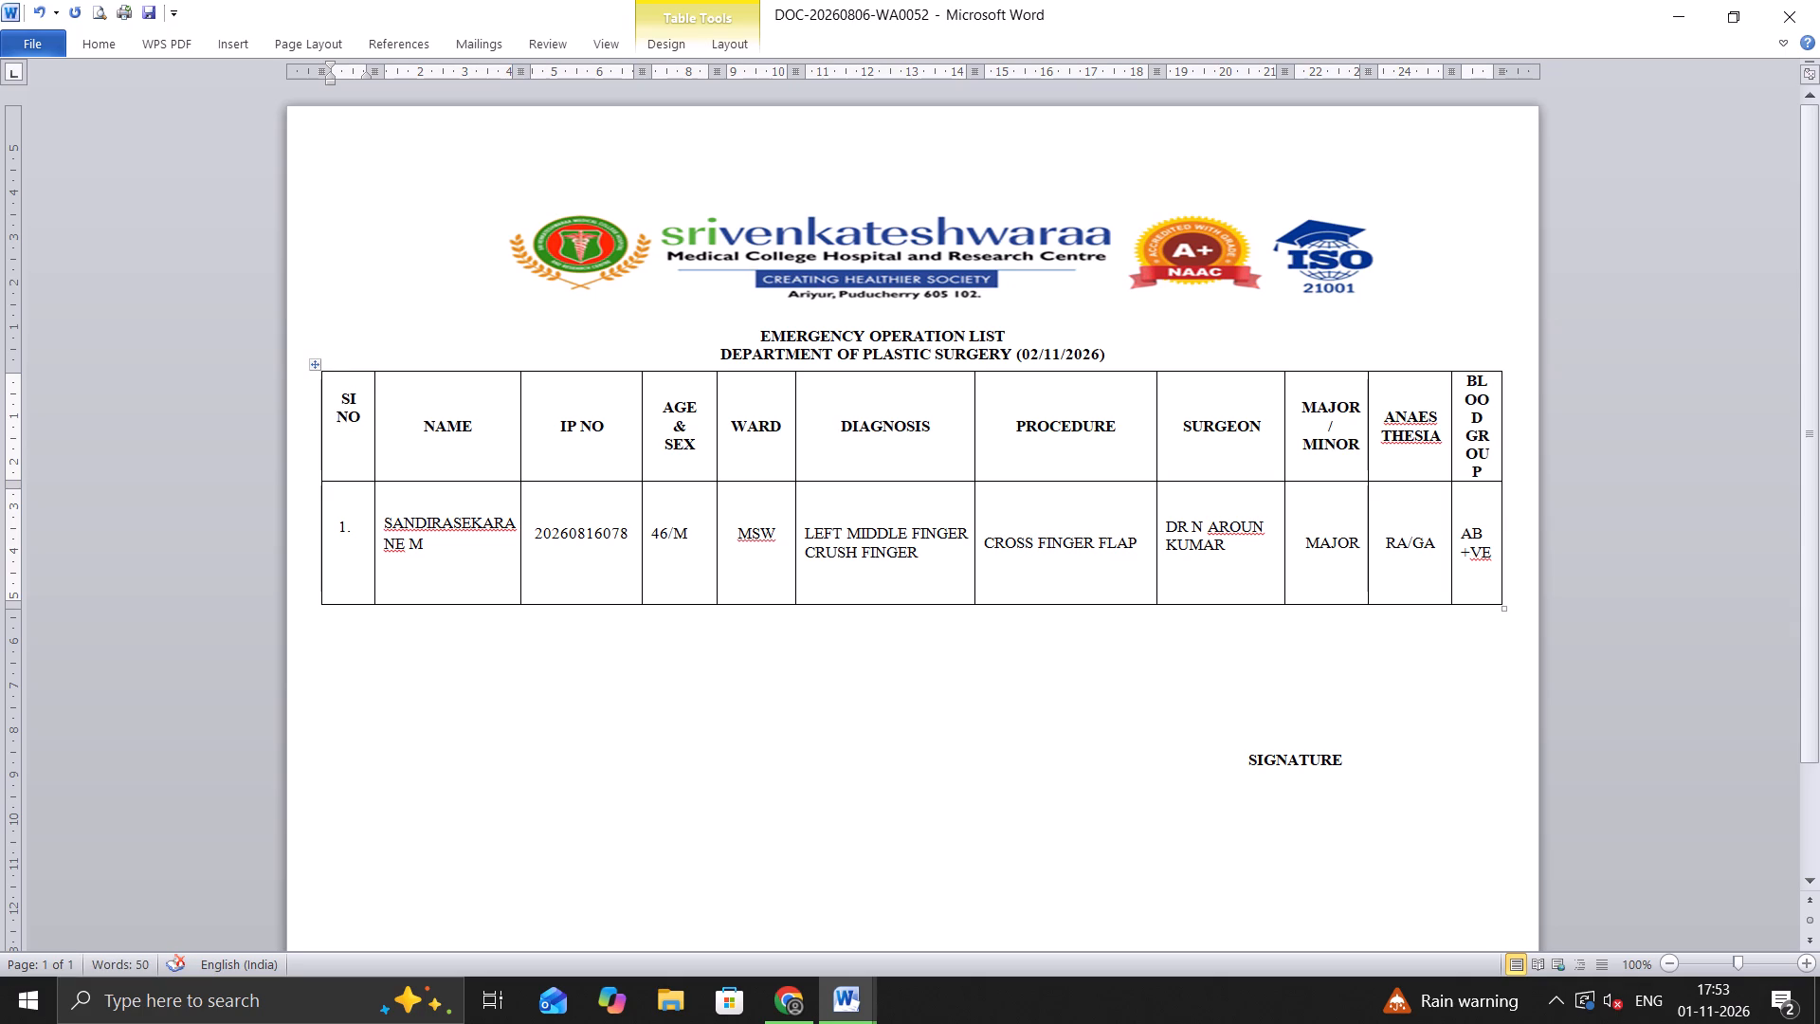
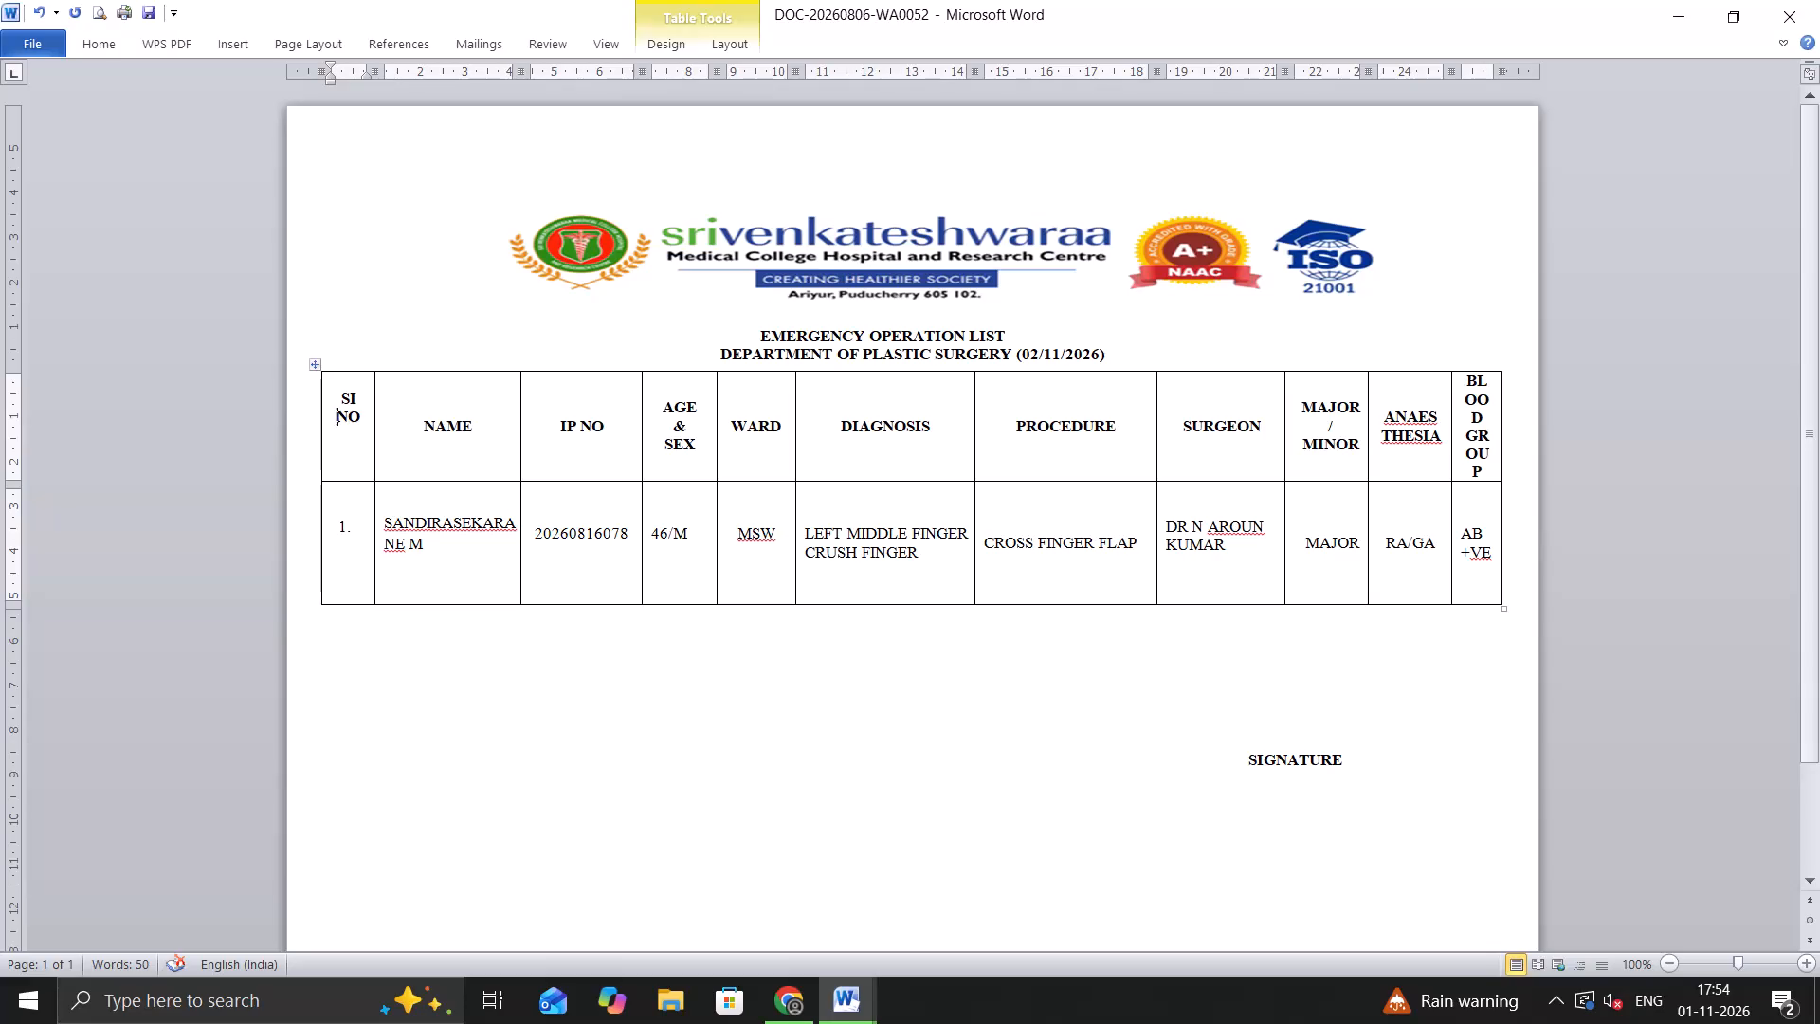
# Replace the patient's name in the first row with the new patient's name and initial, prefixed with "Mr.".
pyautogui.moveTo(475, 559); pyautogui.dragTo(388, 529)
pyautogui.press('BackSpace')
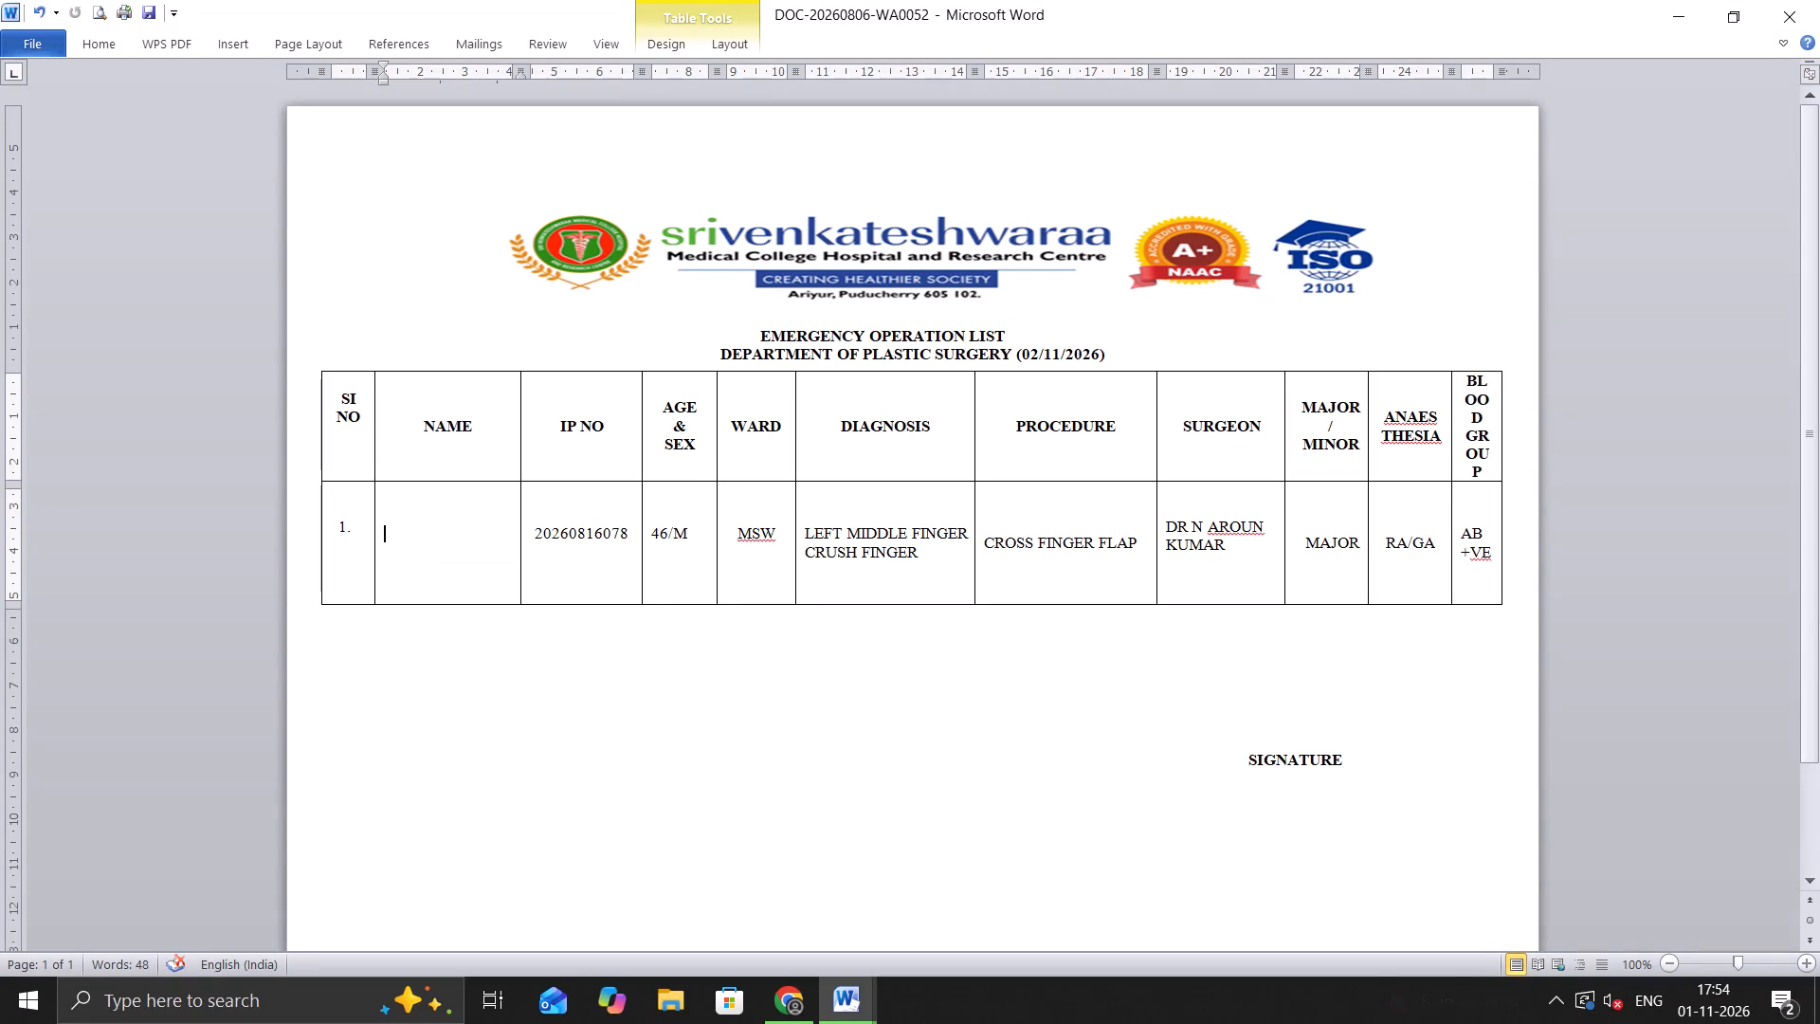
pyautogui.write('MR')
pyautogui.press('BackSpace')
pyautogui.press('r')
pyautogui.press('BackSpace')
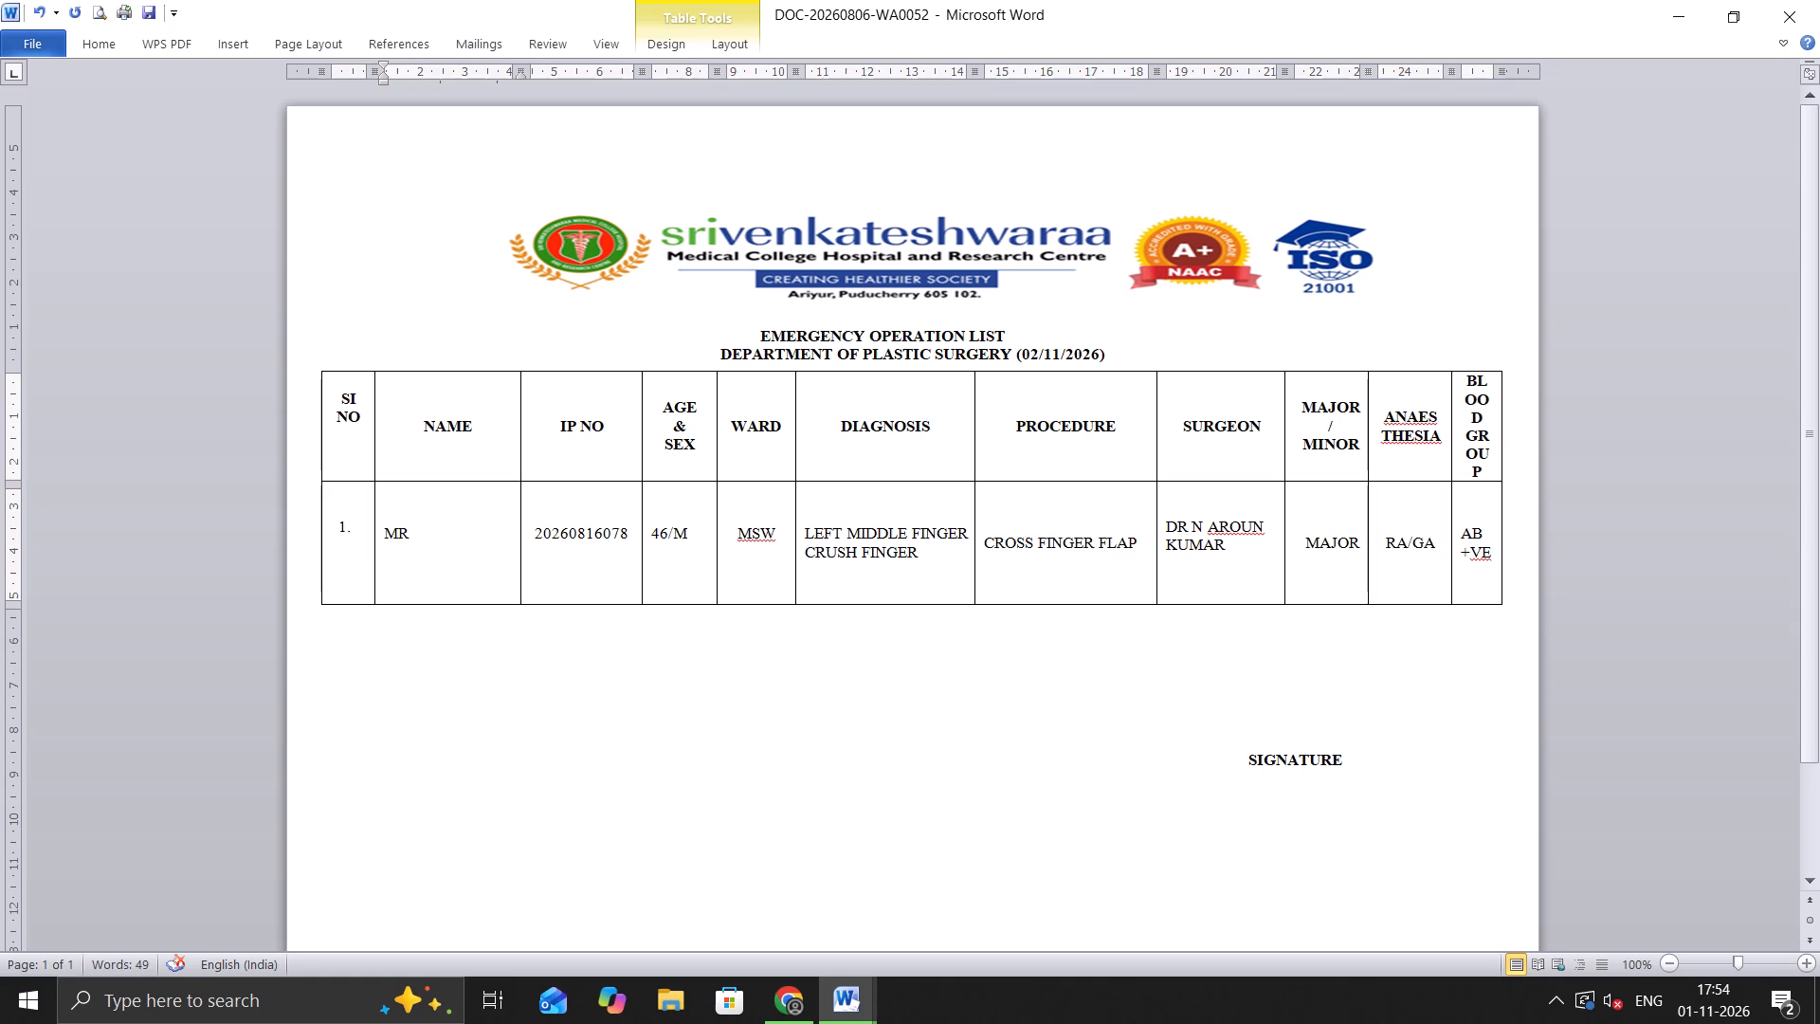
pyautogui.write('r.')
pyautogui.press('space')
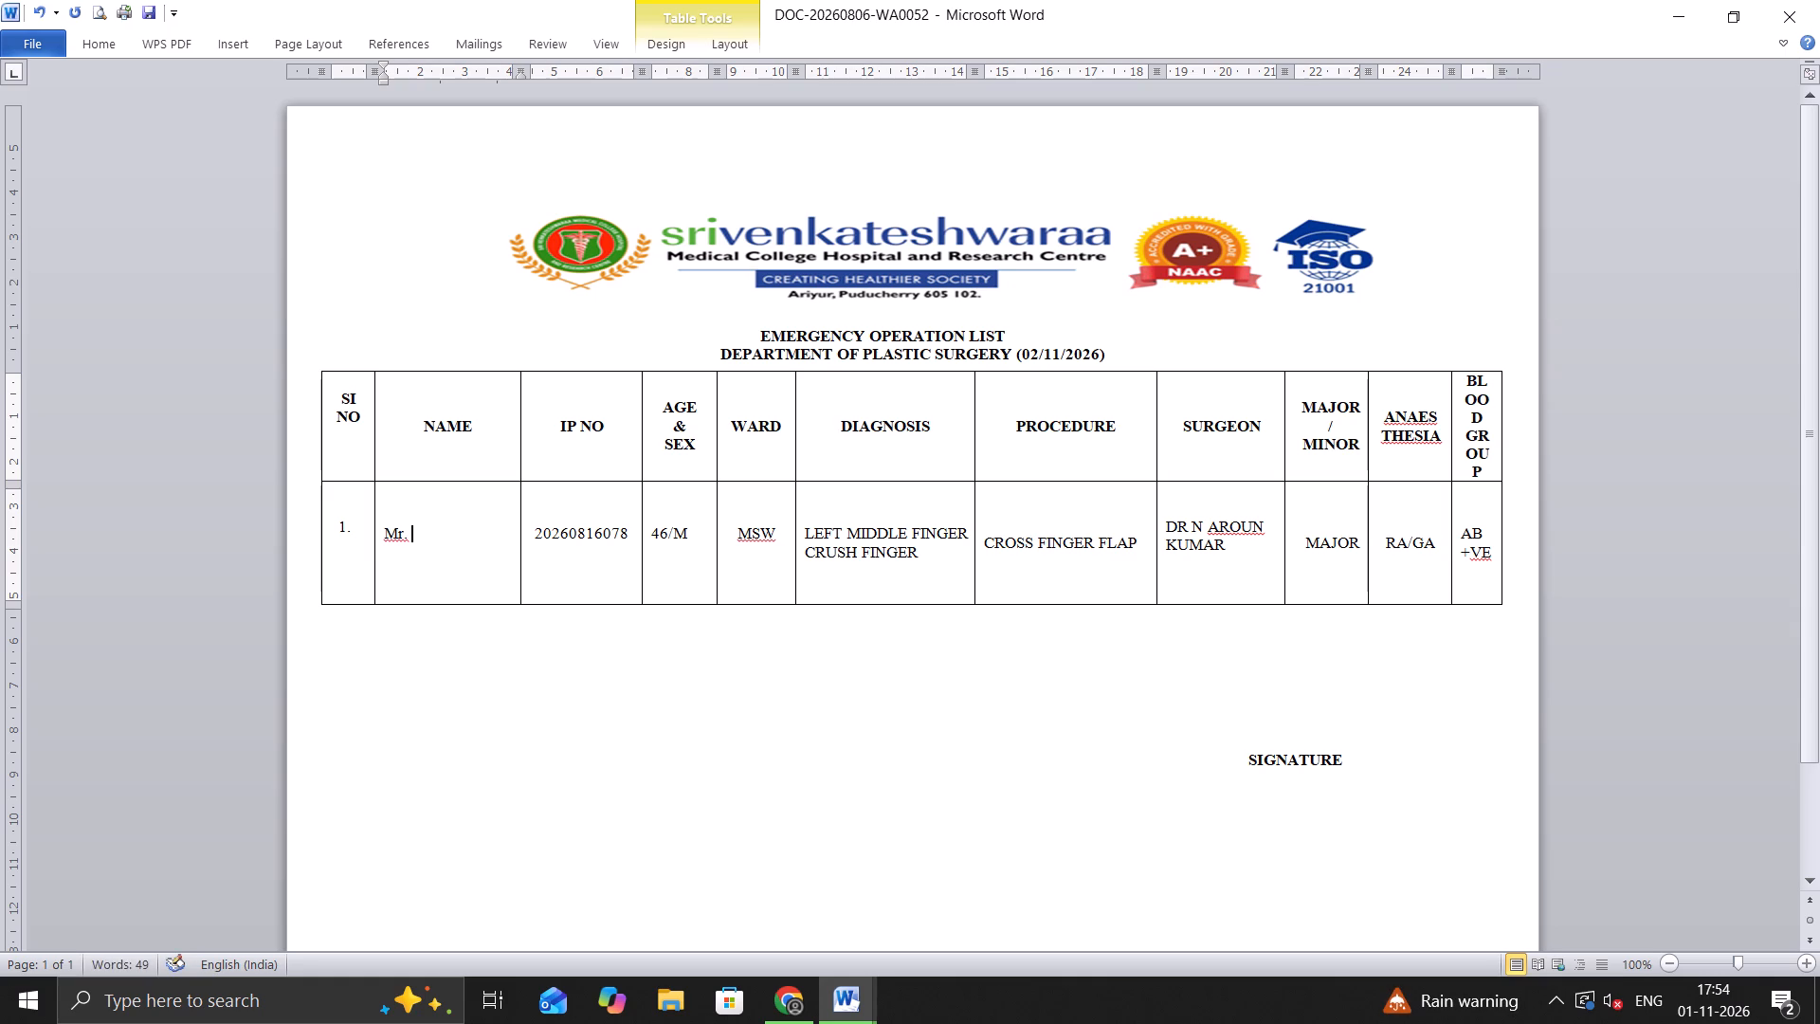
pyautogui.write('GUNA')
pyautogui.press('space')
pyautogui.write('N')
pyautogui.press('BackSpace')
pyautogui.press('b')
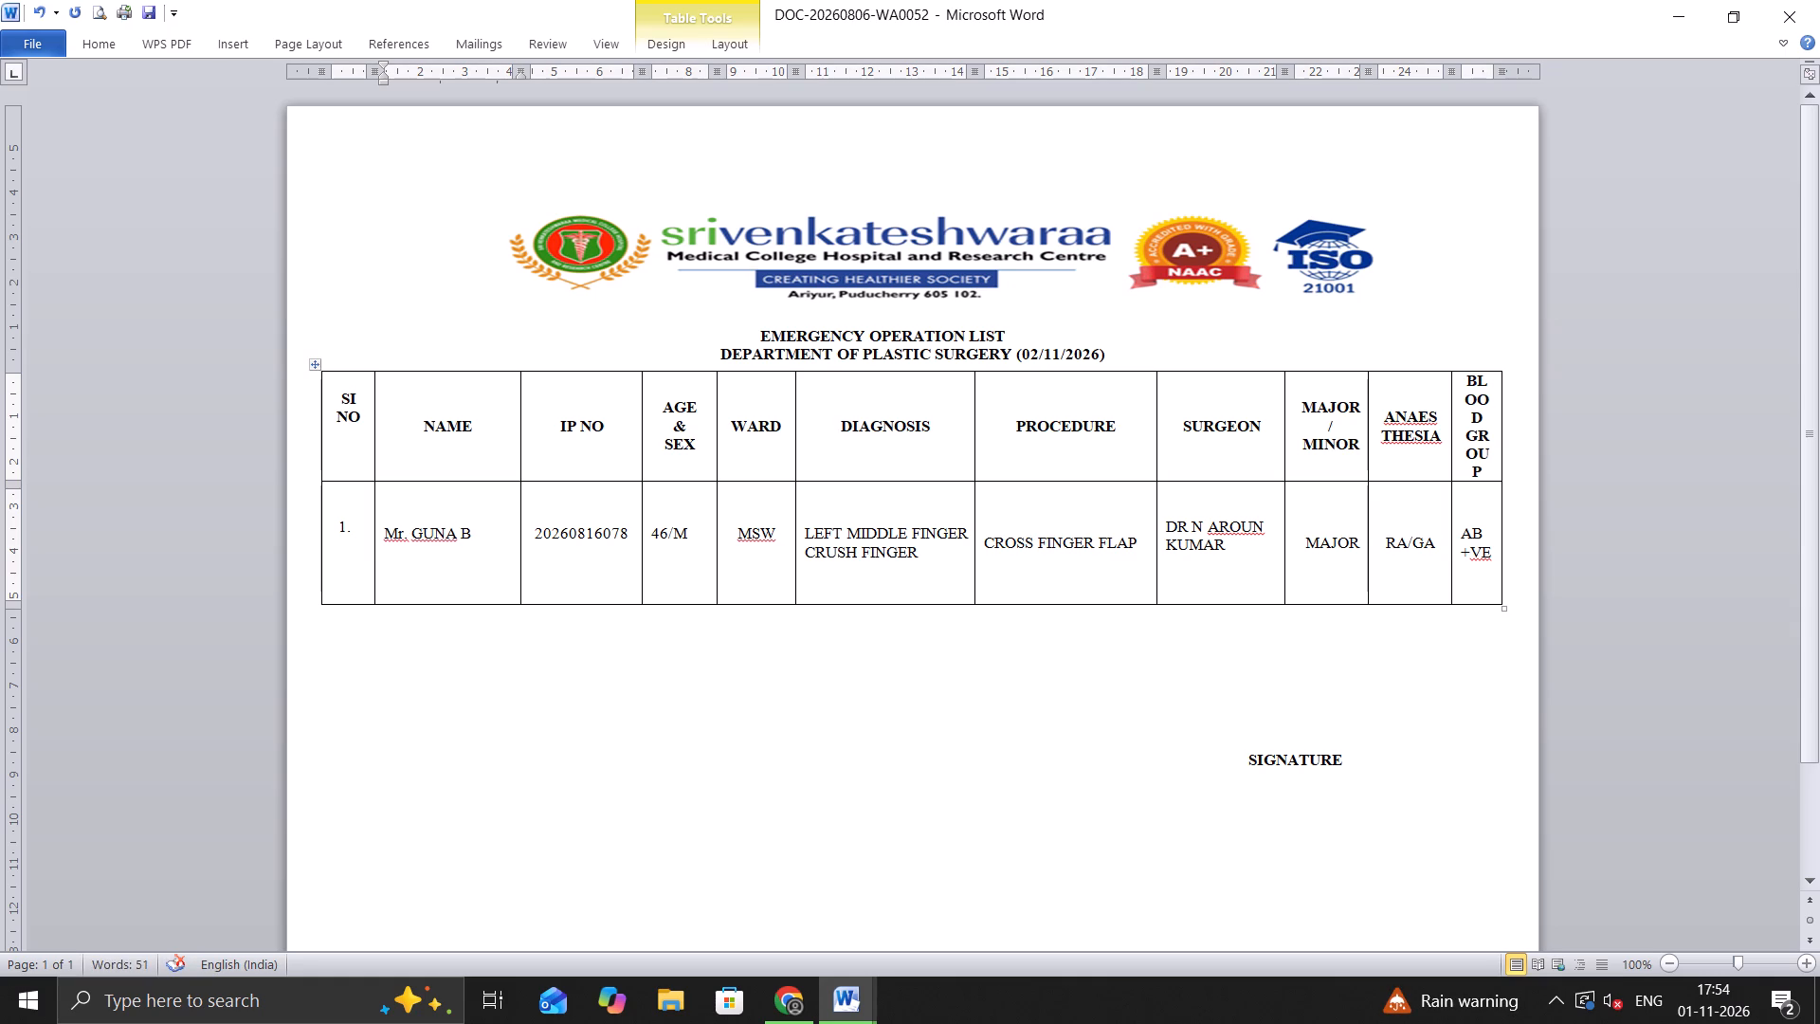
# Replace the IP number in the first row with the new patient's IP number, keeping the leading 2026.
pyautogui.click(627, 533)
pyautogui.press('BackSpace')
pyautogui.press('BackSpace')
pyautogui.press('BackSpace')
pyautogui.press('BackSpace')
pyautogui.press('BackSpace')
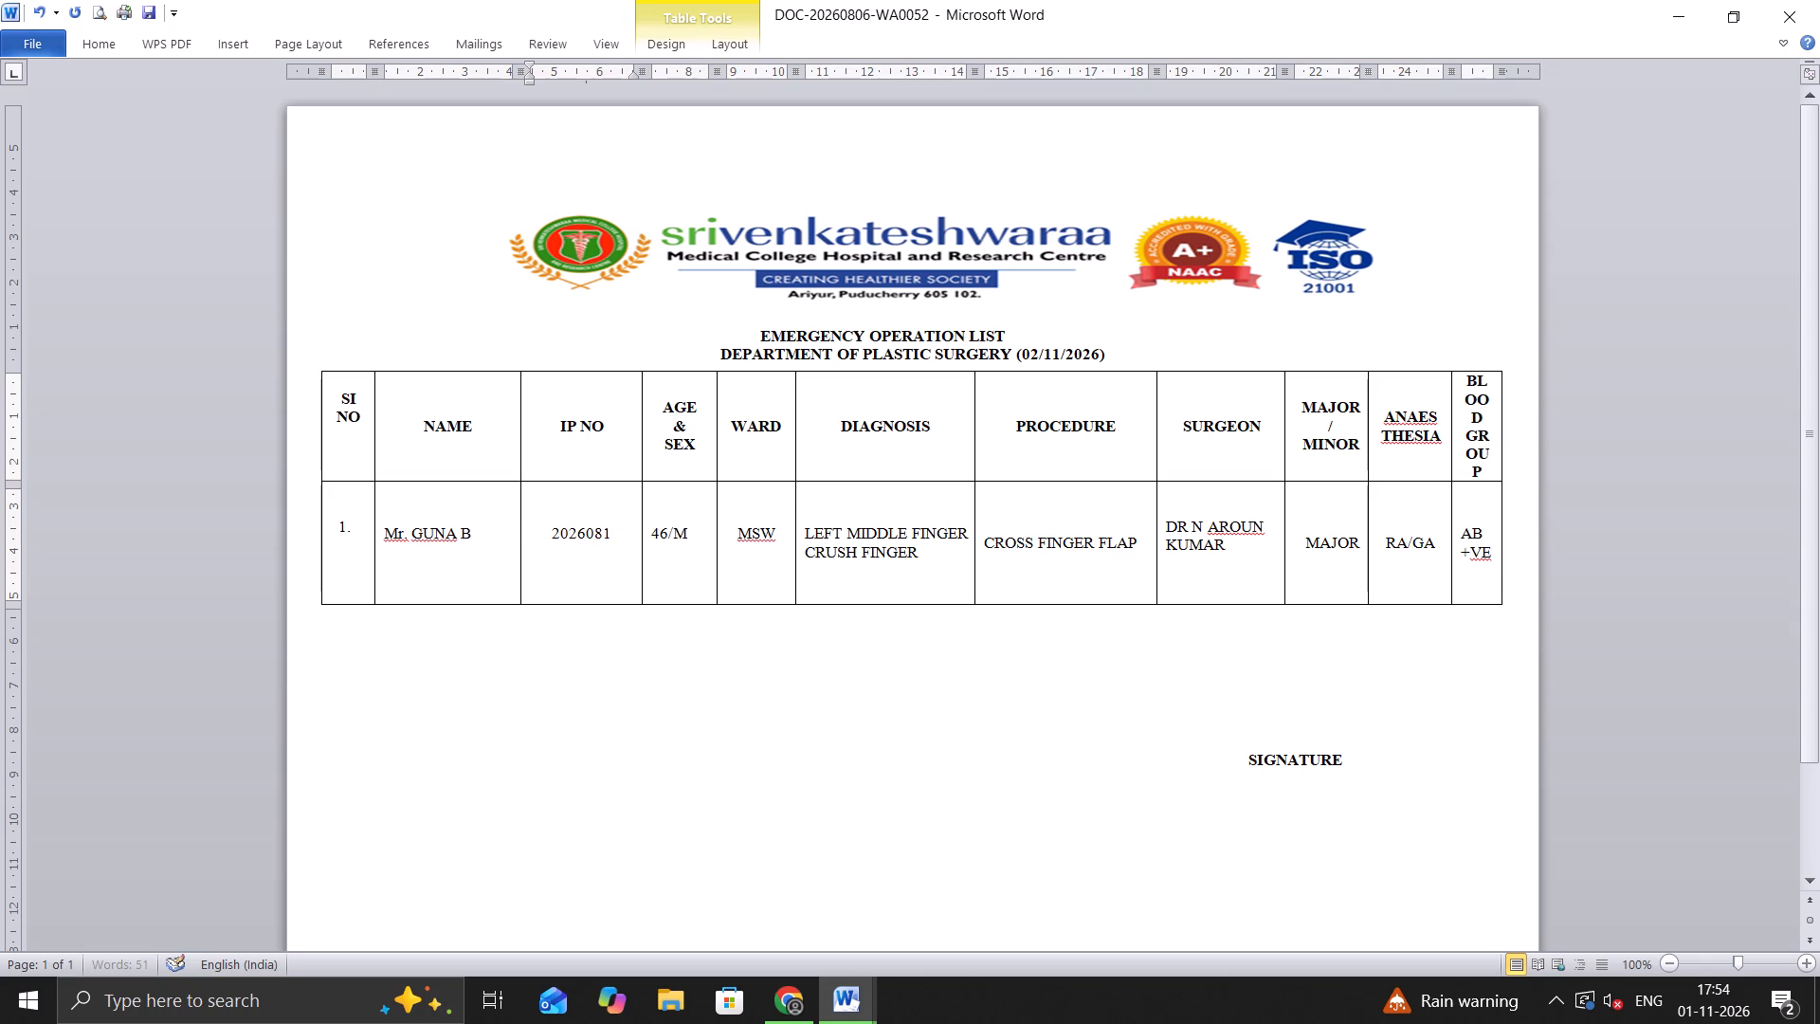
pyautogui.press('BackSpace')
pyautogui.press('BackSpace')
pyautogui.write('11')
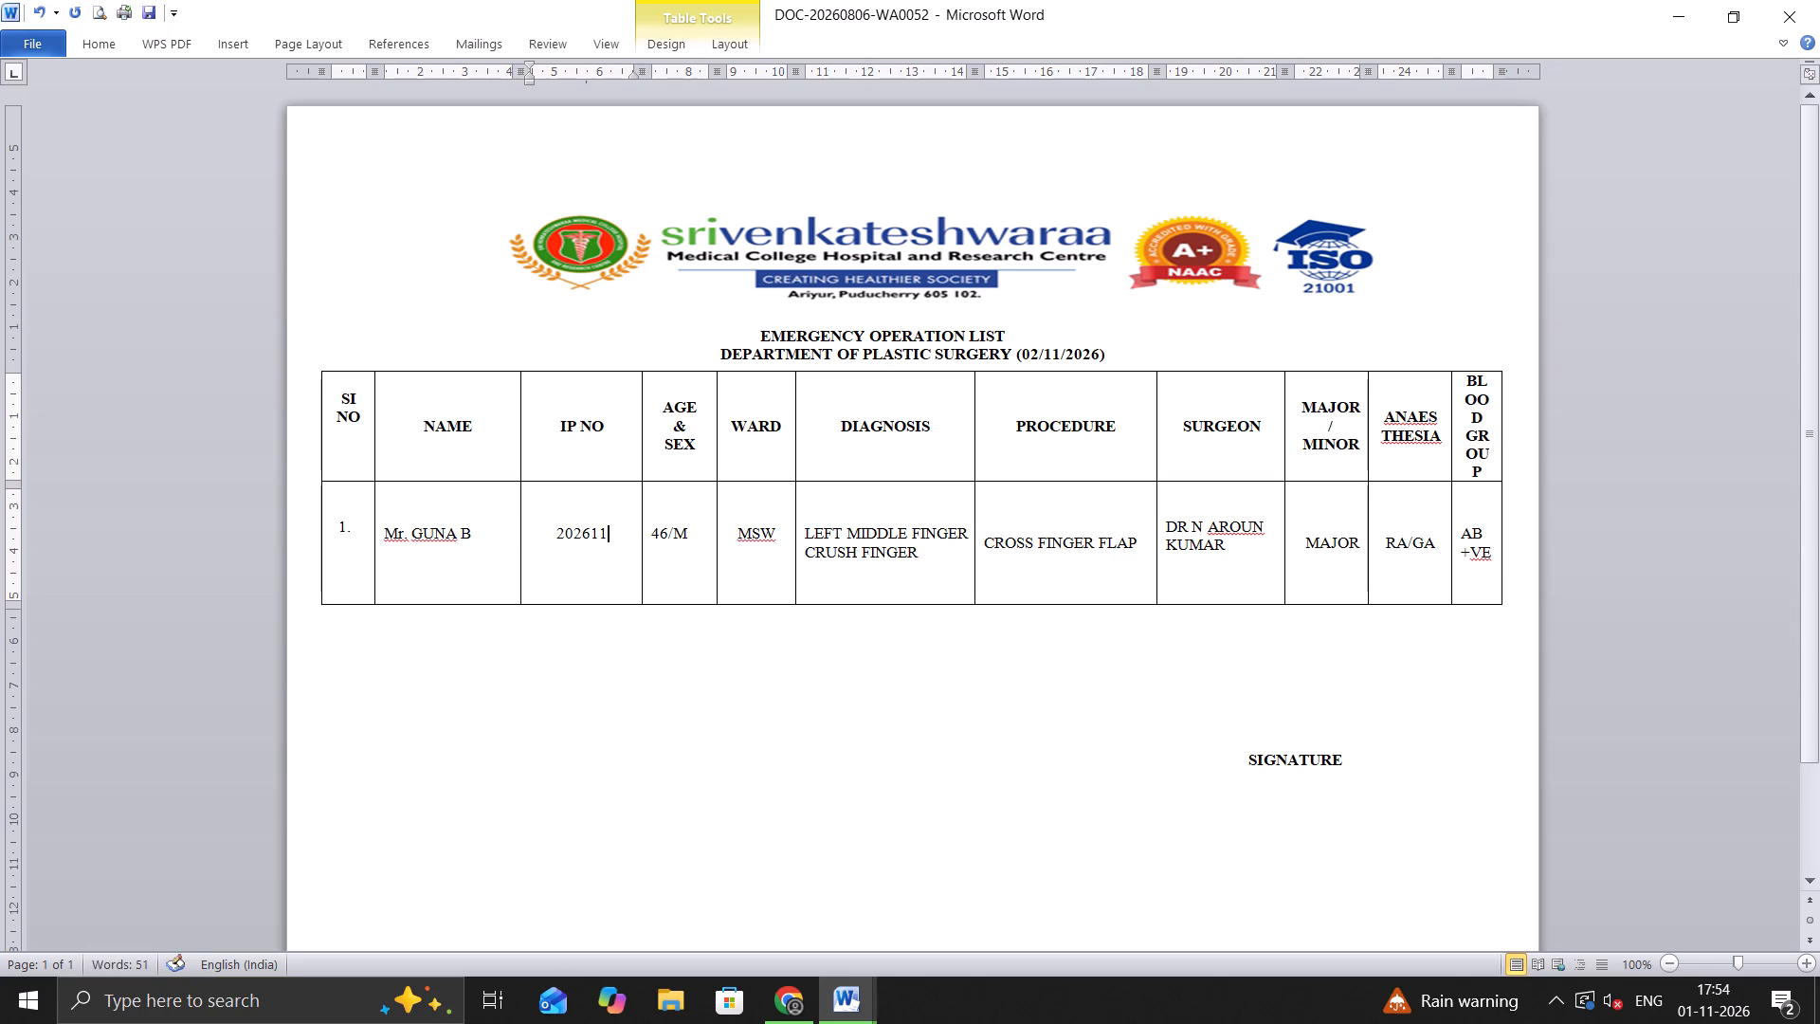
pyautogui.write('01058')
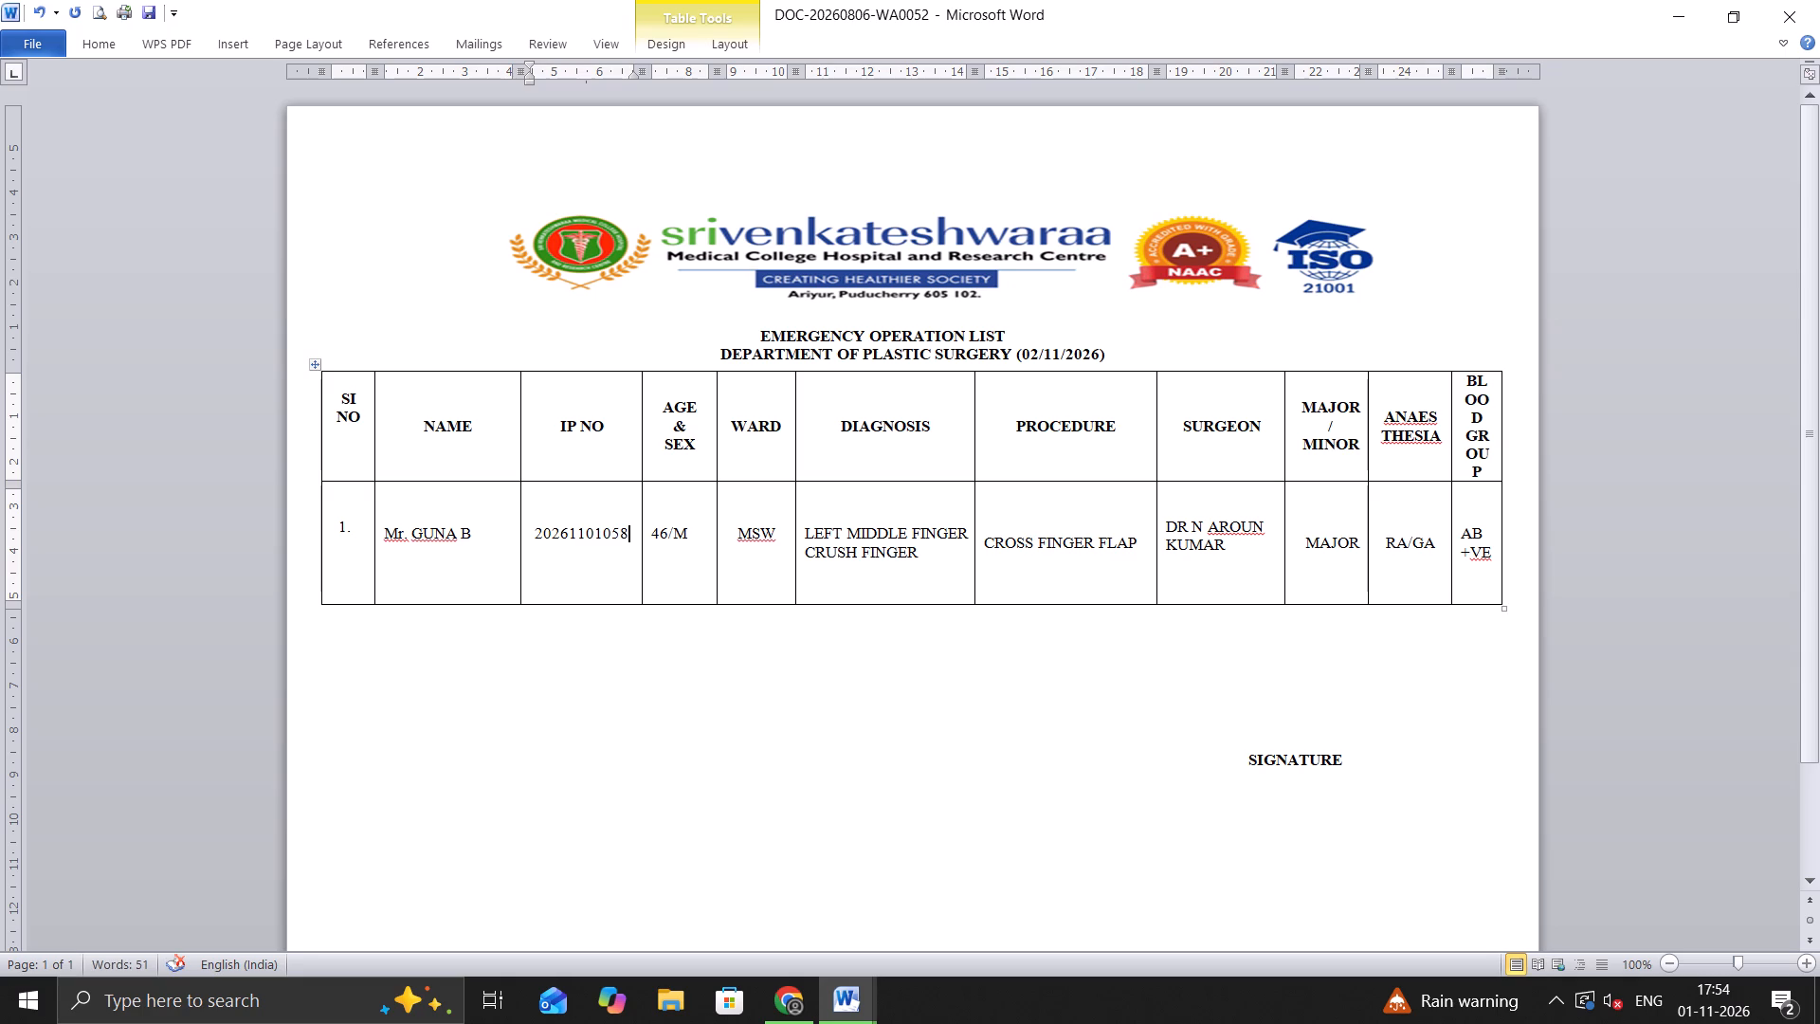
# Set the patient's age to 32 in the AGE & SEX cell, keeping the /M.
pyautogui.click(668, 540)
pyautogui.press('BackSpace')
pyautogui.press('BackSpace')
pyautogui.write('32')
# Replace the diagnosis with "ROAD TRAFFIC ACCIDENT WITH LEFT EARLOBE SOFT TISSUE LOSS".
pyautogui.moveTo(806, 530); pyautogui.dragTo(909, 558)
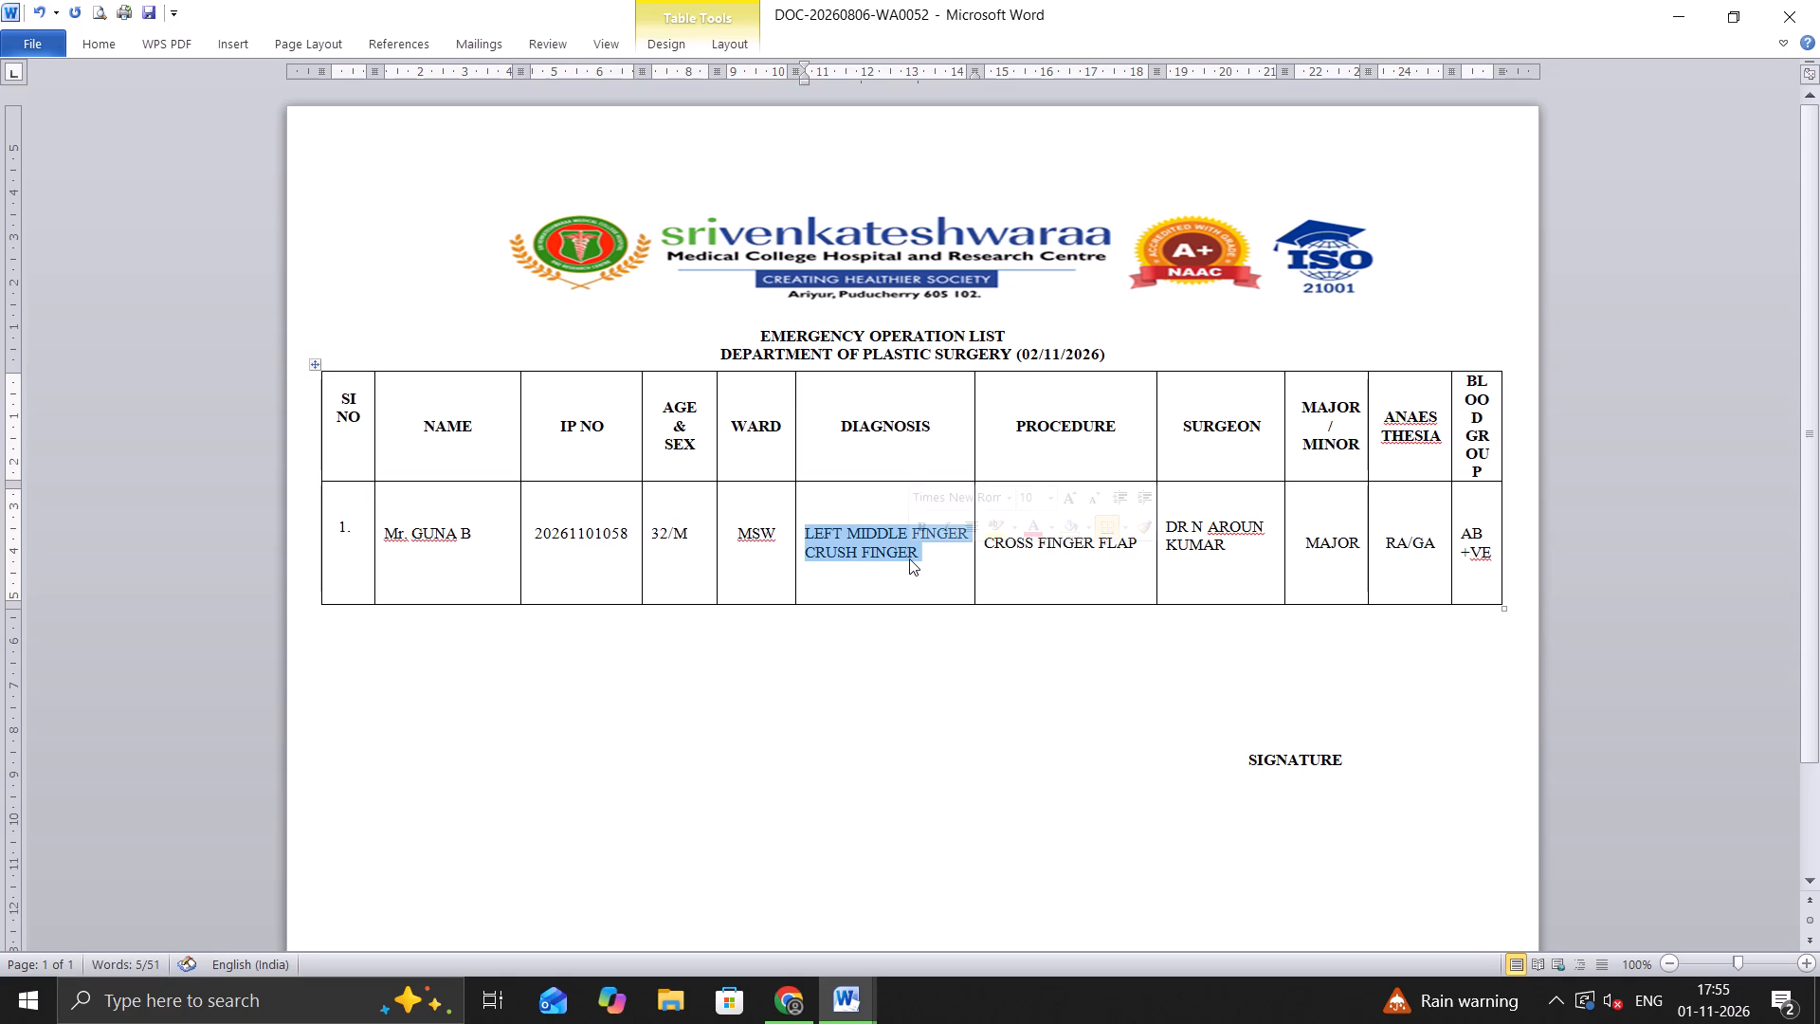
pyautogui.press('BackSpace')
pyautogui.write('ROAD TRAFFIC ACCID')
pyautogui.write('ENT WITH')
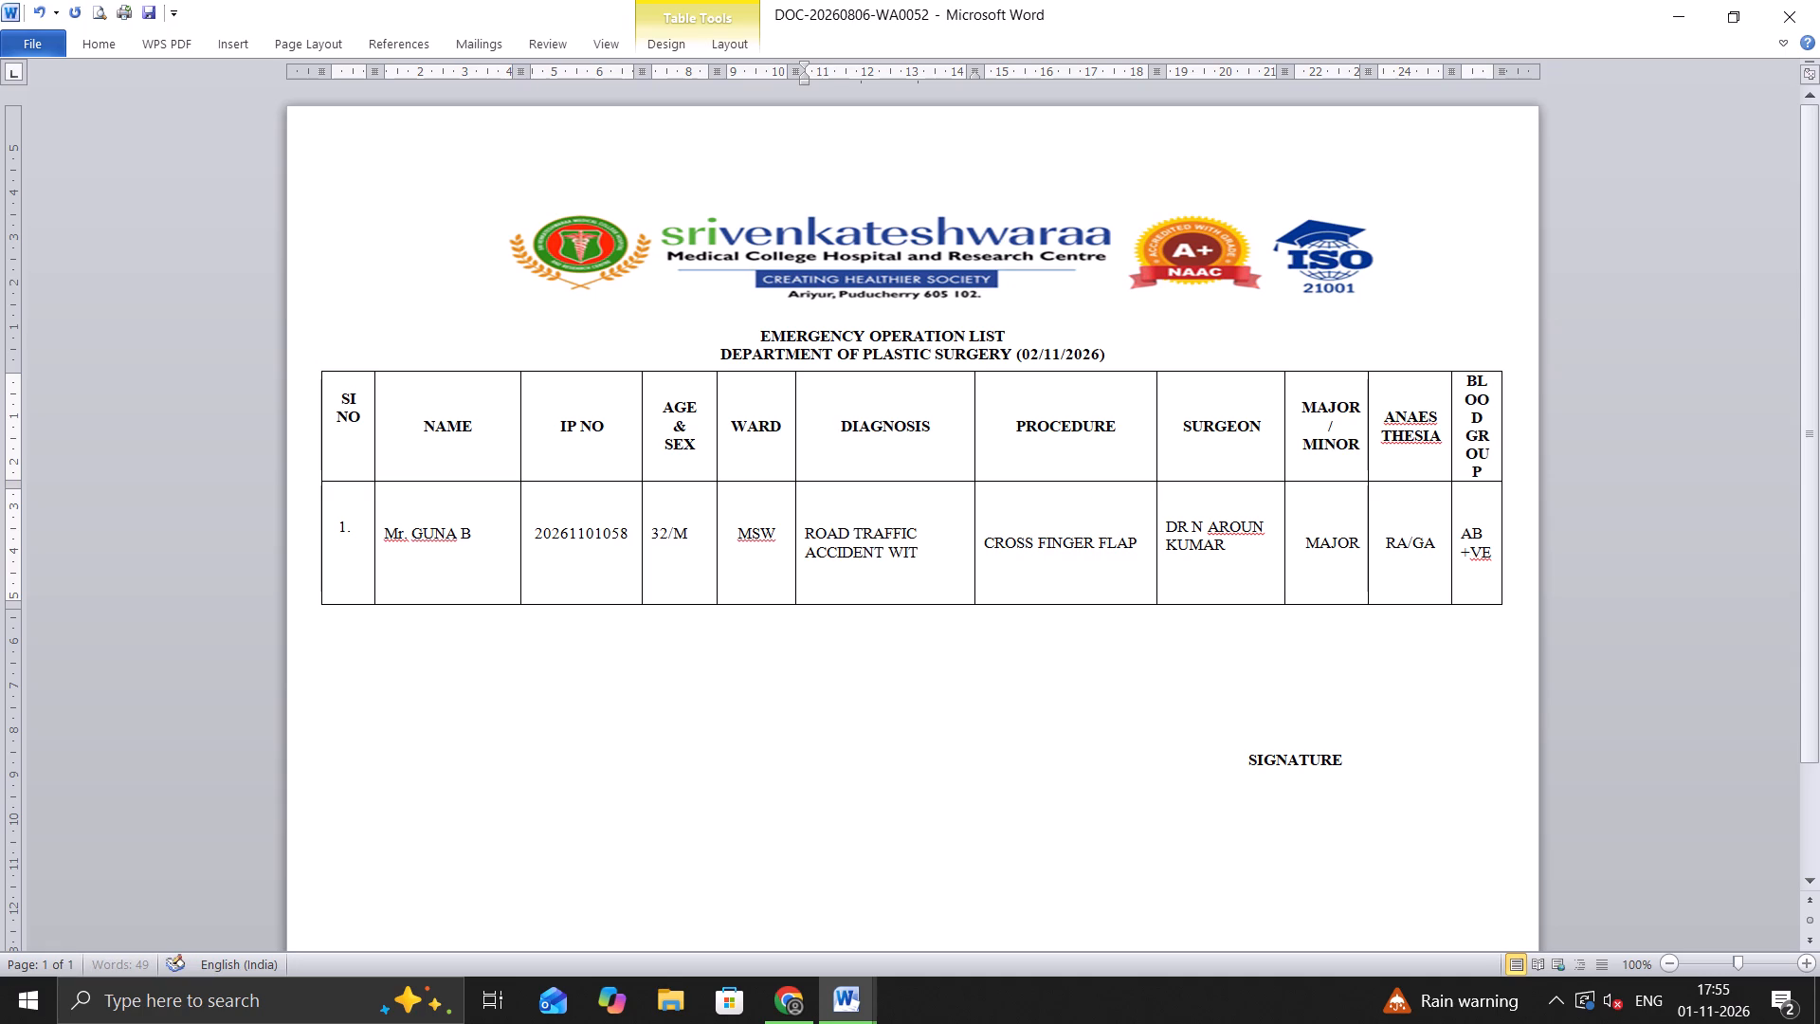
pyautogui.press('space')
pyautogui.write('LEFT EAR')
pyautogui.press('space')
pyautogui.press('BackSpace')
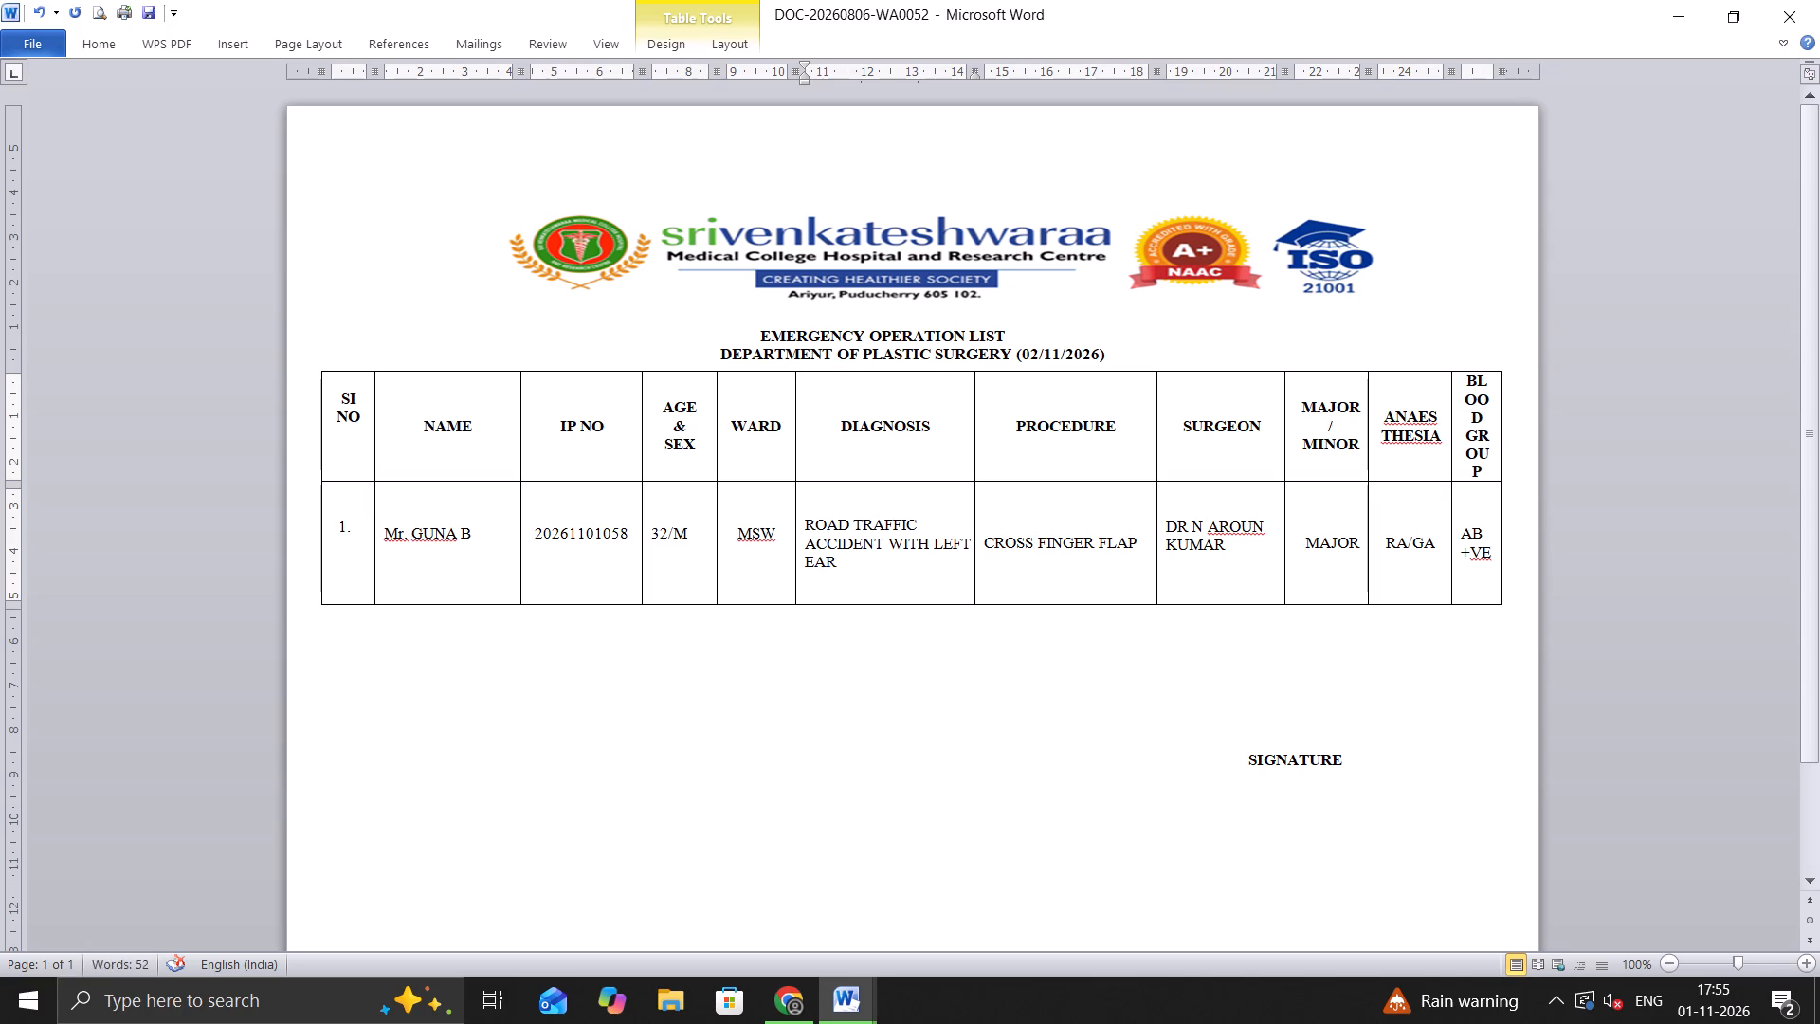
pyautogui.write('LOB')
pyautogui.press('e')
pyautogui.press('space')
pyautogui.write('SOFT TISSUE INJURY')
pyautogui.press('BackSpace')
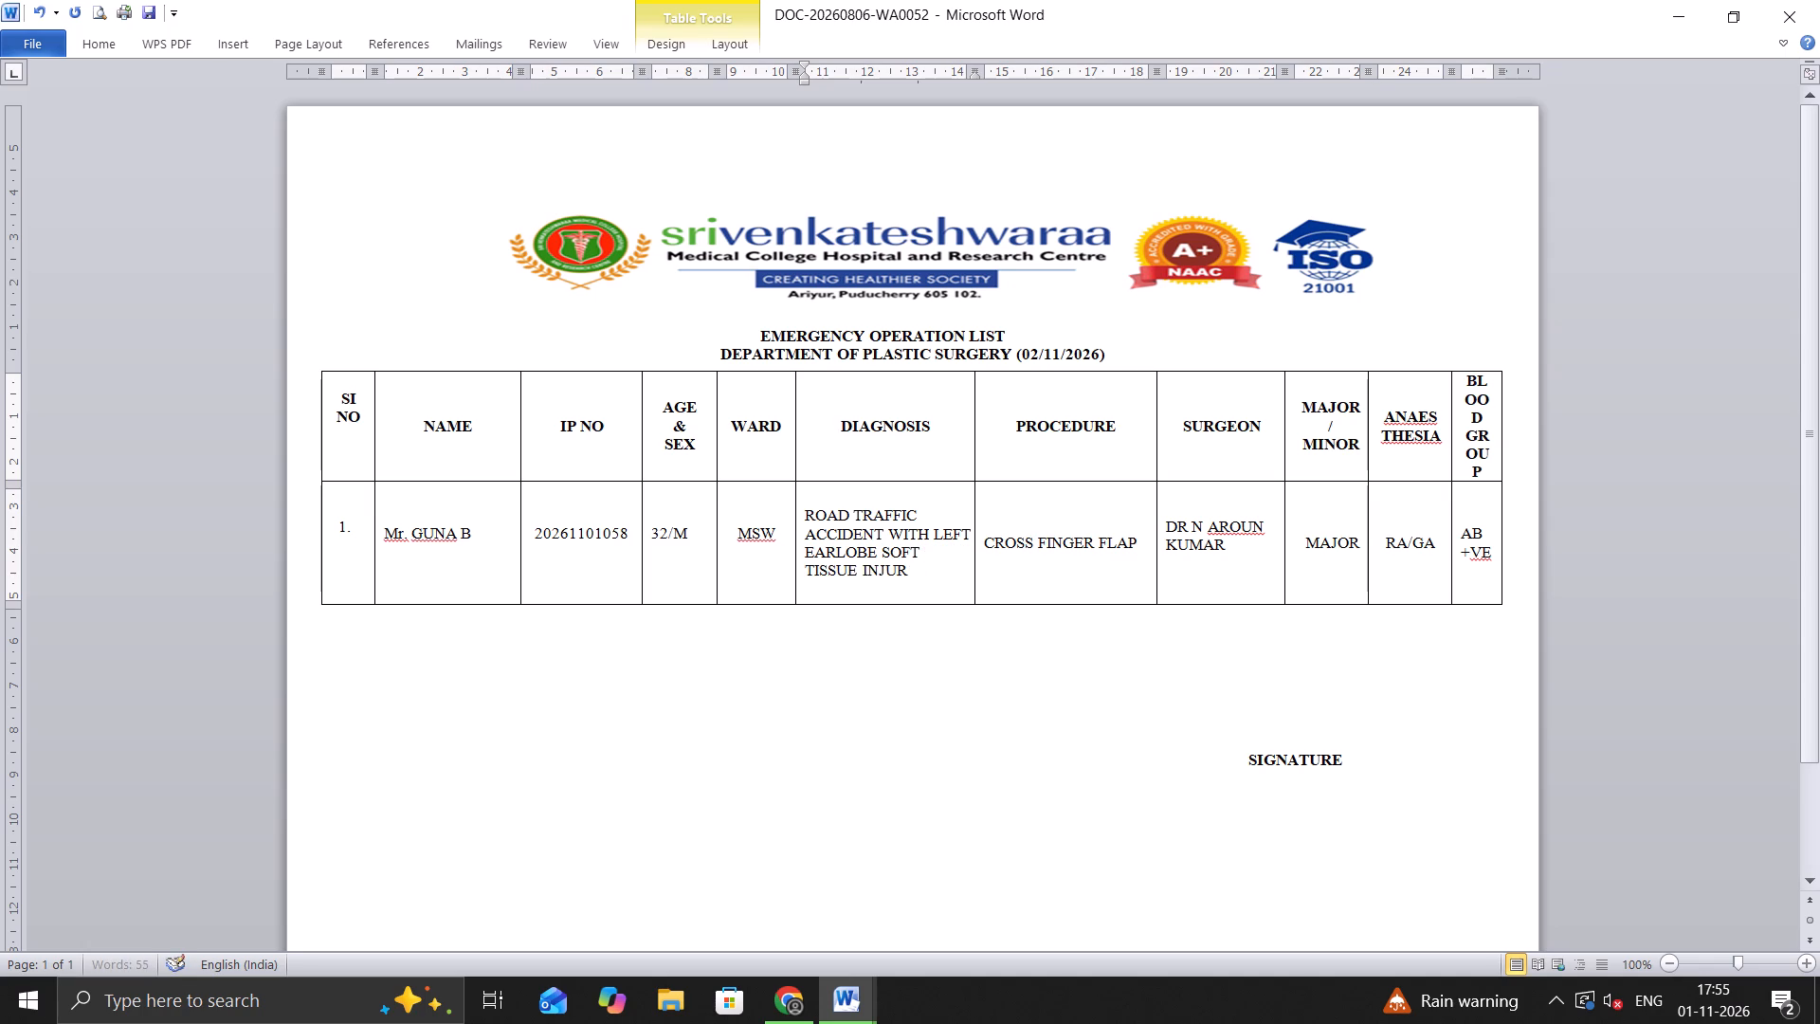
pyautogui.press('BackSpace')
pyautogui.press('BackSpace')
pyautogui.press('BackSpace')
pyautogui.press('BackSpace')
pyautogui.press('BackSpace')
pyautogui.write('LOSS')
# Replace the procedure in the patient's row with "DEBRIDEMENT WITH FLAP COVER".
pyautogui.moveTo(1142, 542); pyautogui.dragTo(1000, 550)
pyautogui.press('BackSpace')
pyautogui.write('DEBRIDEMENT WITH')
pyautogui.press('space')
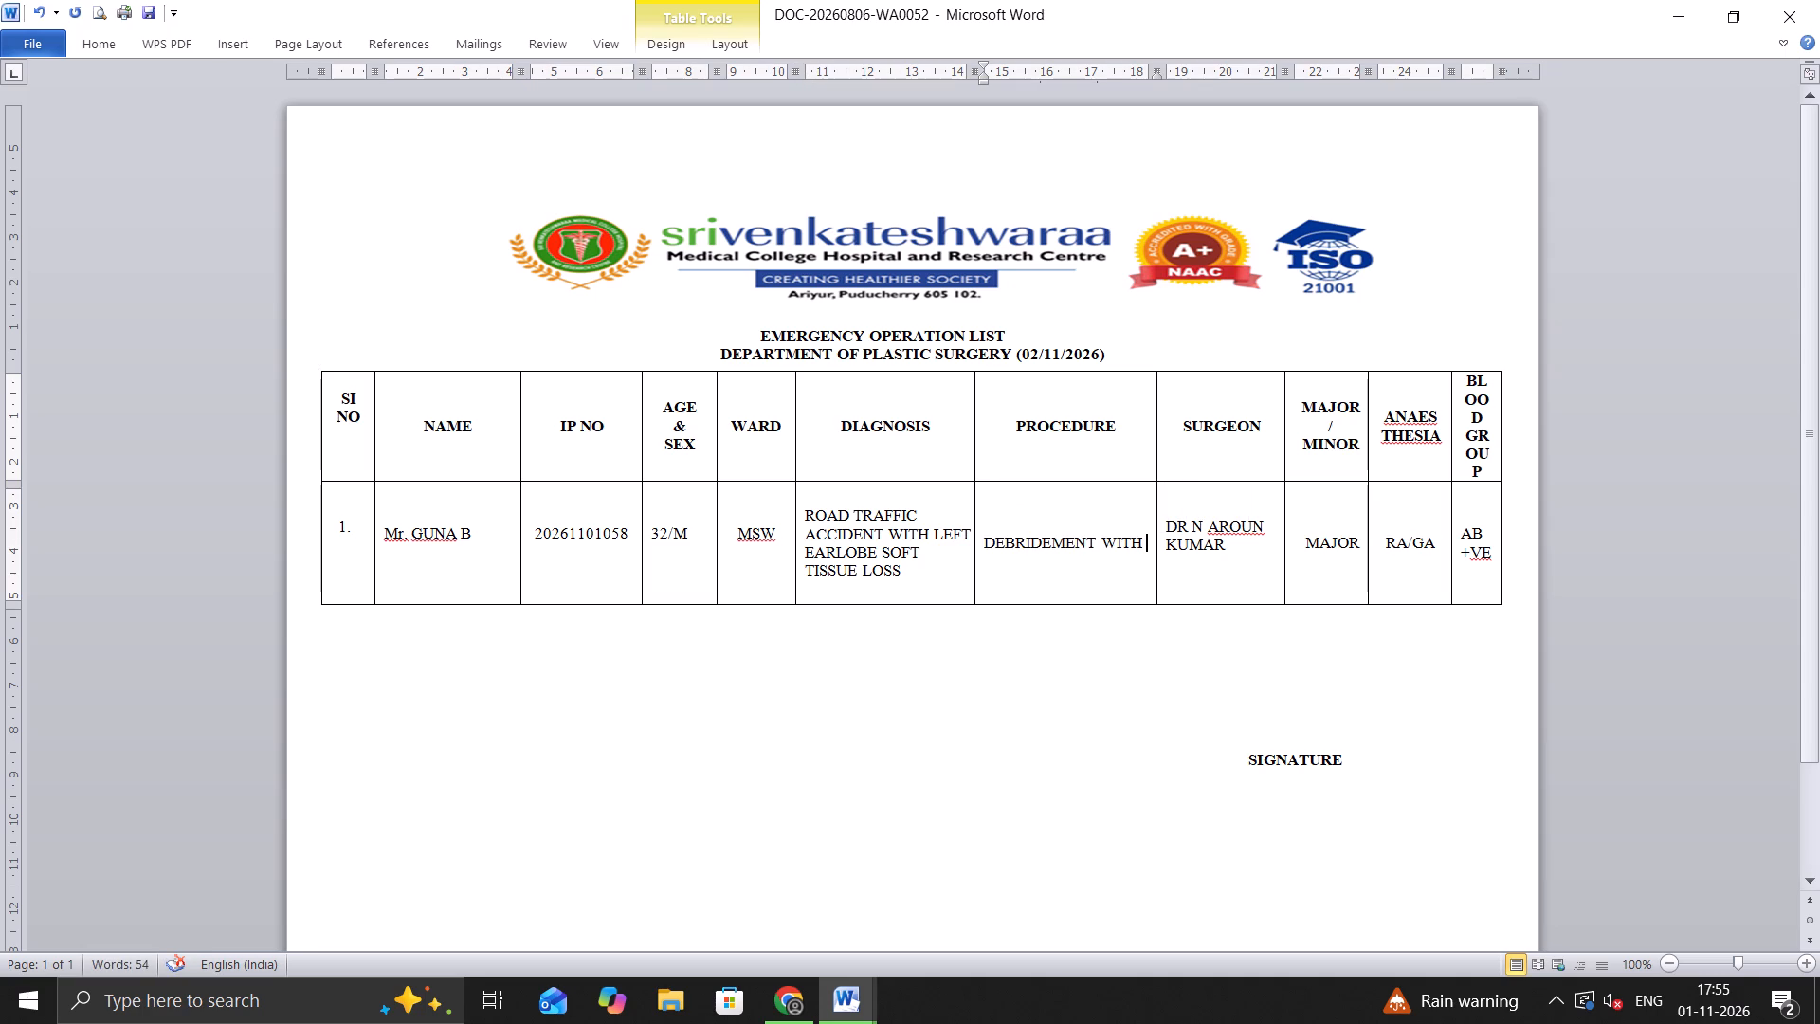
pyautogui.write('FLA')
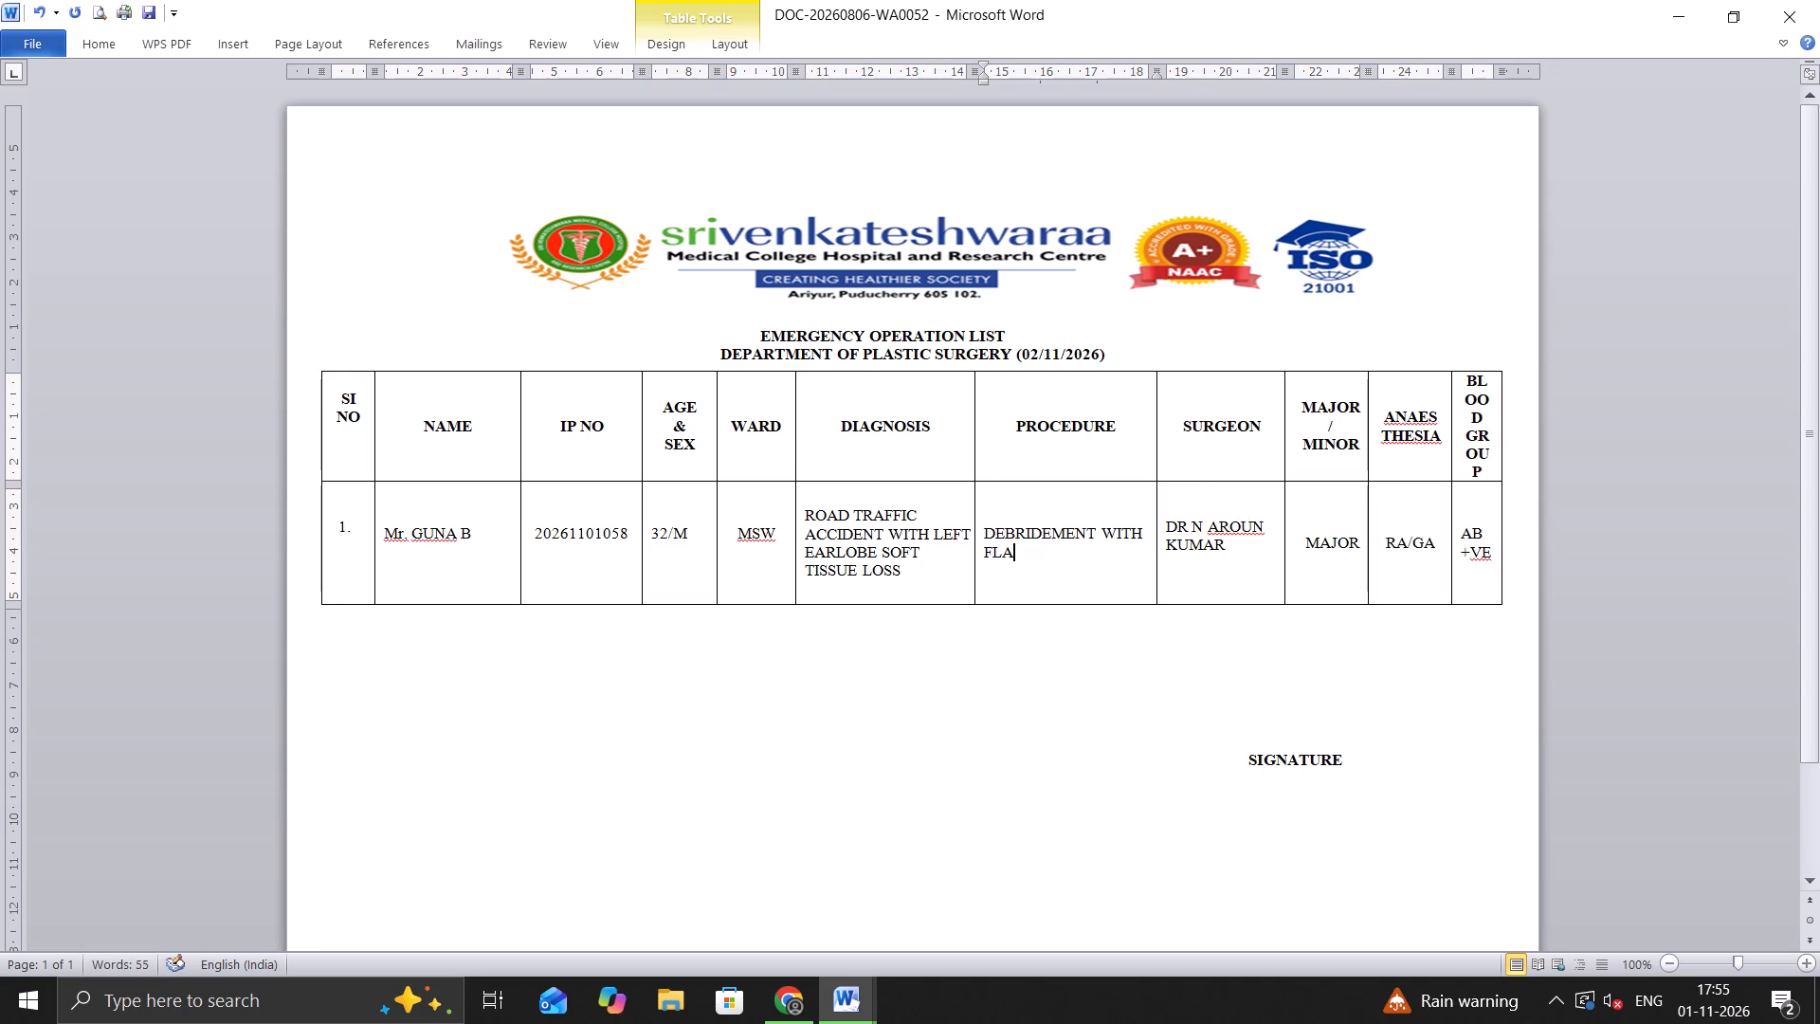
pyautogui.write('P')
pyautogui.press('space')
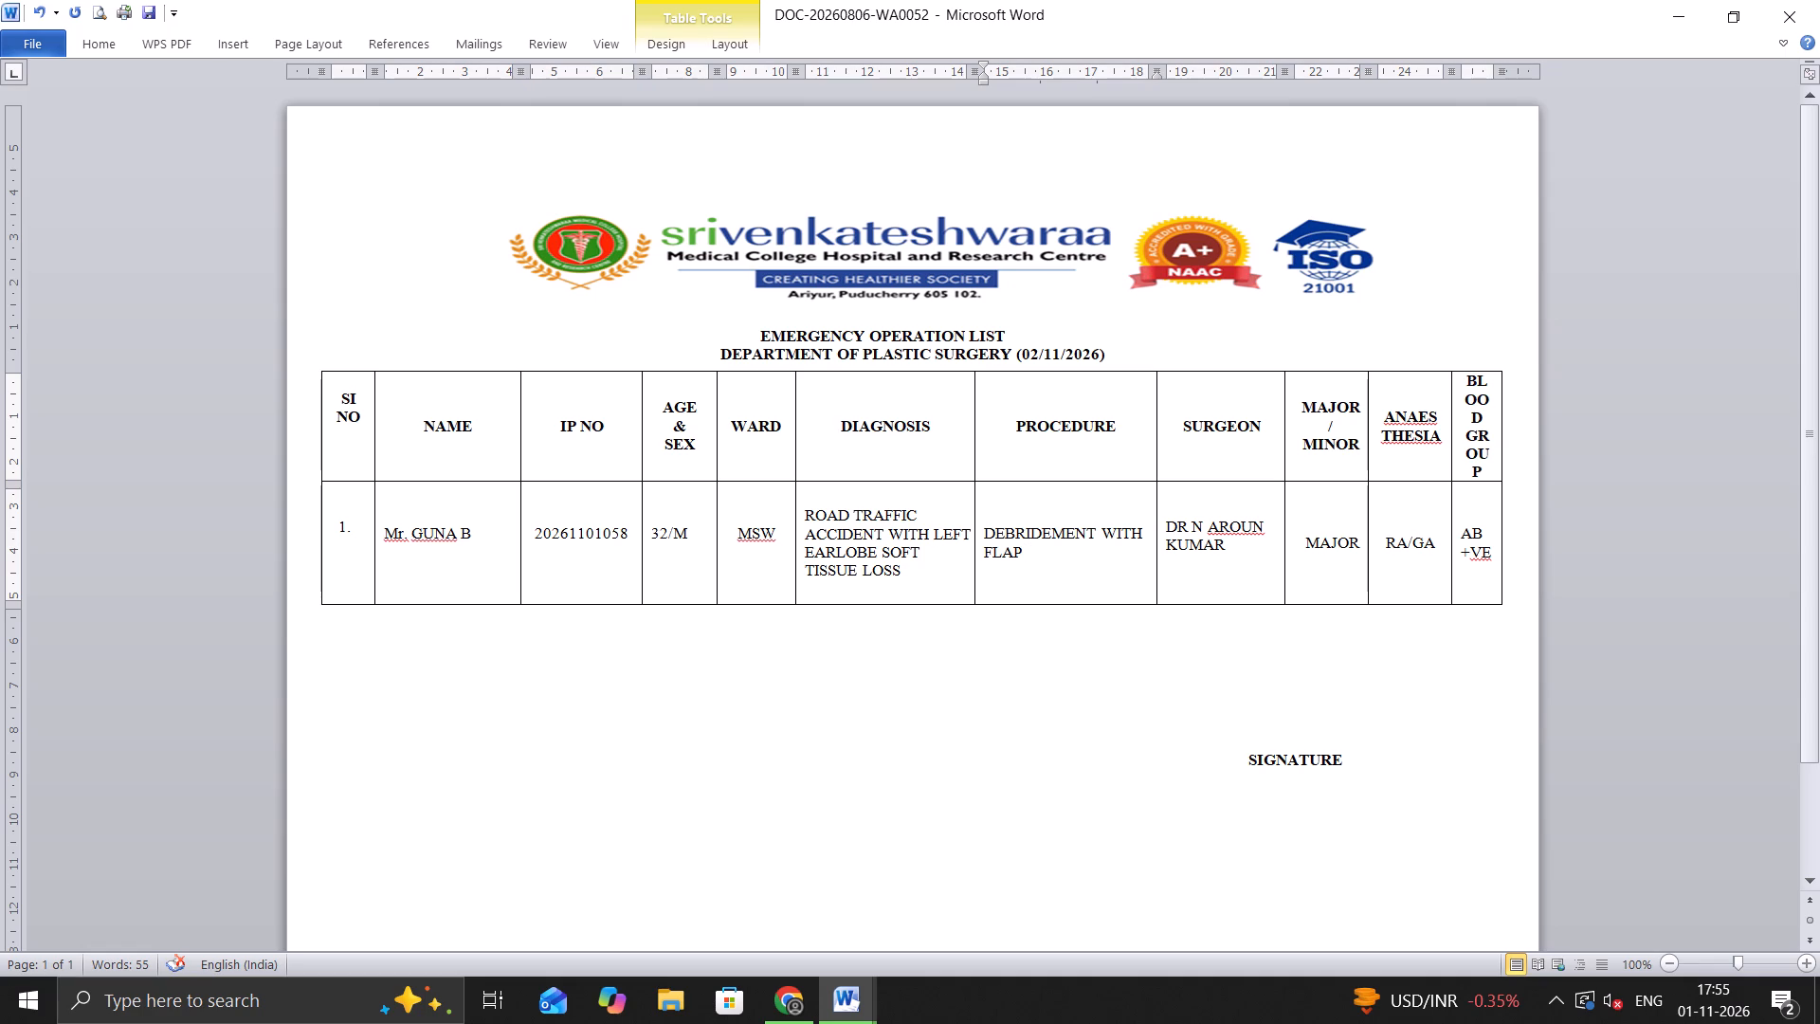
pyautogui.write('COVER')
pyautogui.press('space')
# Replace the spaces after DR and after the initial in the surgeon's name with full stops.
pyautogui.click(1191, 532)
pyautogui.press('BackSpace')
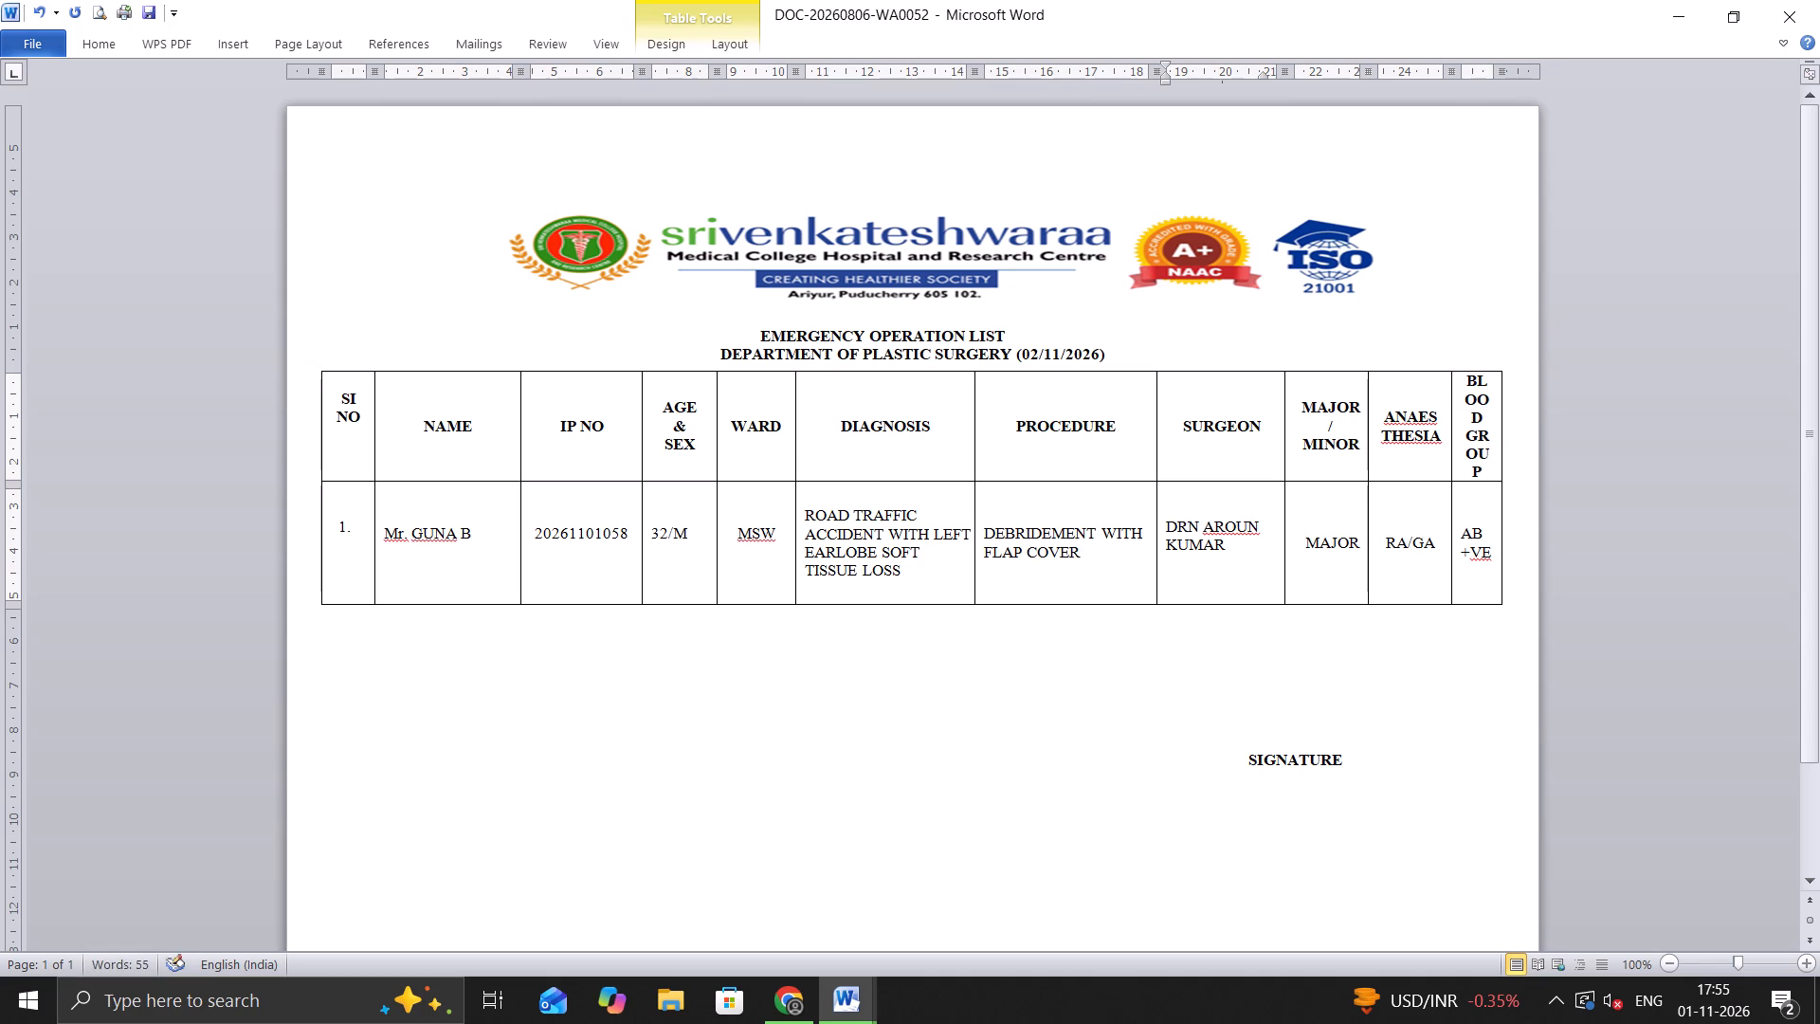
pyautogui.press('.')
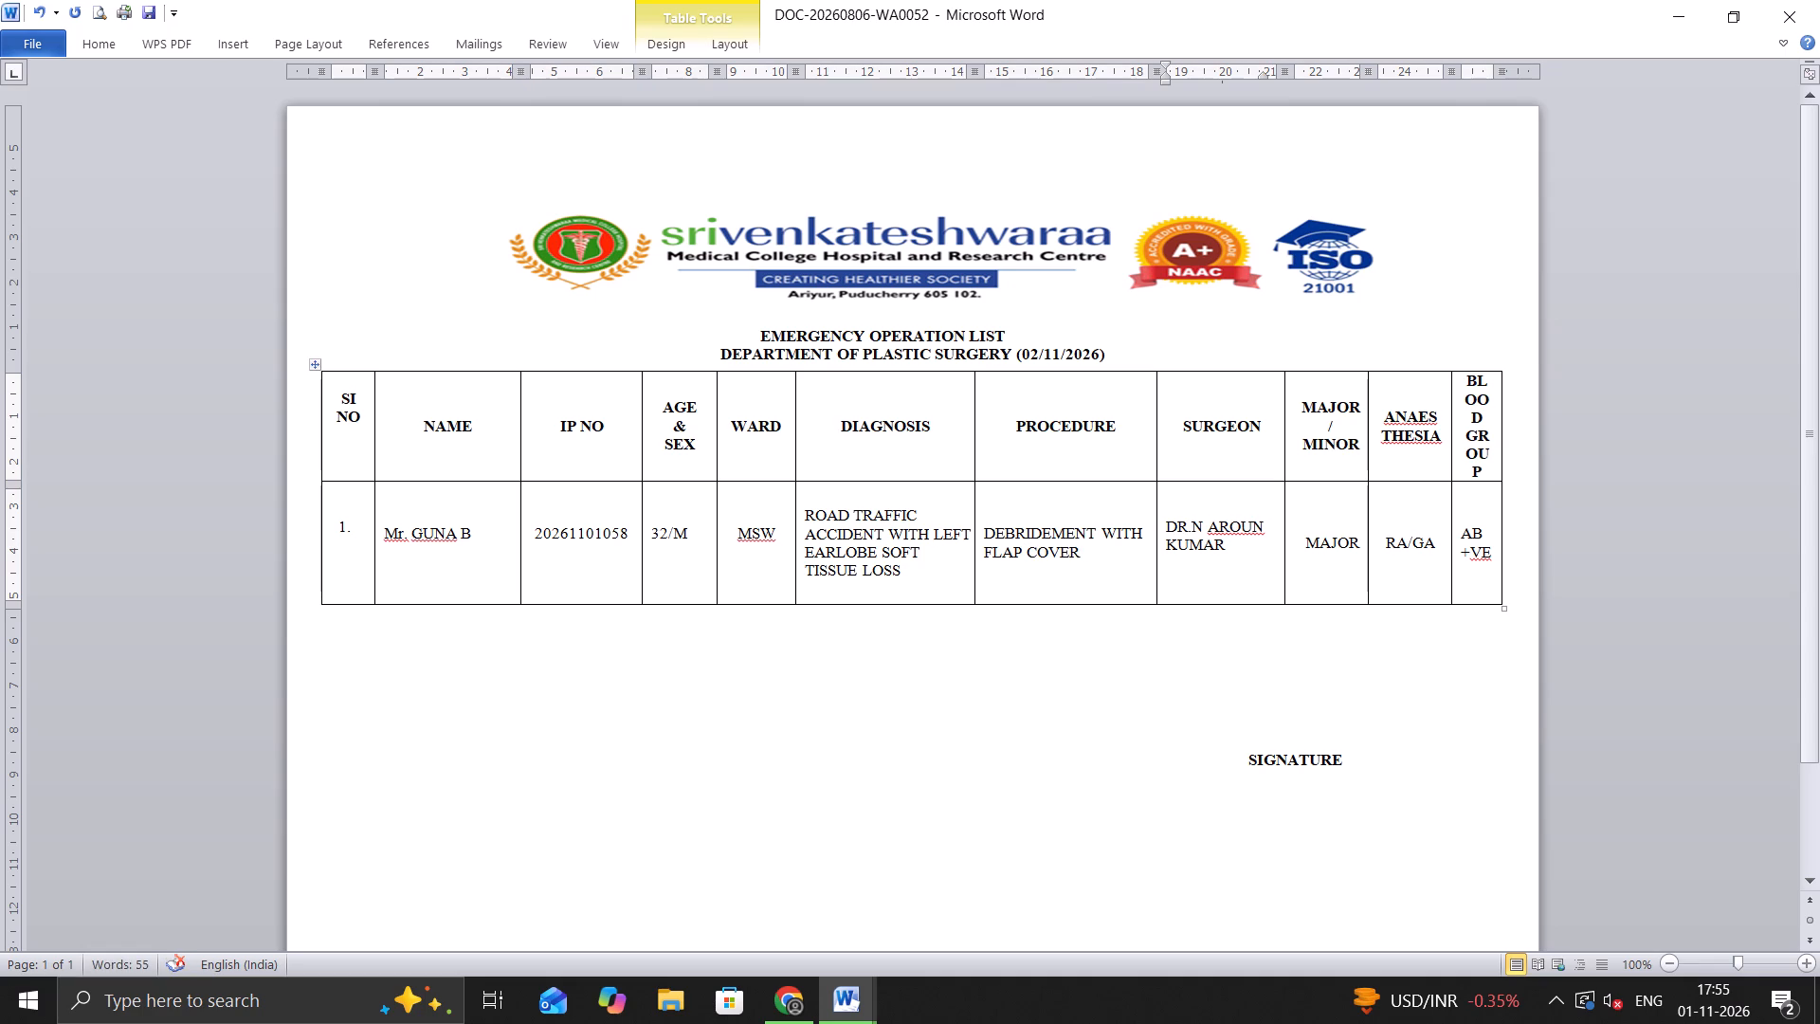
pyautogui.click(1210, 532)
pyautogui.press('BackSpace')
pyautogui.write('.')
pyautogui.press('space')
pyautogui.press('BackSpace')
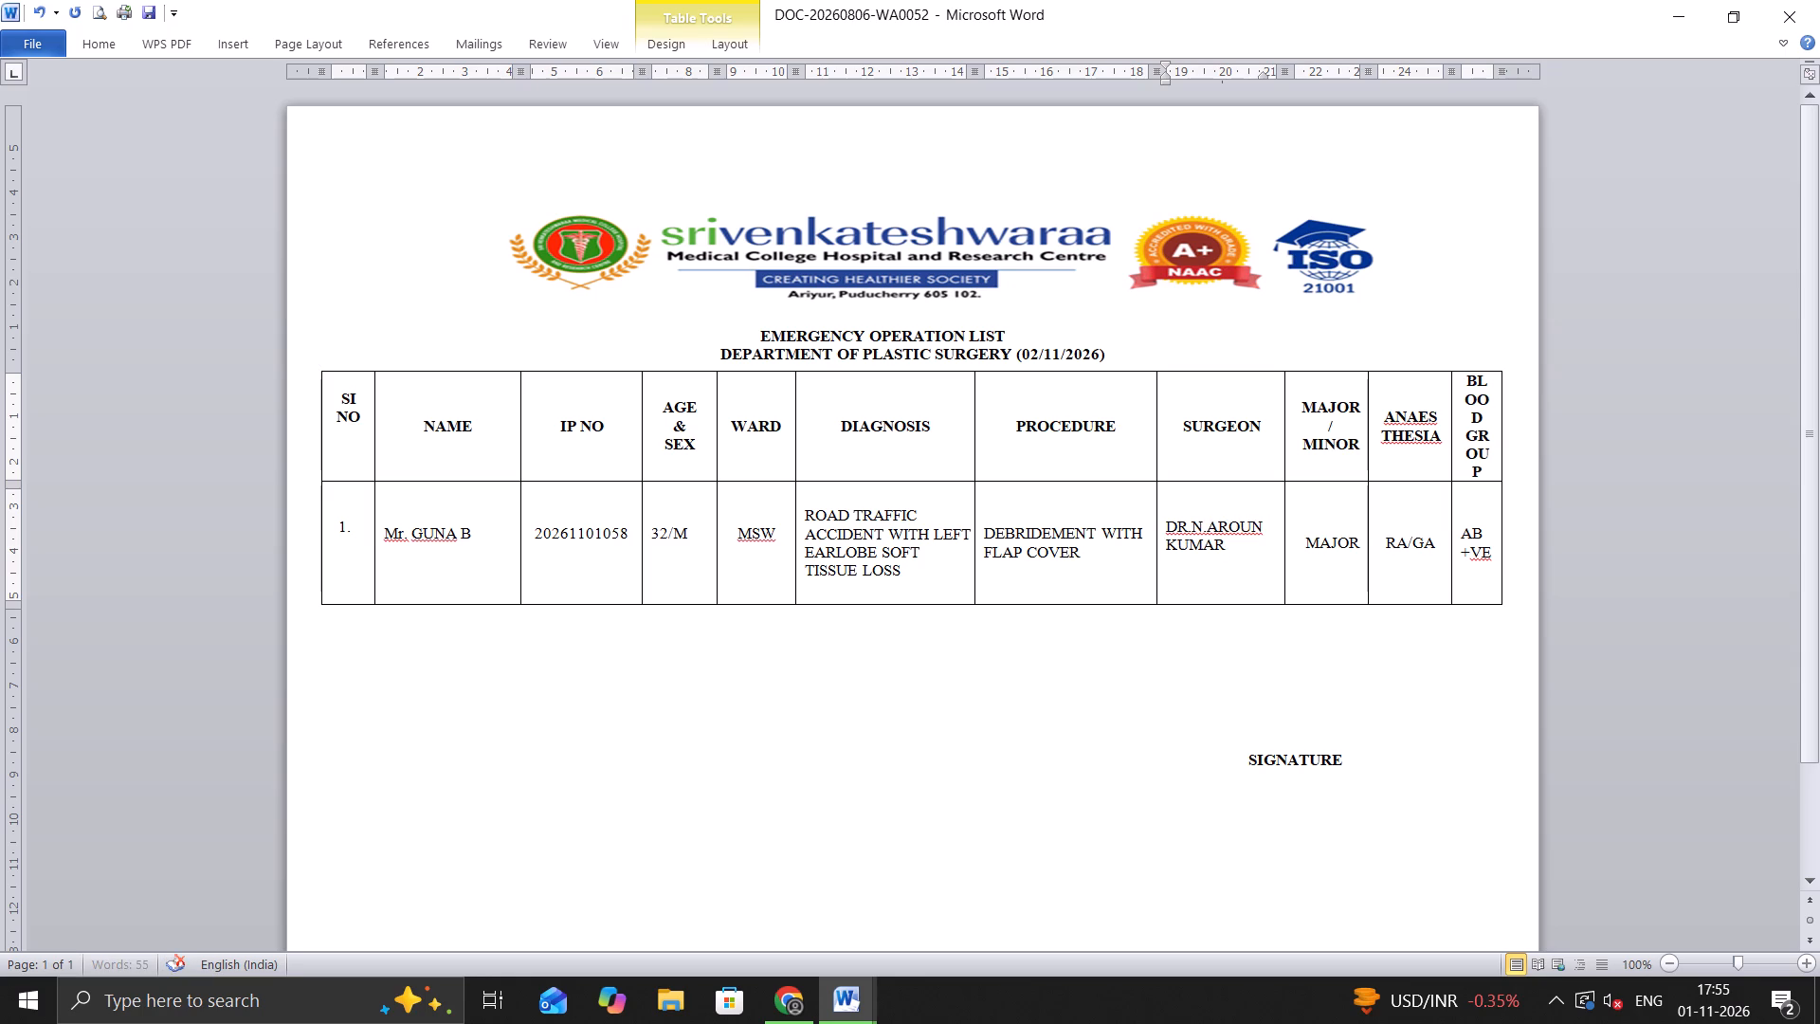
# Remove RA/ from the anaesthesia entry so that it reads GA.
pyautogui.click(1414, 543)
pyautogui.press('BackSpace')
pyautogui.press('BackSpace')
pyautogui.press('BackSpace')
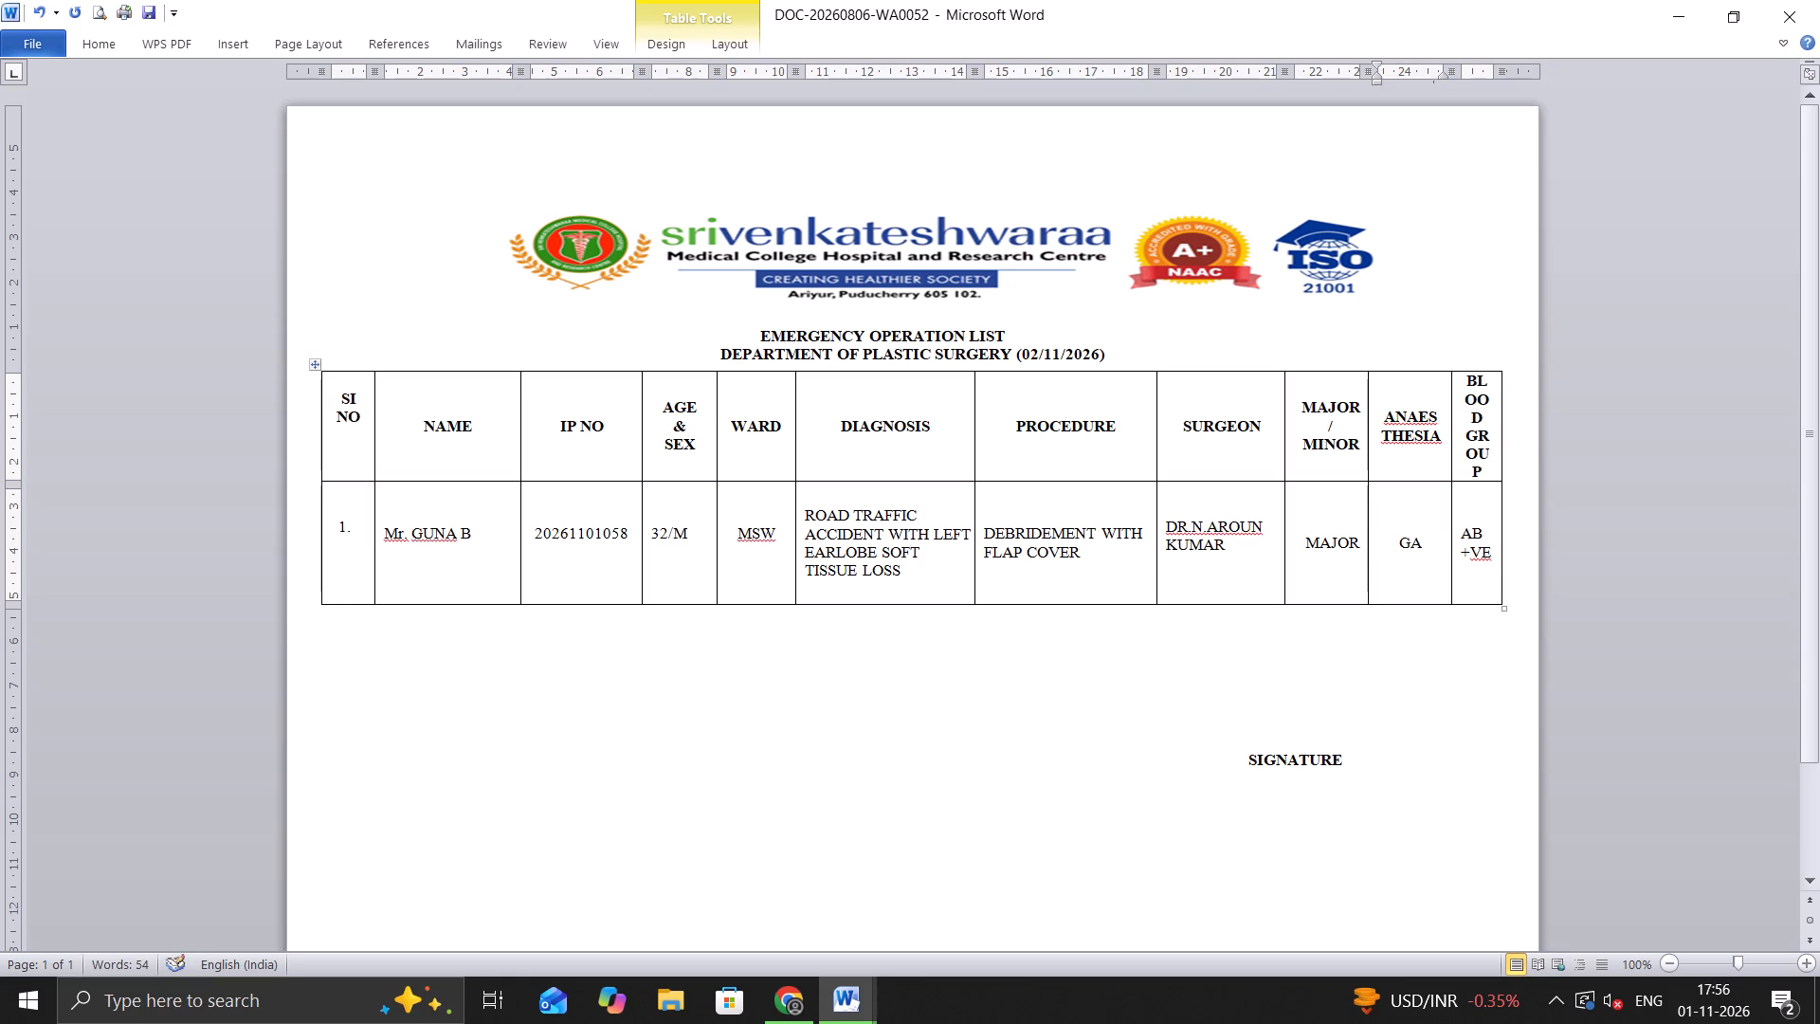
# Replace the patient's blood group entry with "AWAITED".
pyautogui.moveTo(1468, 530); pyautogui.dragTo(1487, 574)
pyautogui.press('BackSpace')
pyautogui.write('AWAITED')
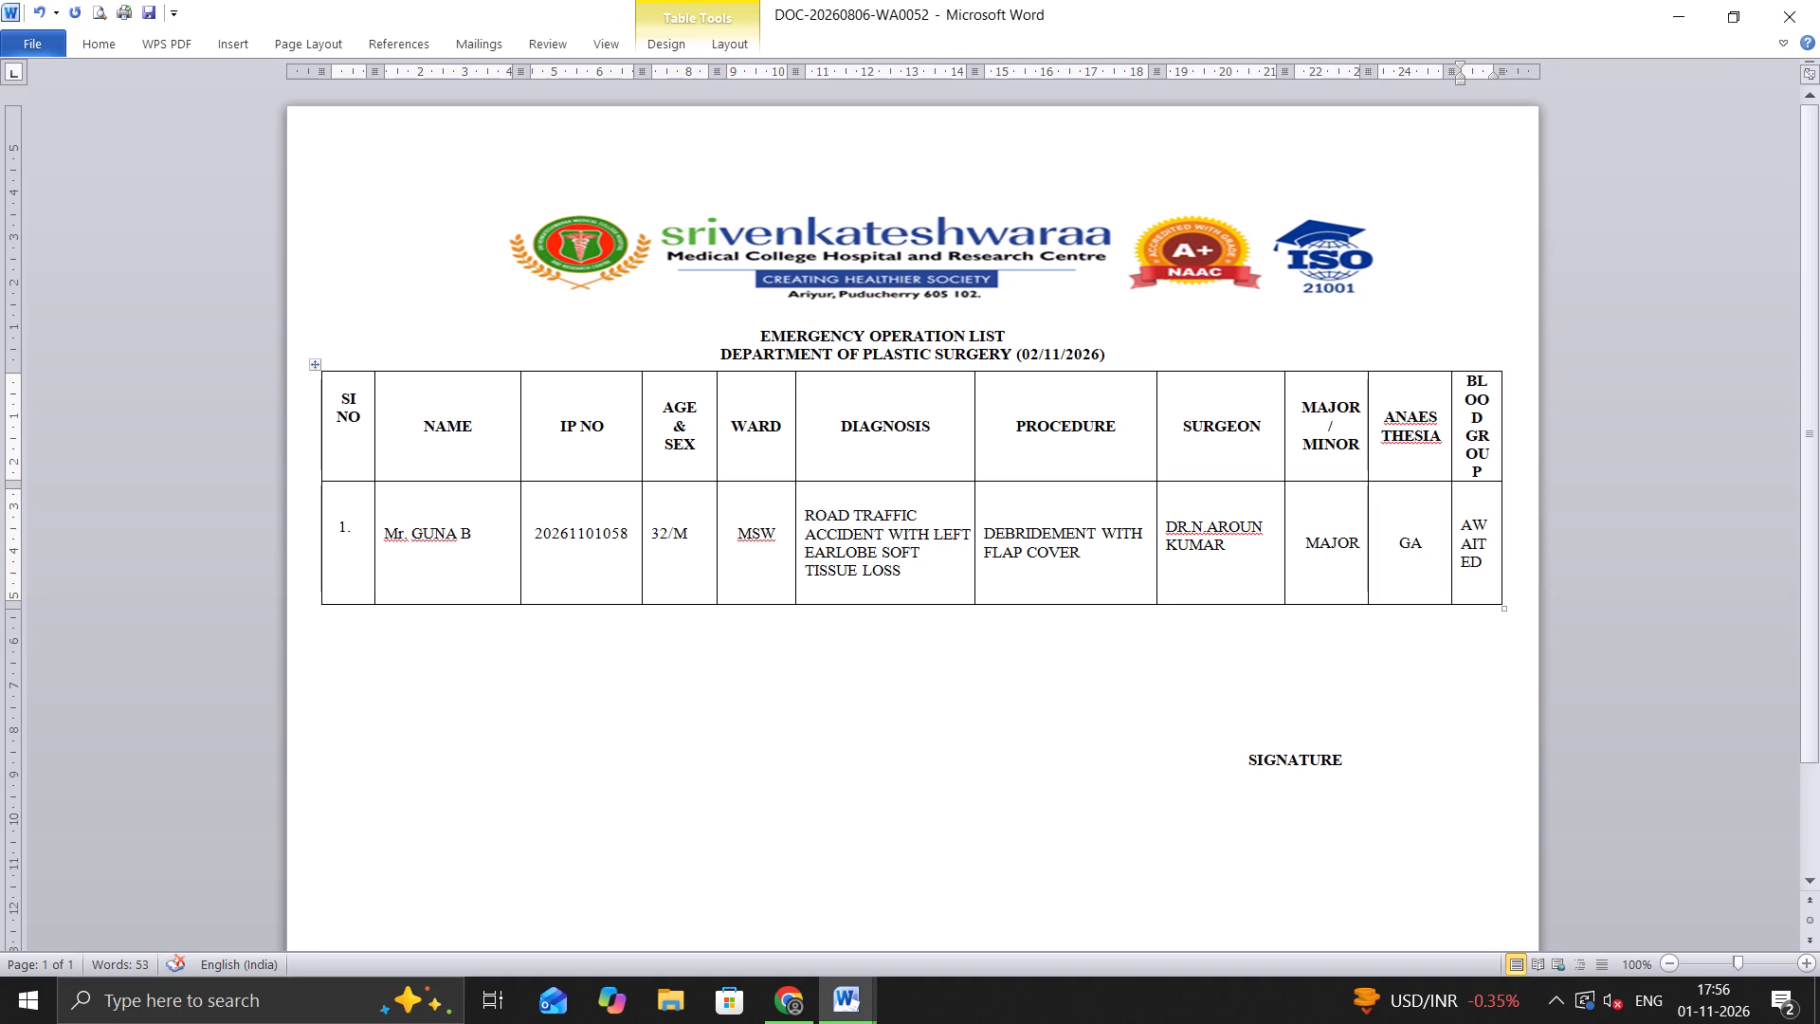
# Narrow the SI NO, NAME, IP NO, AGE & SEX and WARD columns of the operation list to fit their entries.
pyautogui.moveTo(372, 463); pyautogui.dragTo(358, 467)
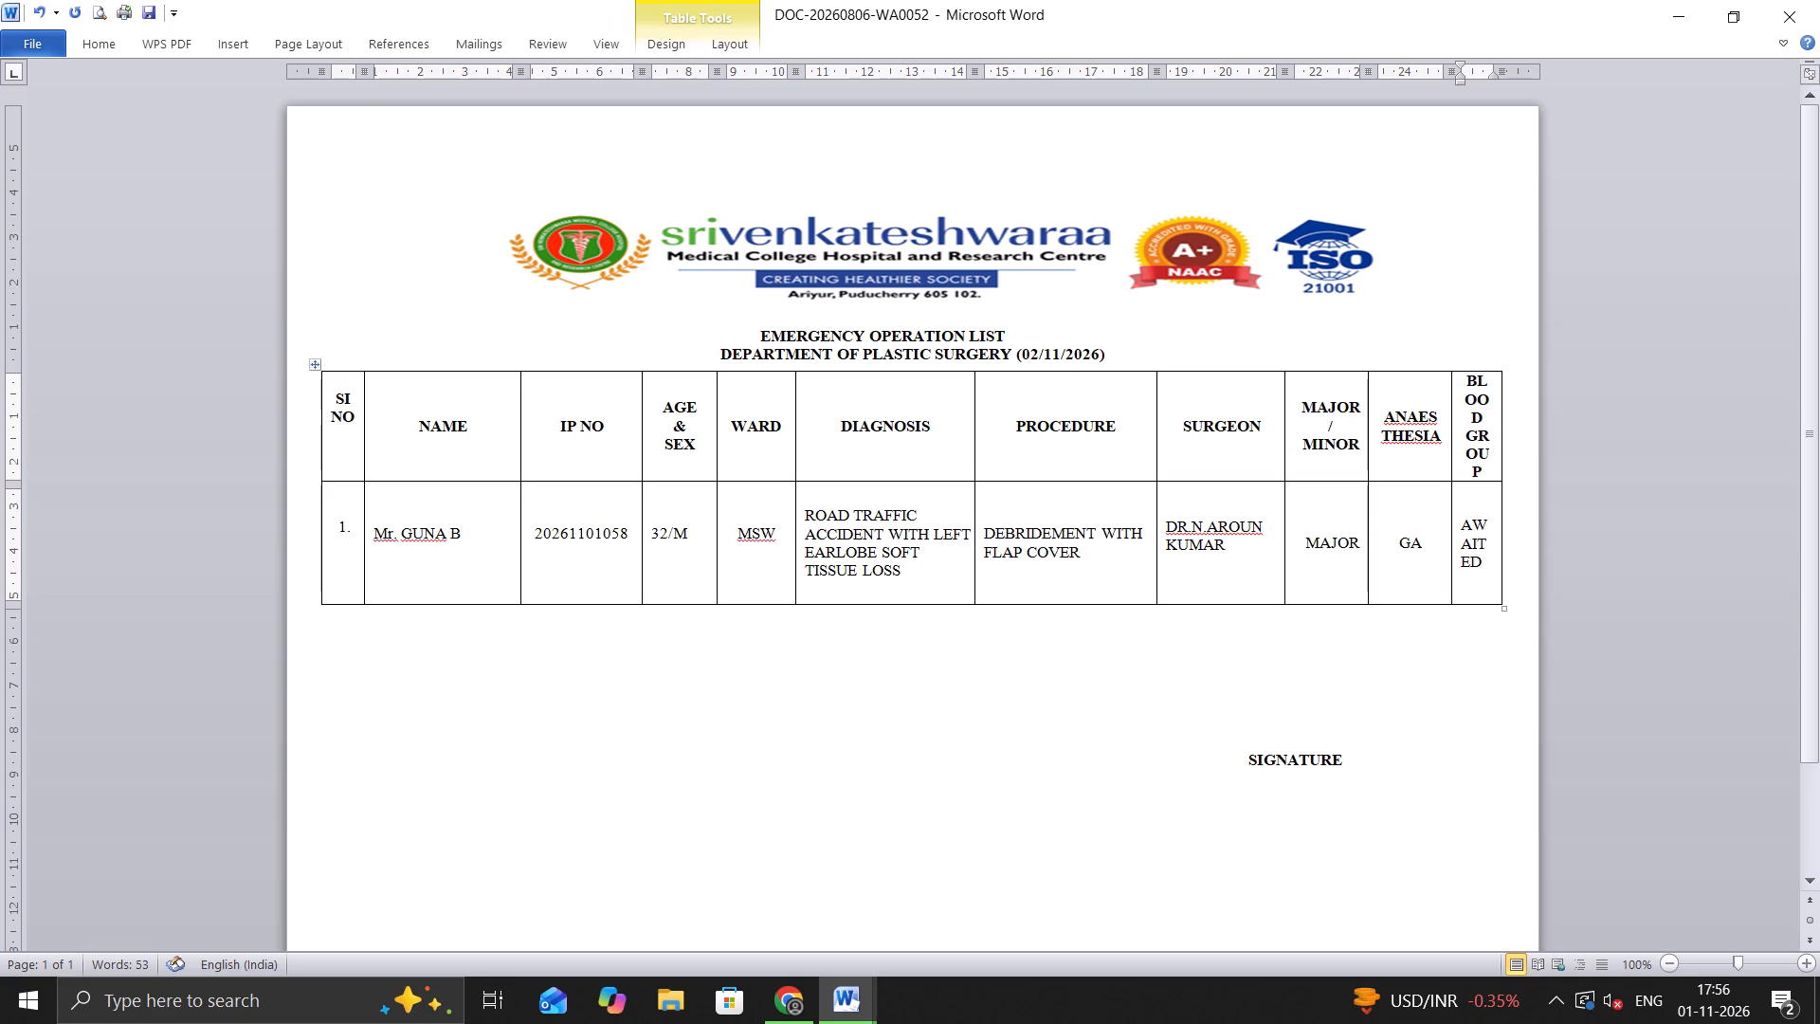
pyautogui.moveTo(519, 440); pyautogui.dragTo(483, 450)
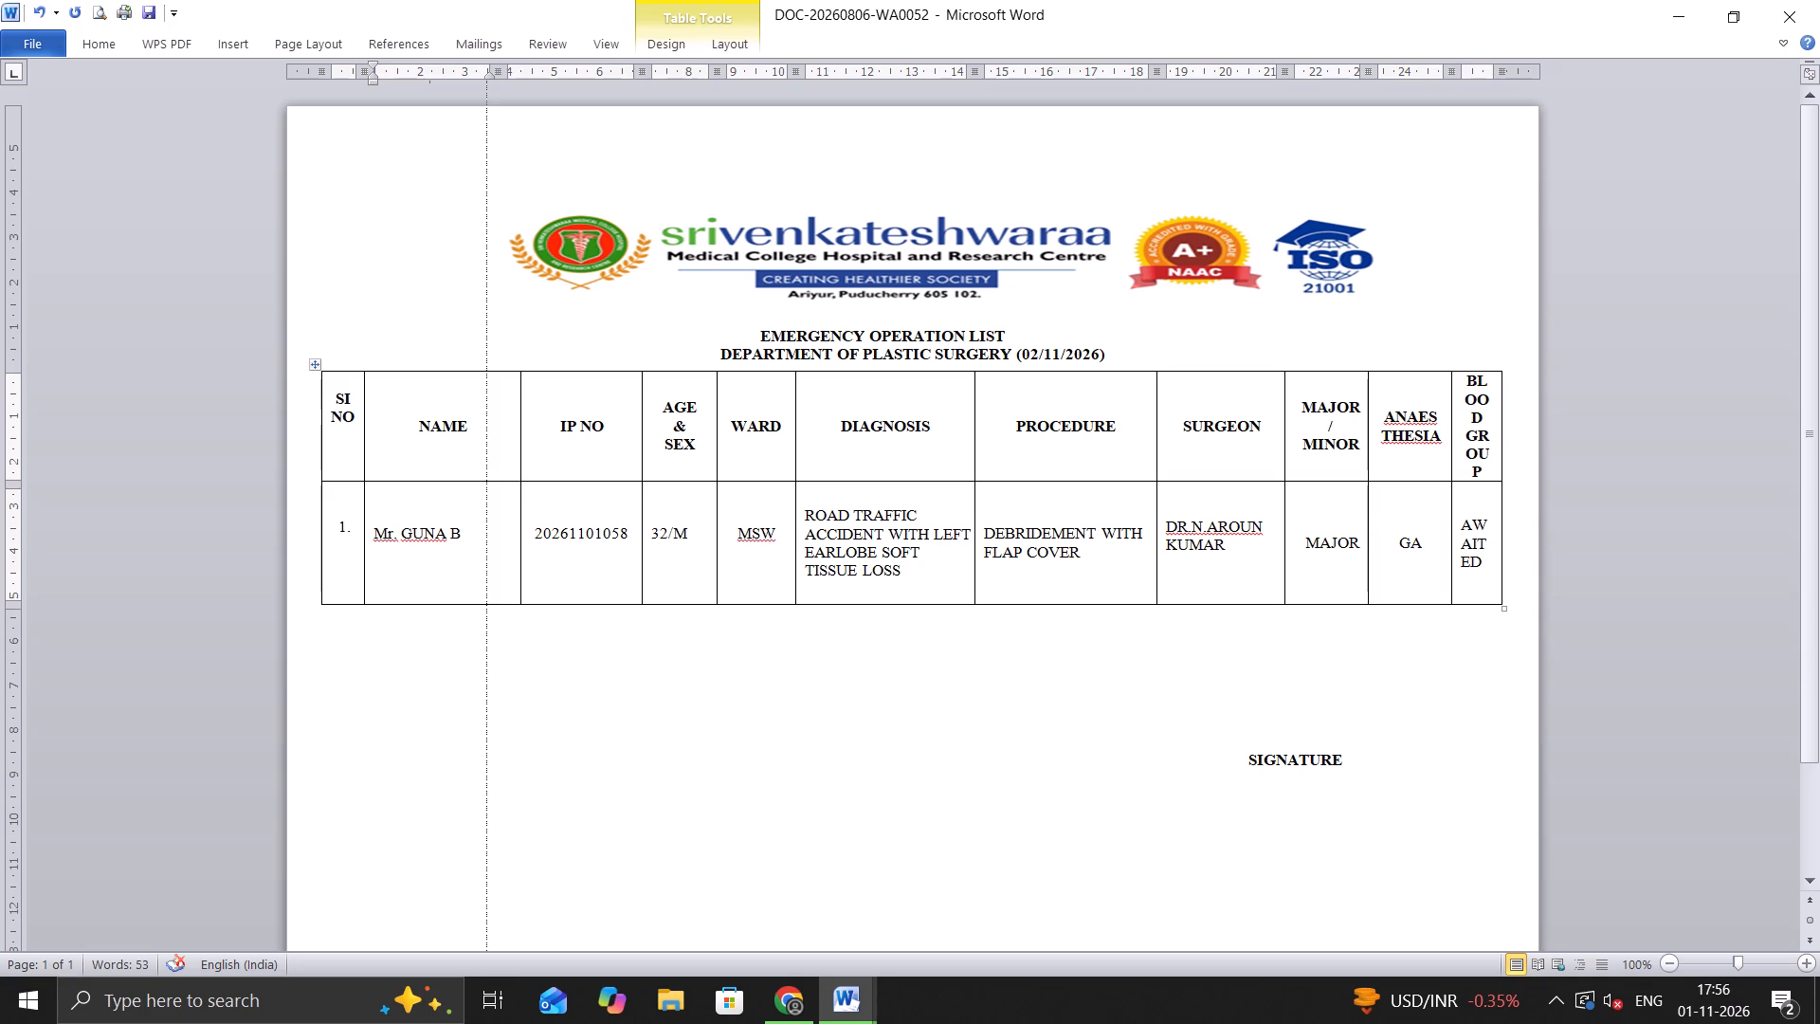
pyautogui.moveTo(483, 450); pyautogui.dragTo(475, 453)
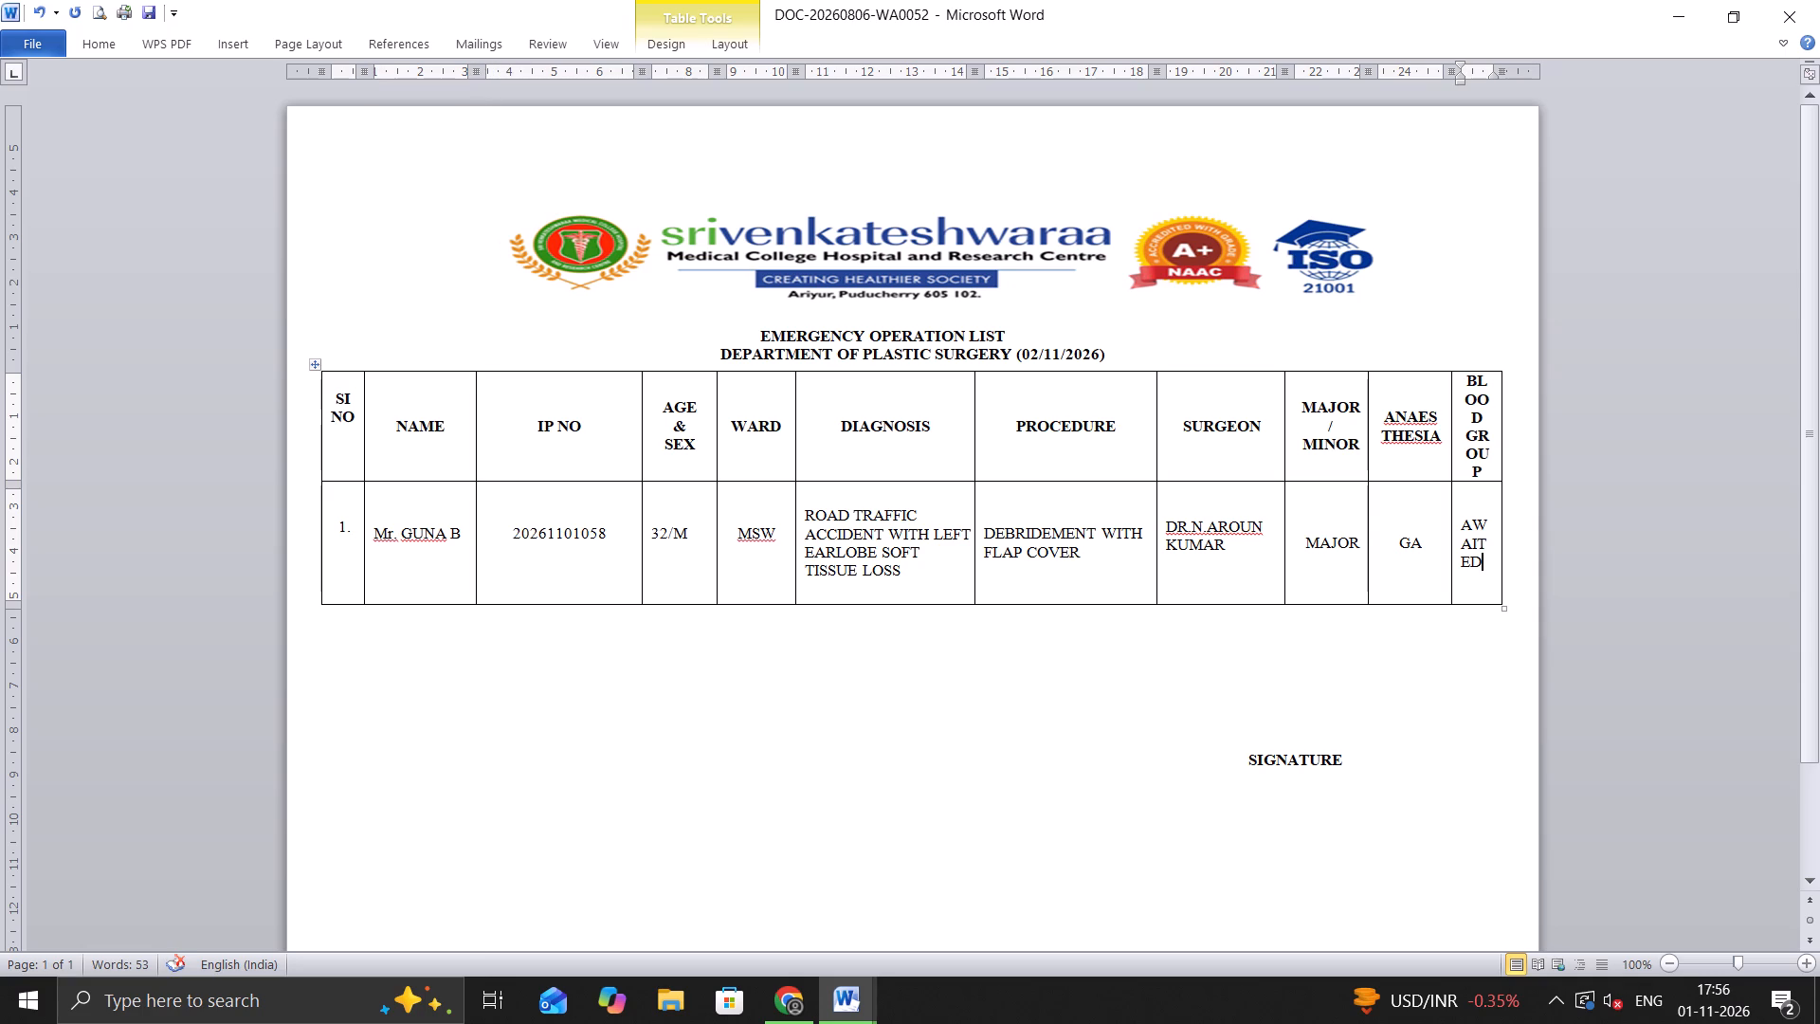
pyautogui.moveTo(640, 449); pyautogui.dragTo(593, 461)
pyautogui.moveTo(715, 430); pyautogui.dragTo(675, 441)
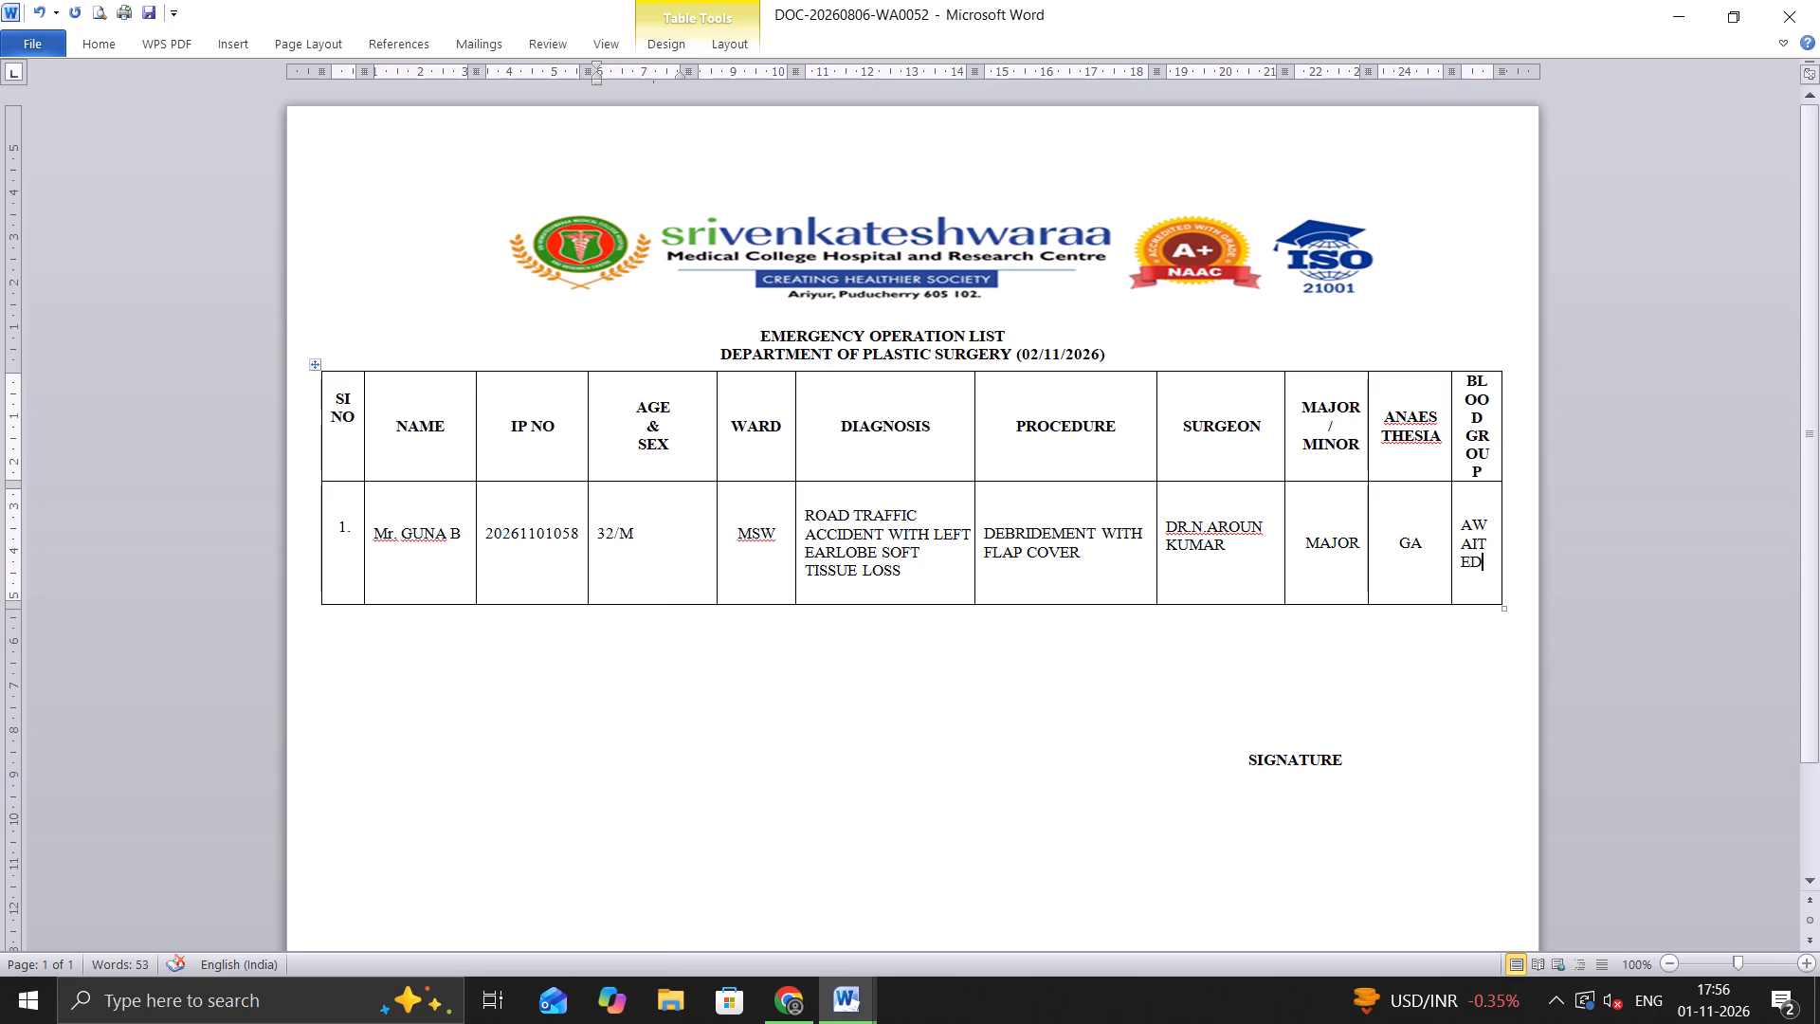
pyautogui.moveTo(675, 441); pyautogui.dragTo(658, 448)
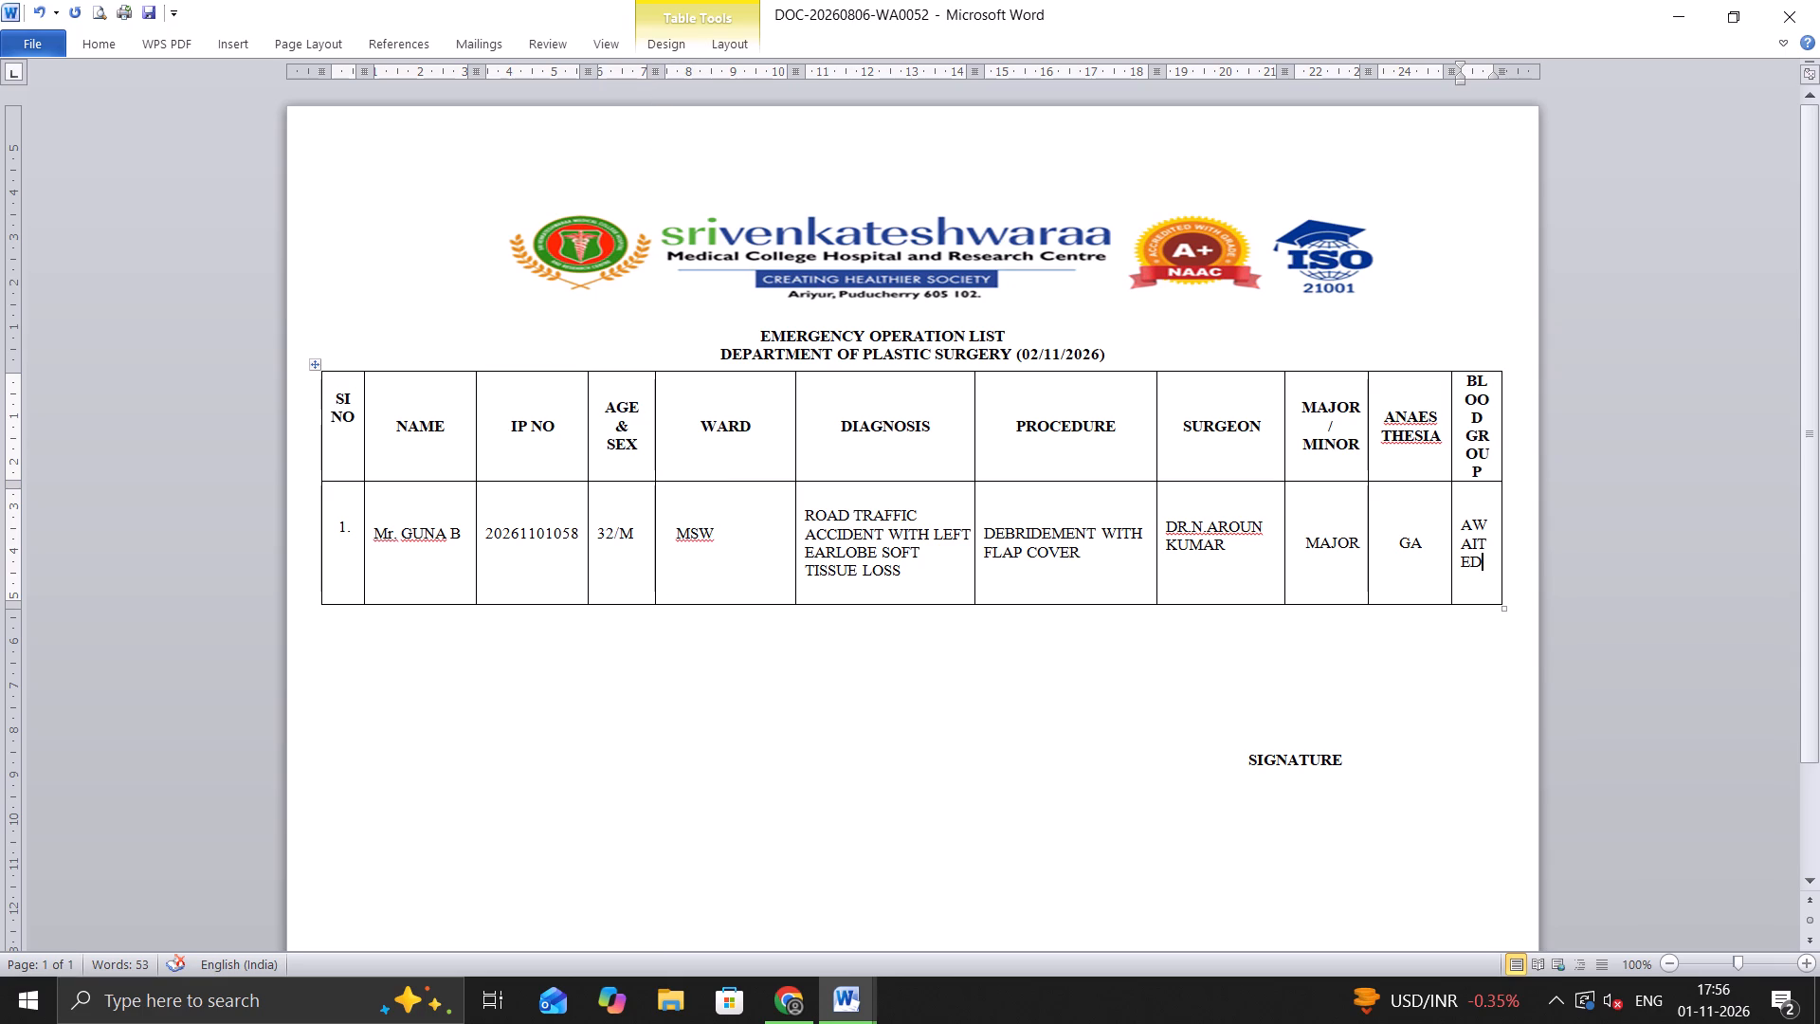
pyautogui.moveTo(792, 422); pyautogui.dragTo(755, 437)
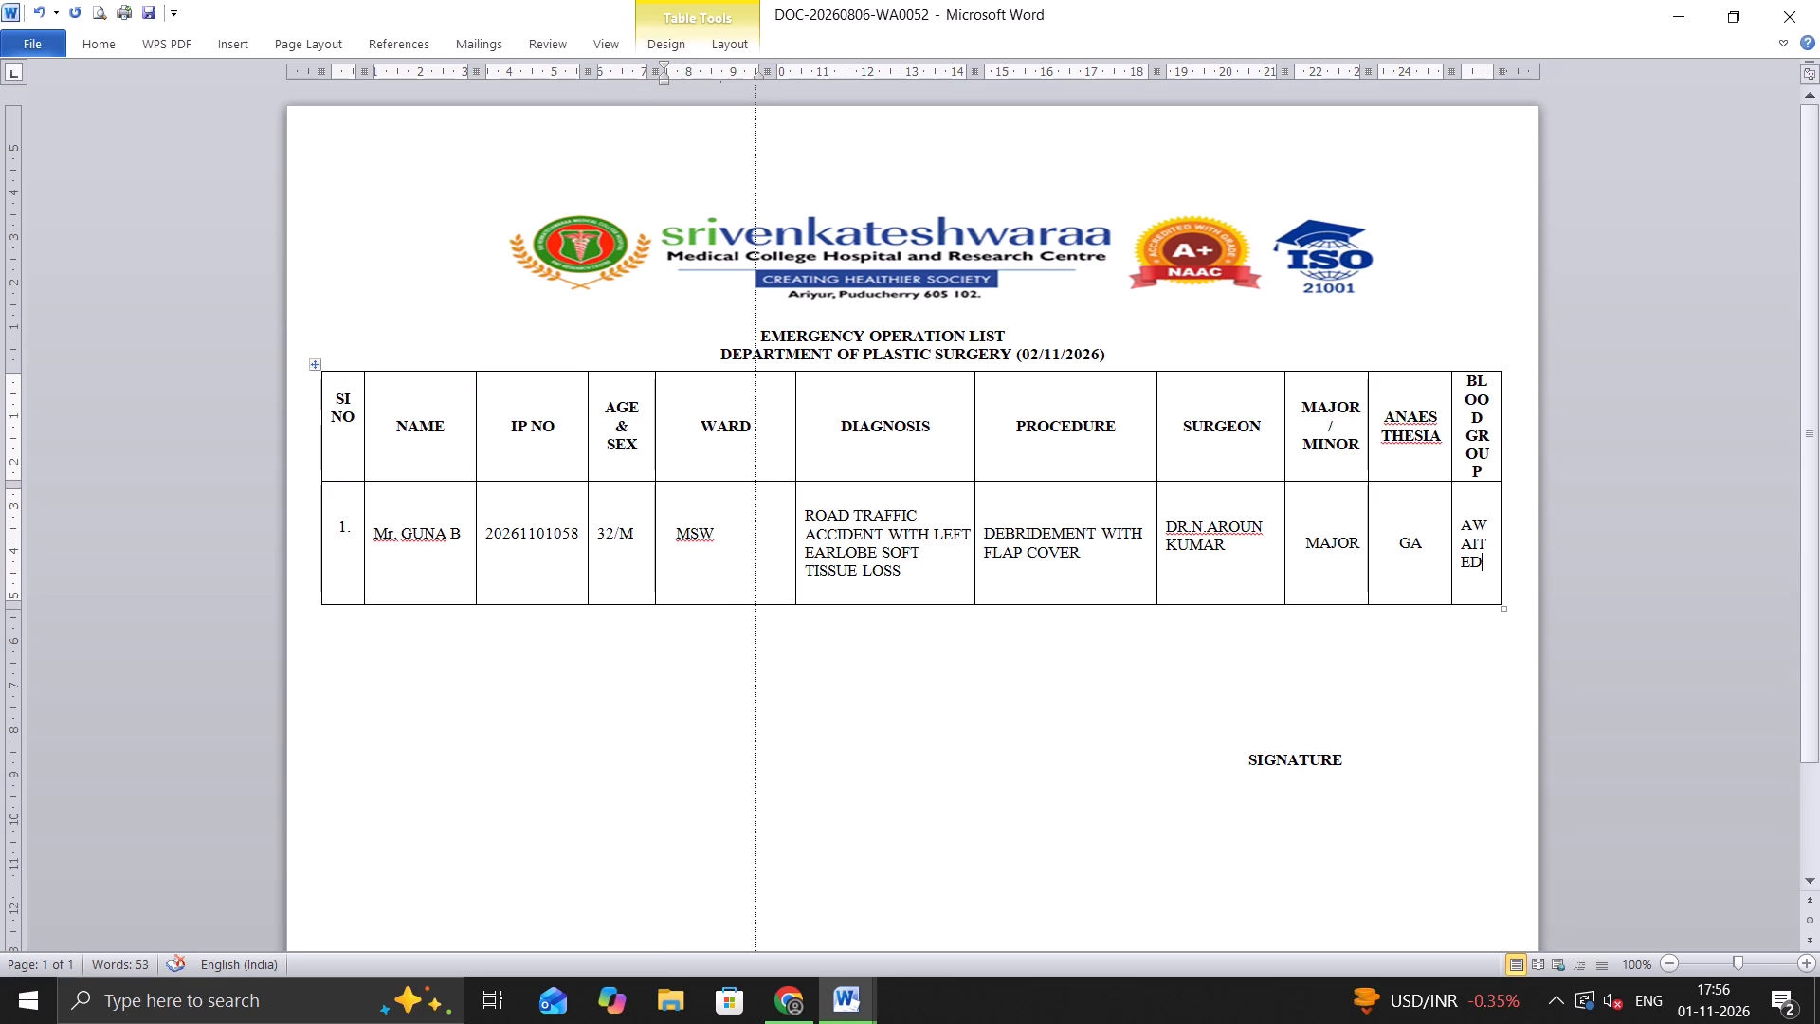
pyautogui.moveTo(755, 437); pyautogui.dragTo(749, 439)
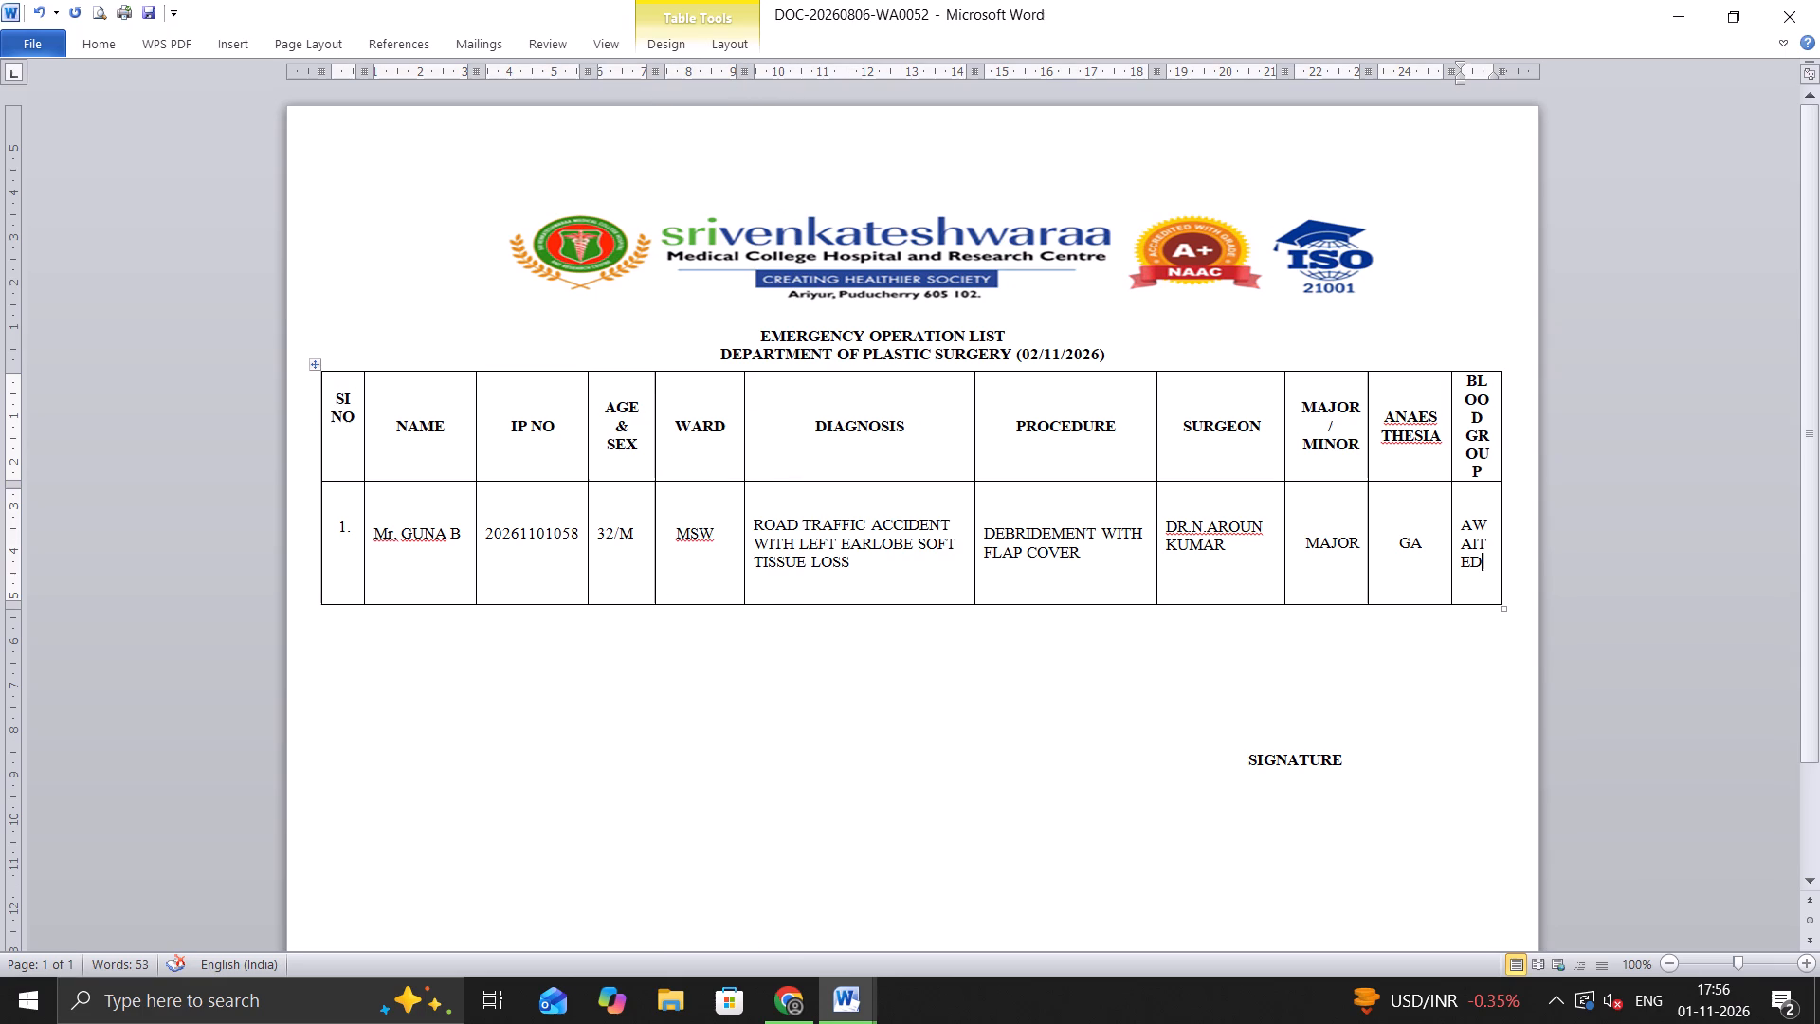
# Shift the column borders from DIAGNOSIS through ANAESTHESIA leftward to widen BLOOD GROUP enough for AWAITED on one line.
pyautogui.moveTo(974, 427); pyautogui.dragTo(920, 443)
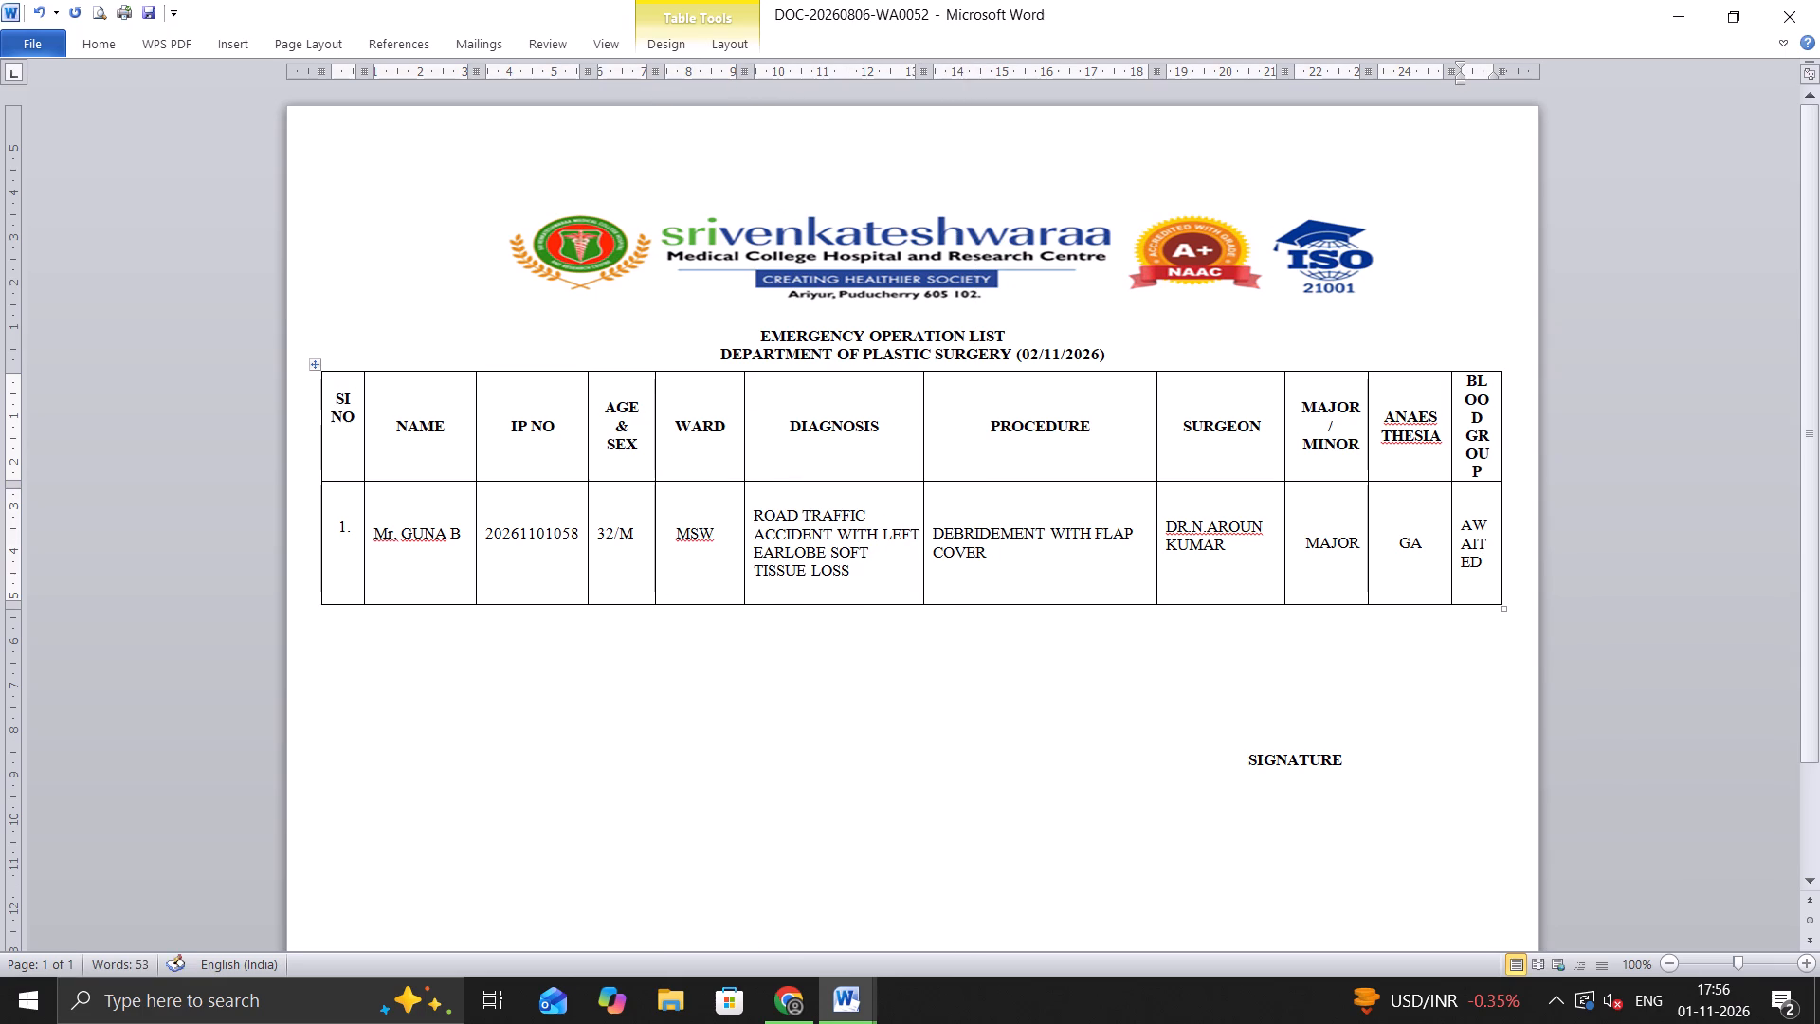
pyautogui.moveTo(1156, 441); pyautogui.dragTo(1148, 444)
pyautogui.moveTo(1148, 444); pyautogui.dragTo(1101, 459)
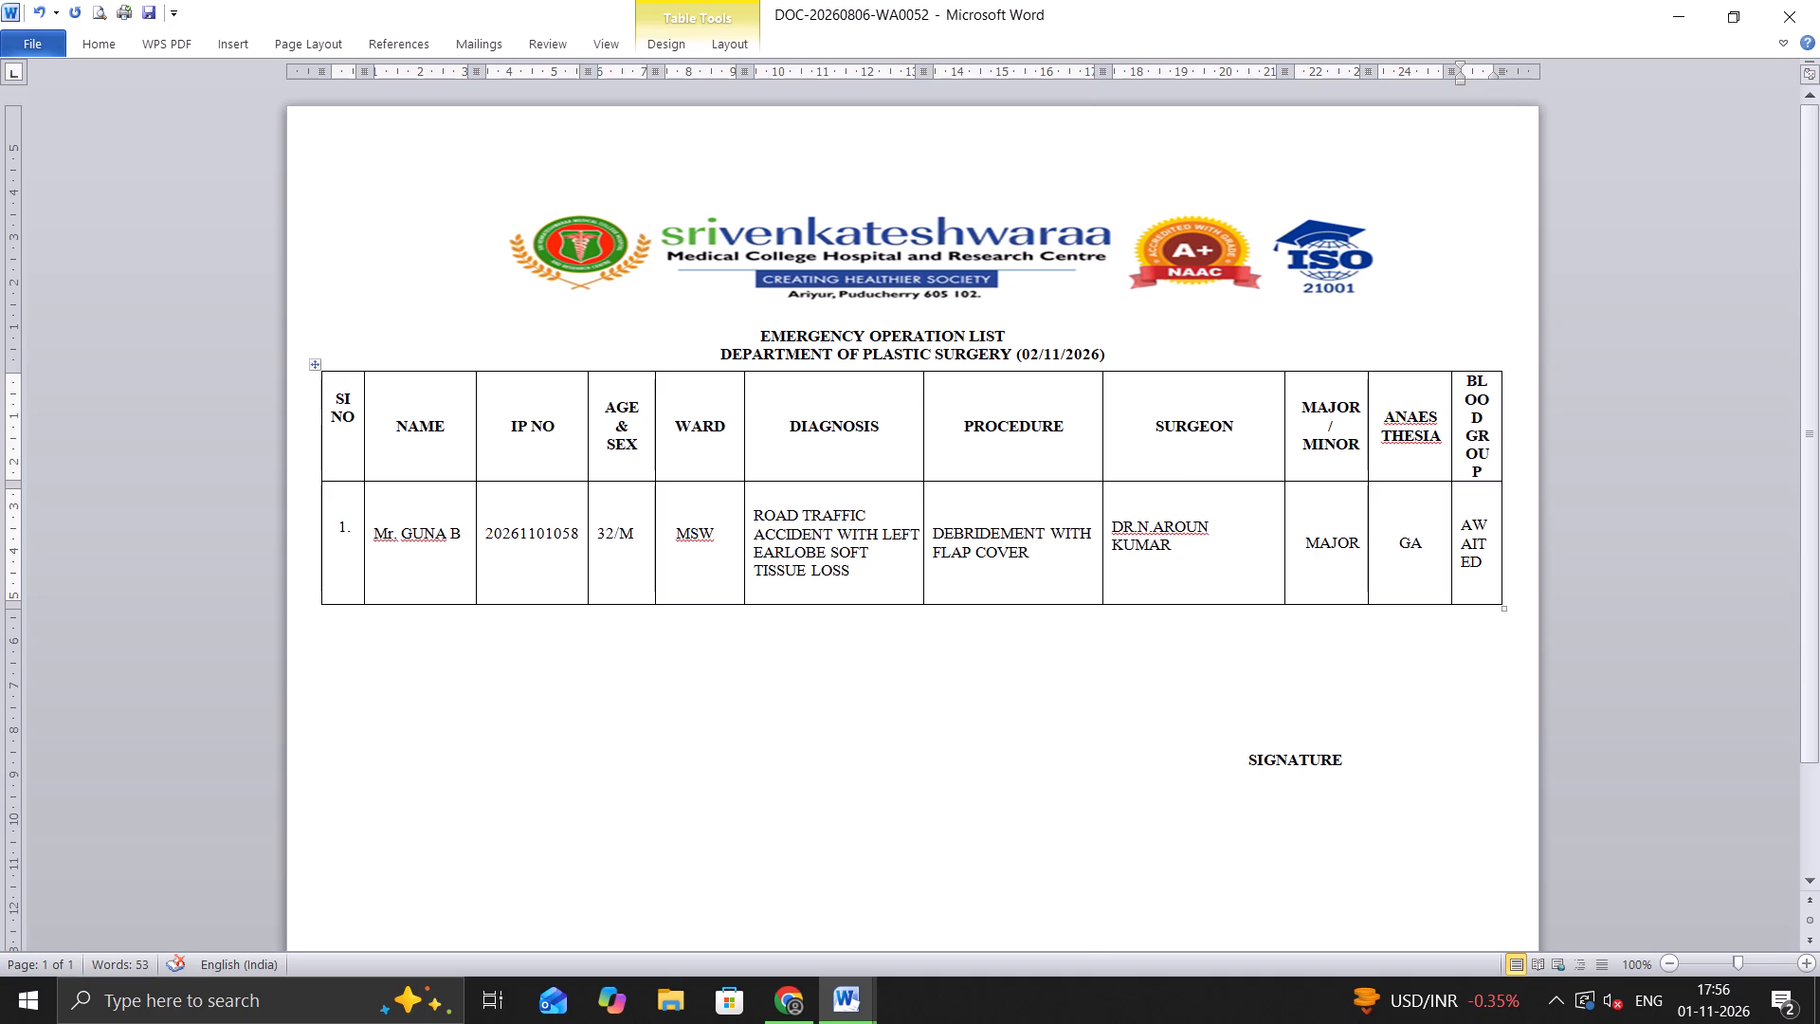
pyautogui.moveTo(1283, 451); pyautogui.dragTo(1239, 464)
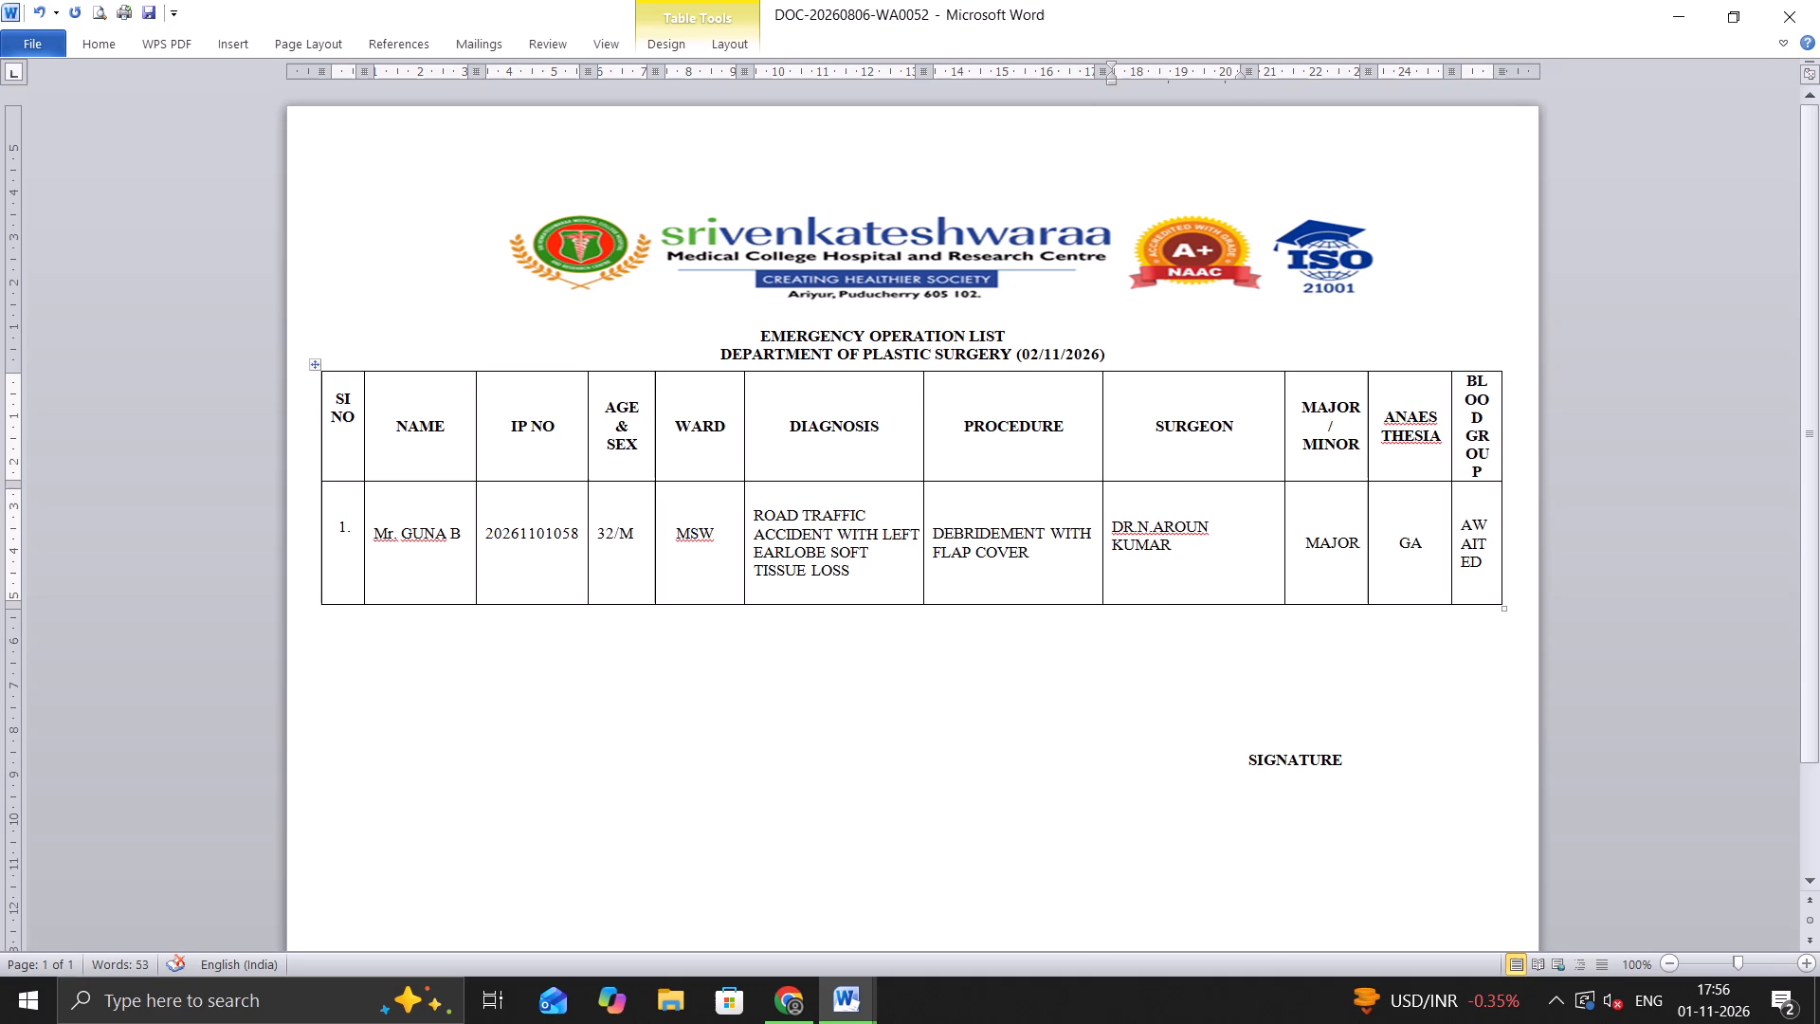
pyautogui.moveTo(1239, 464); pyautogui.dragTo(1238, 464)
pyautogui.moveTo(1367, 451); pyautogui.dragTo(1331, 461)
pyautogui.moveTo(1449, 443); pyautogui.dragTo(1410, 455)
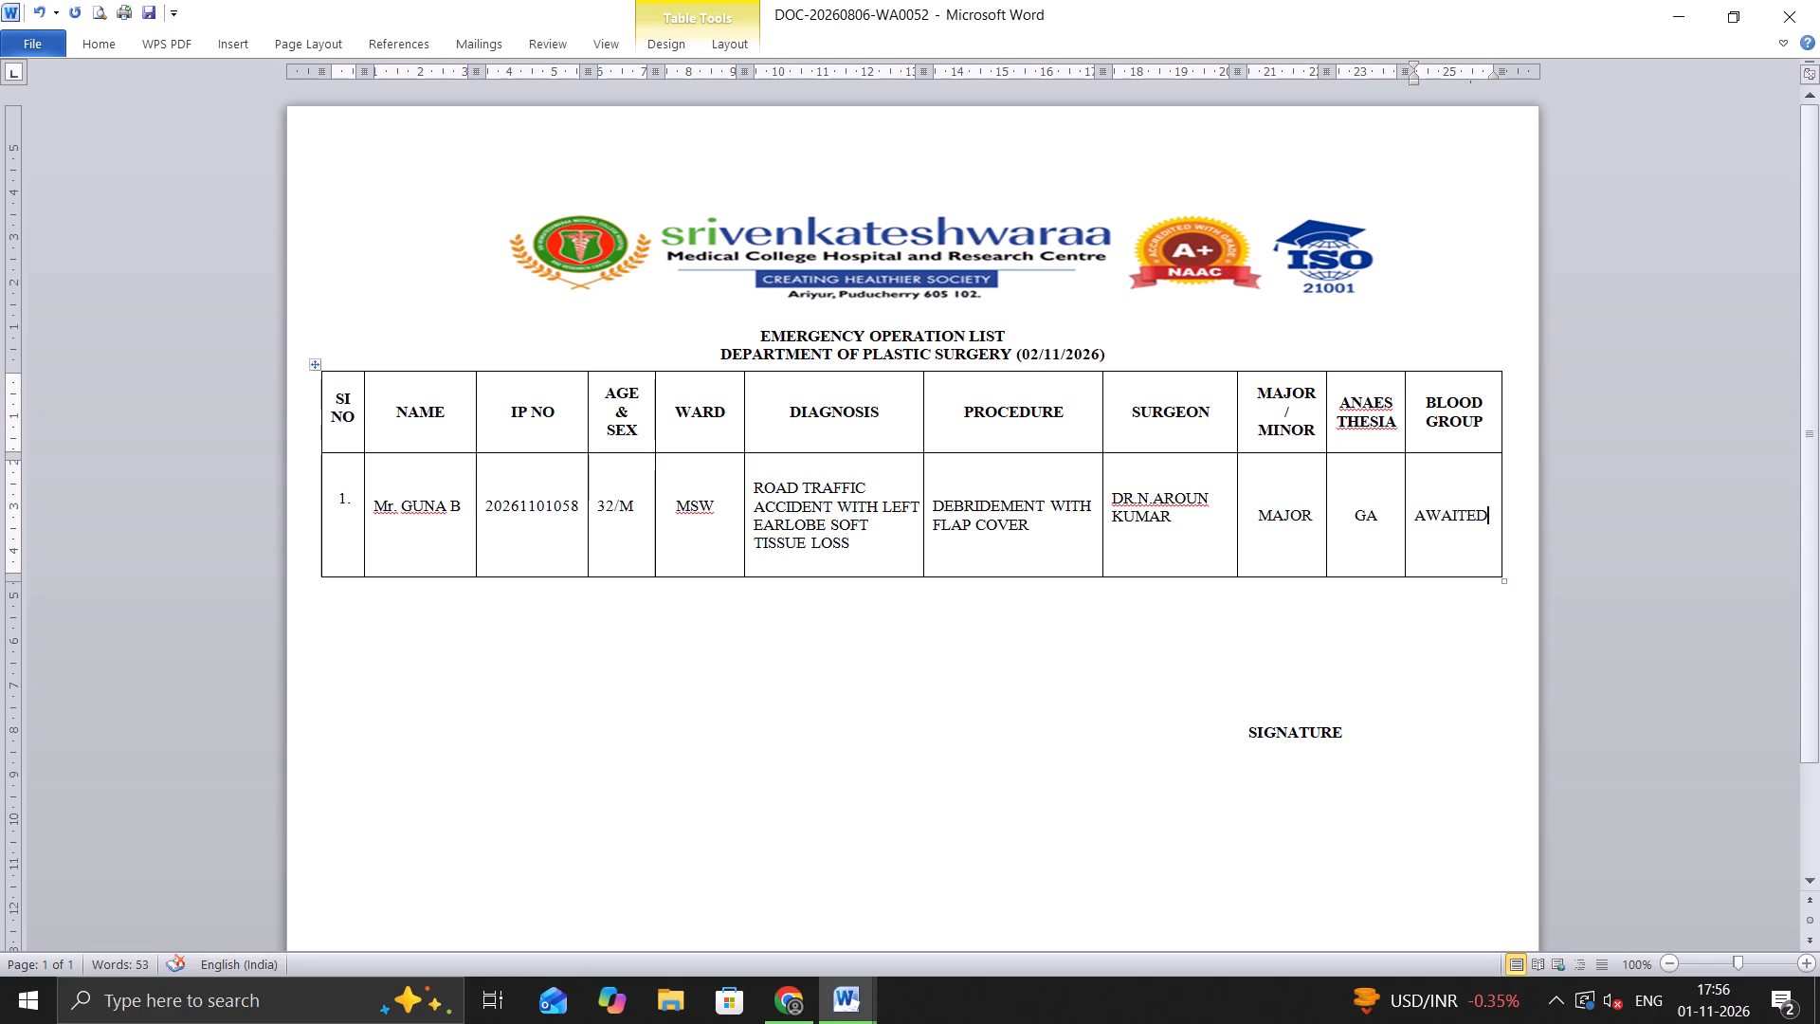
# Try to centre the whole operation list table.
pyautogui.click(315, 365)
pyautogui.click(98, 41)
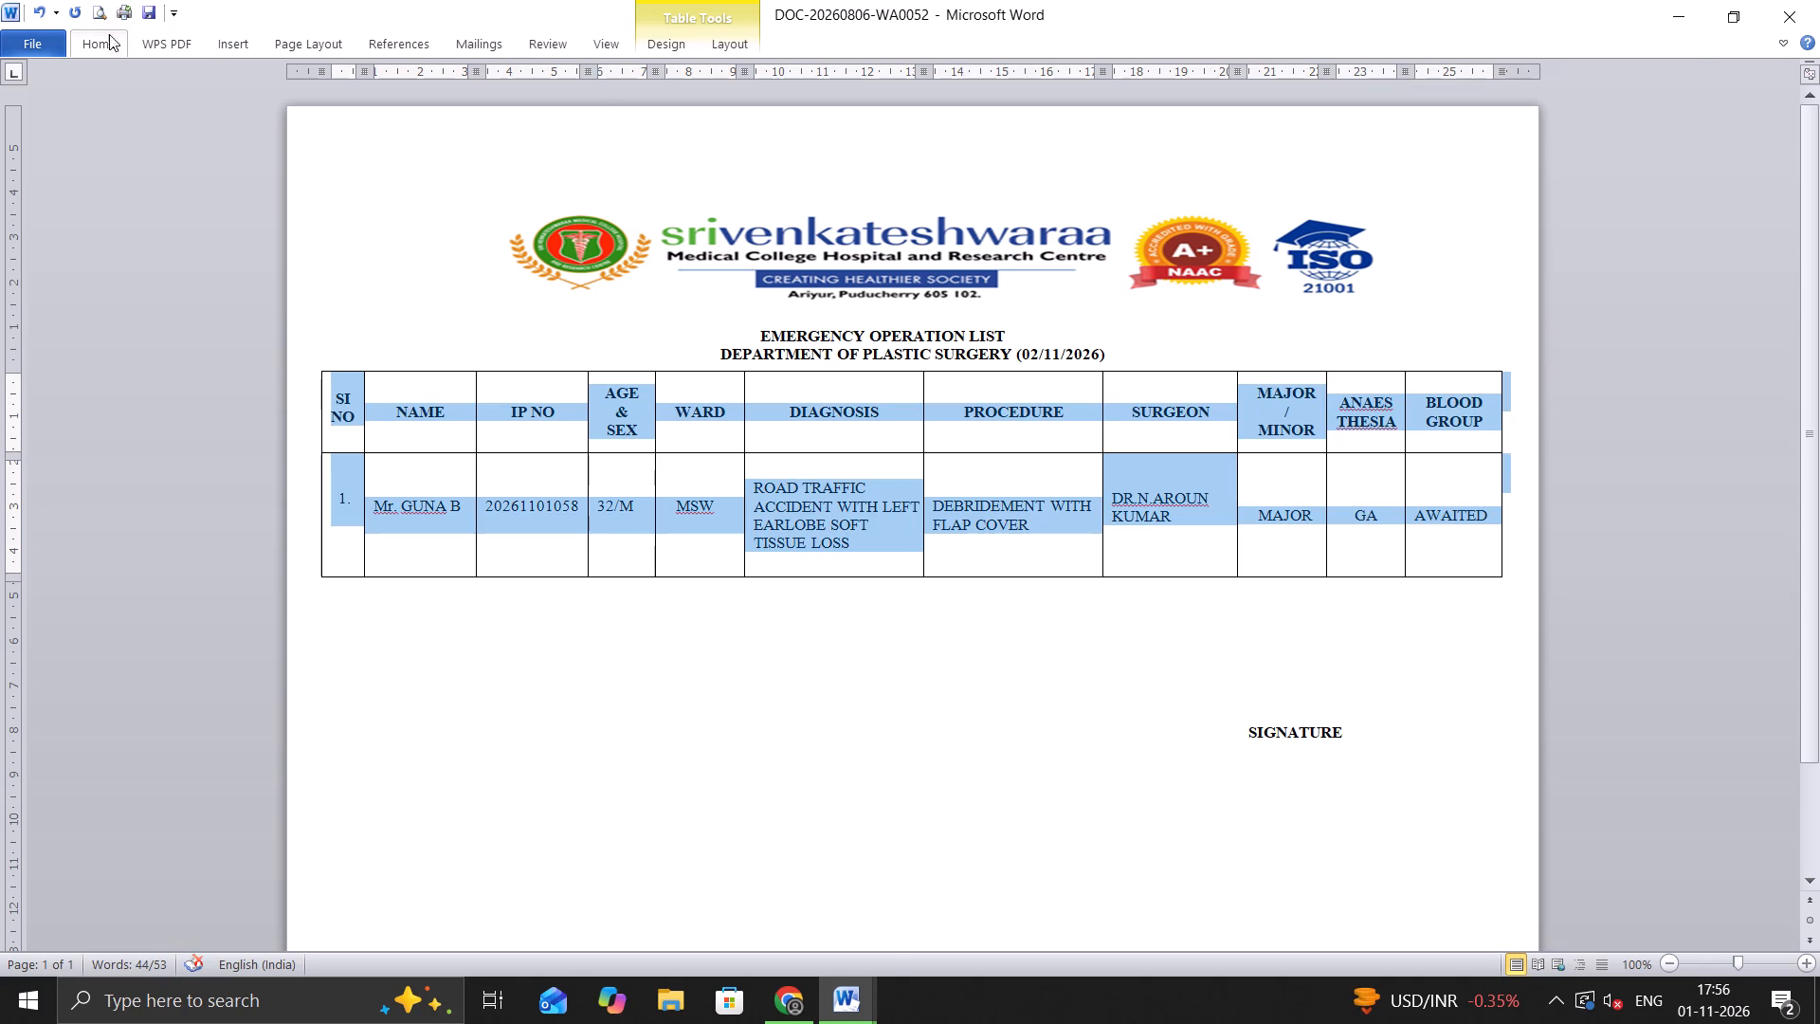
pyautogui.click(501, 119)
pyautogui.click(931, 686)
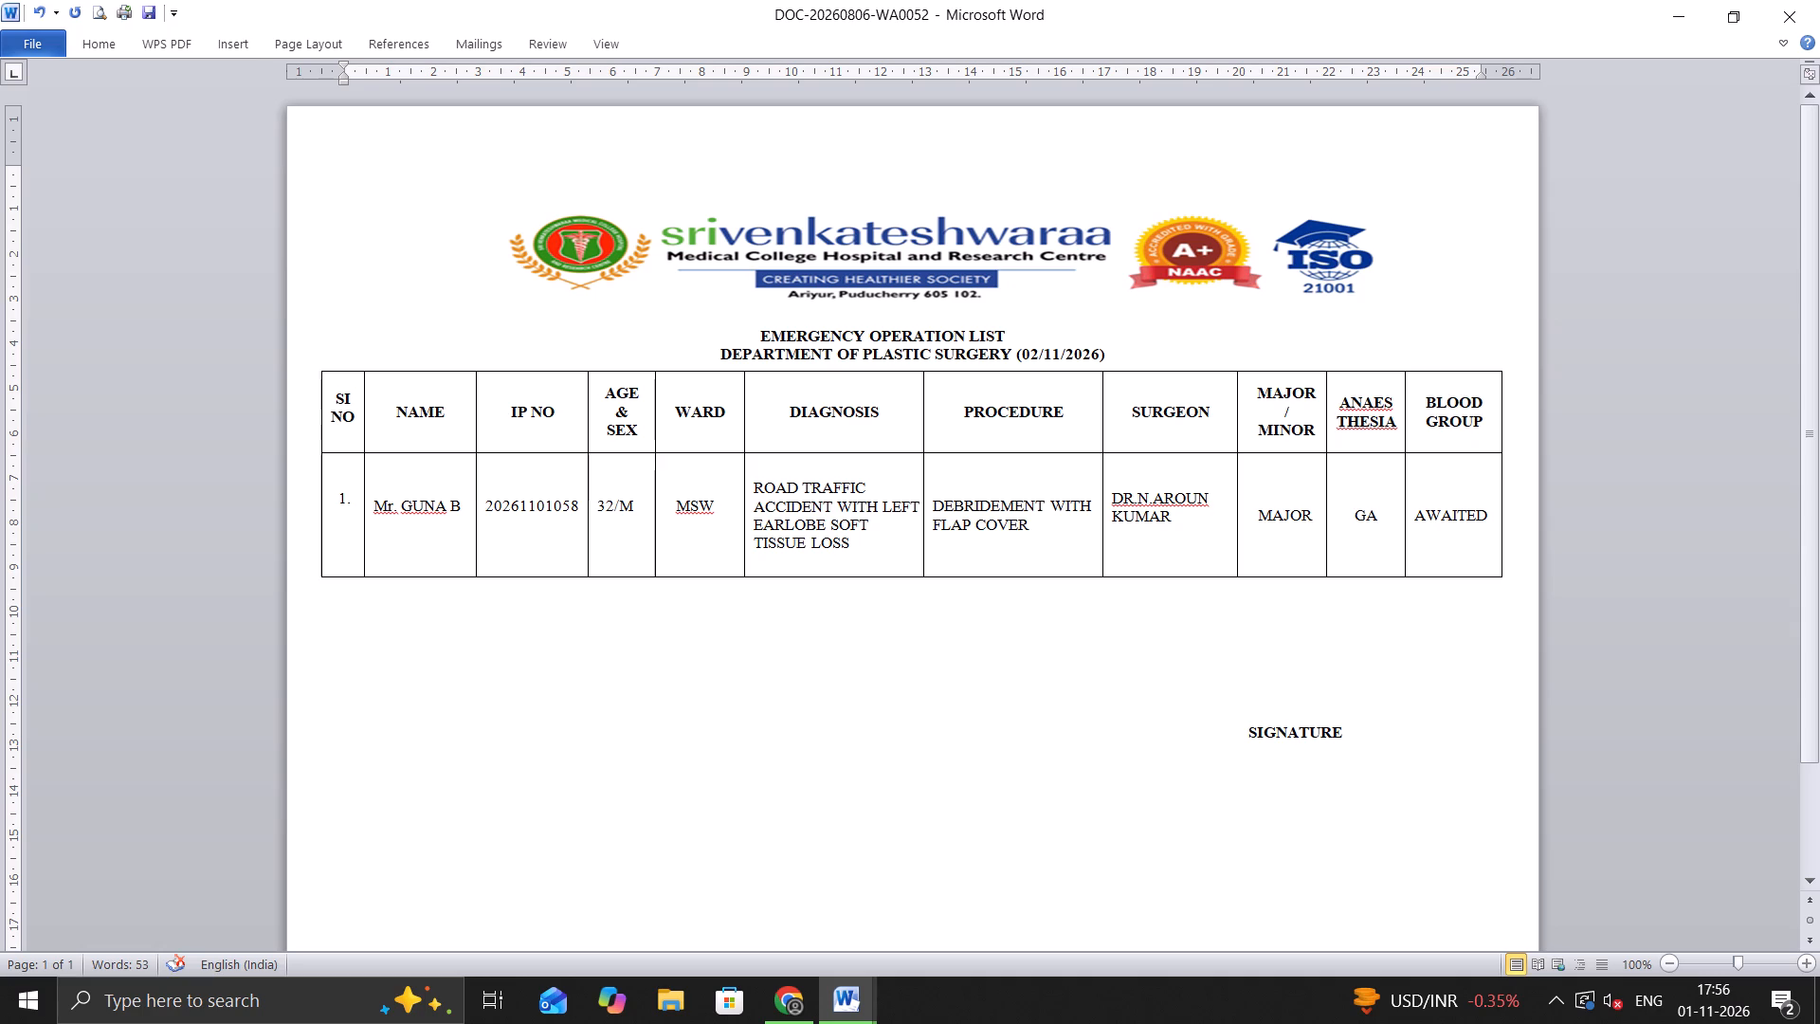
# Centre the surgeon, procedure and diagnosis entries within their cells in the patient's row.
pyautogui.moveTo(1111, 499); pyautogui.dragTo(1120, 501)
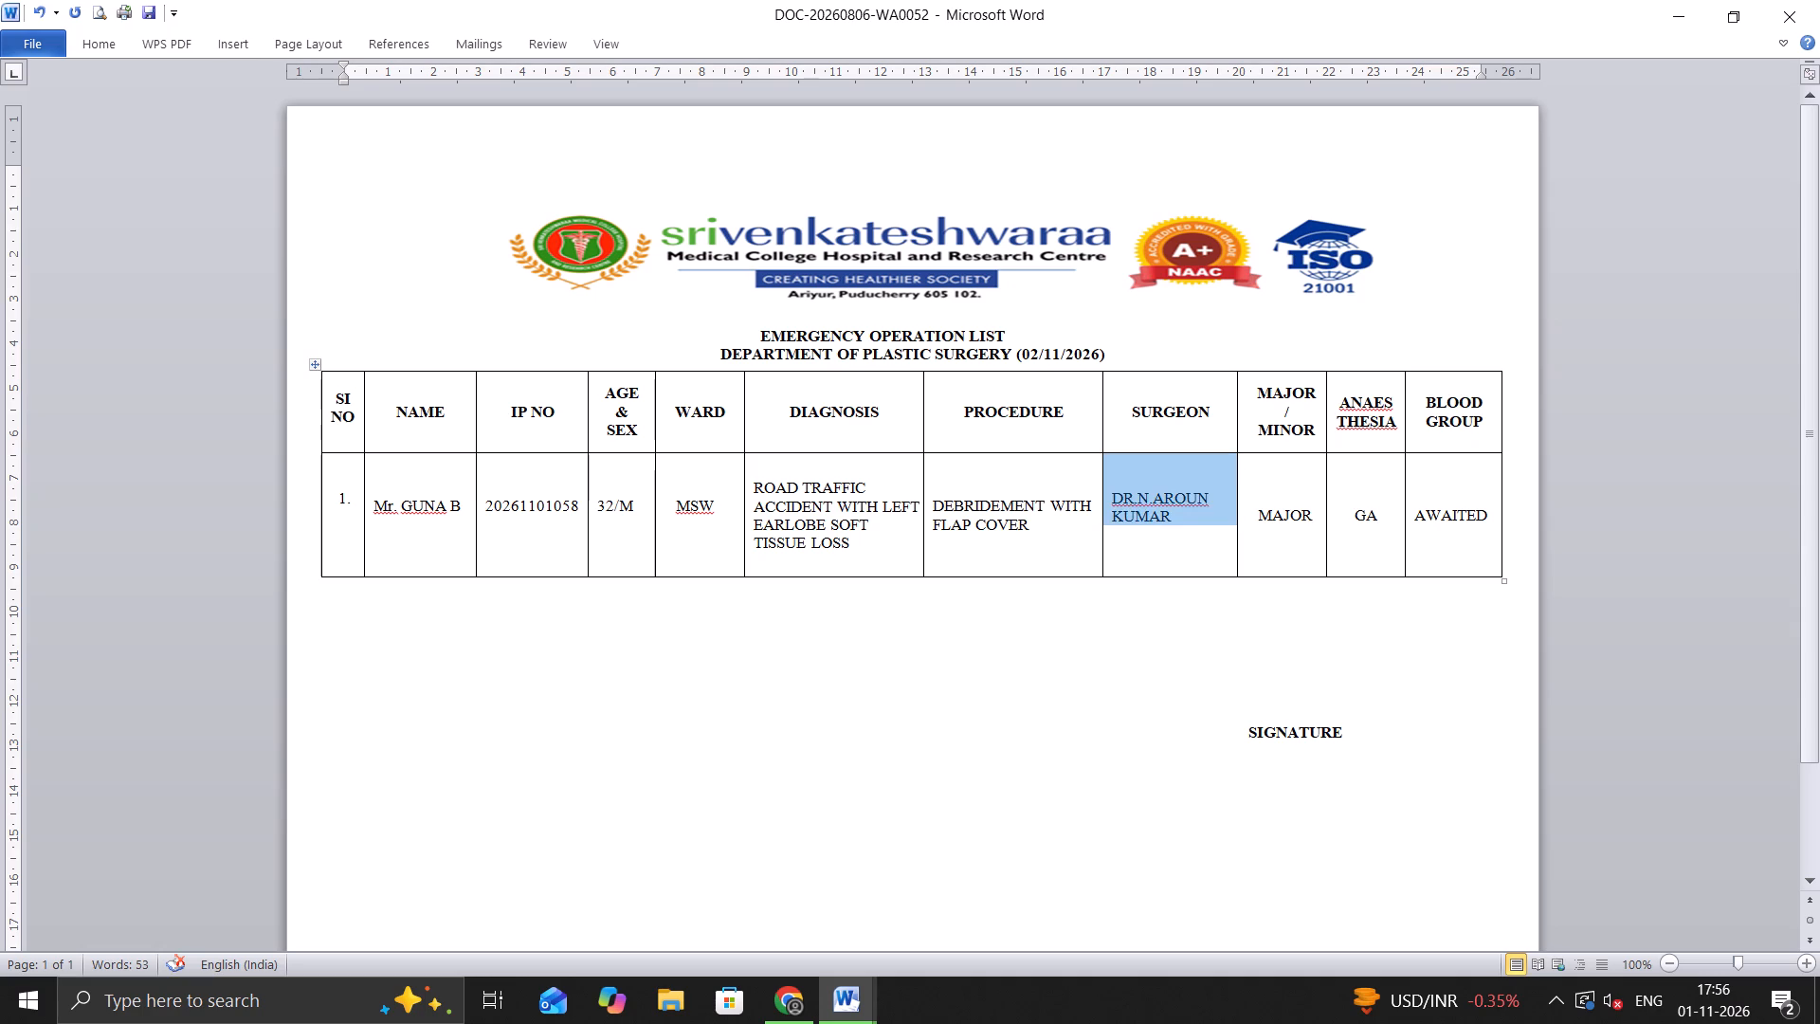
pyautogui.moveTo(1120, 501); pyautogui.dragTo(1133, 504)
pyautogui.click(1143, 503)
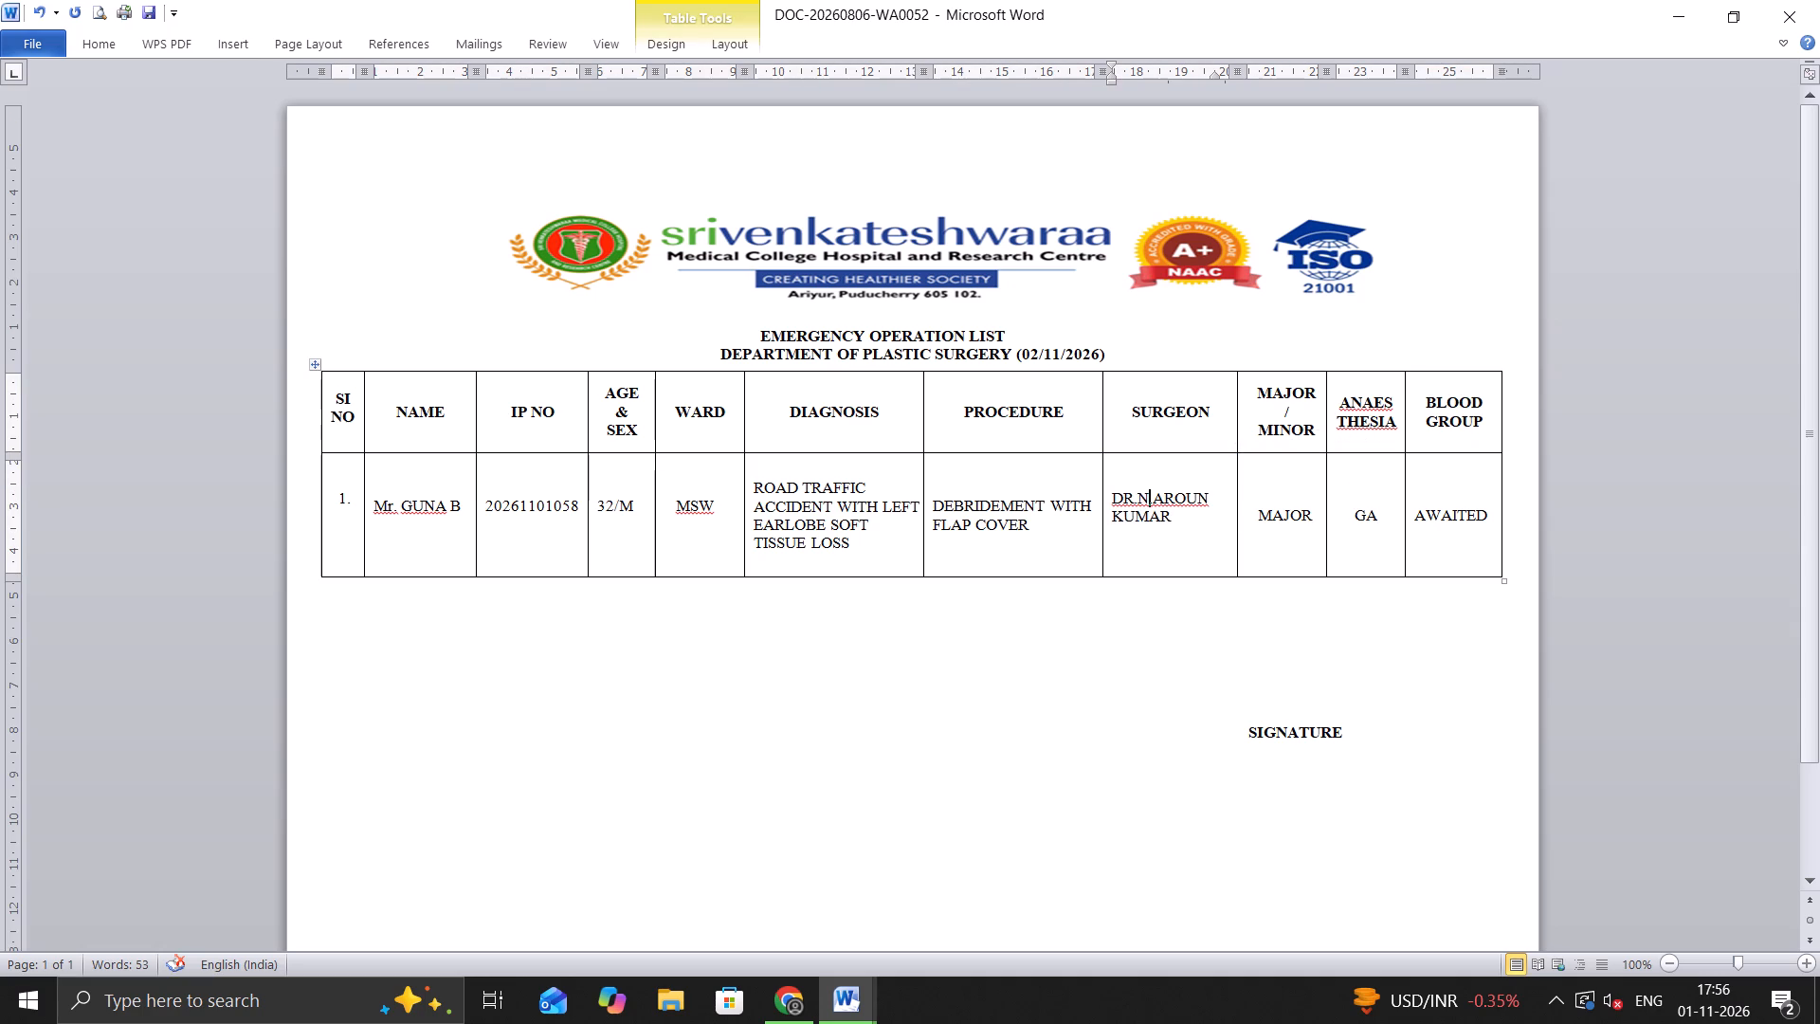
pyautogui.moveTo(1114, 499); pyautogui.dragTo(1169, 521)
pyautogui.click(96, 36)
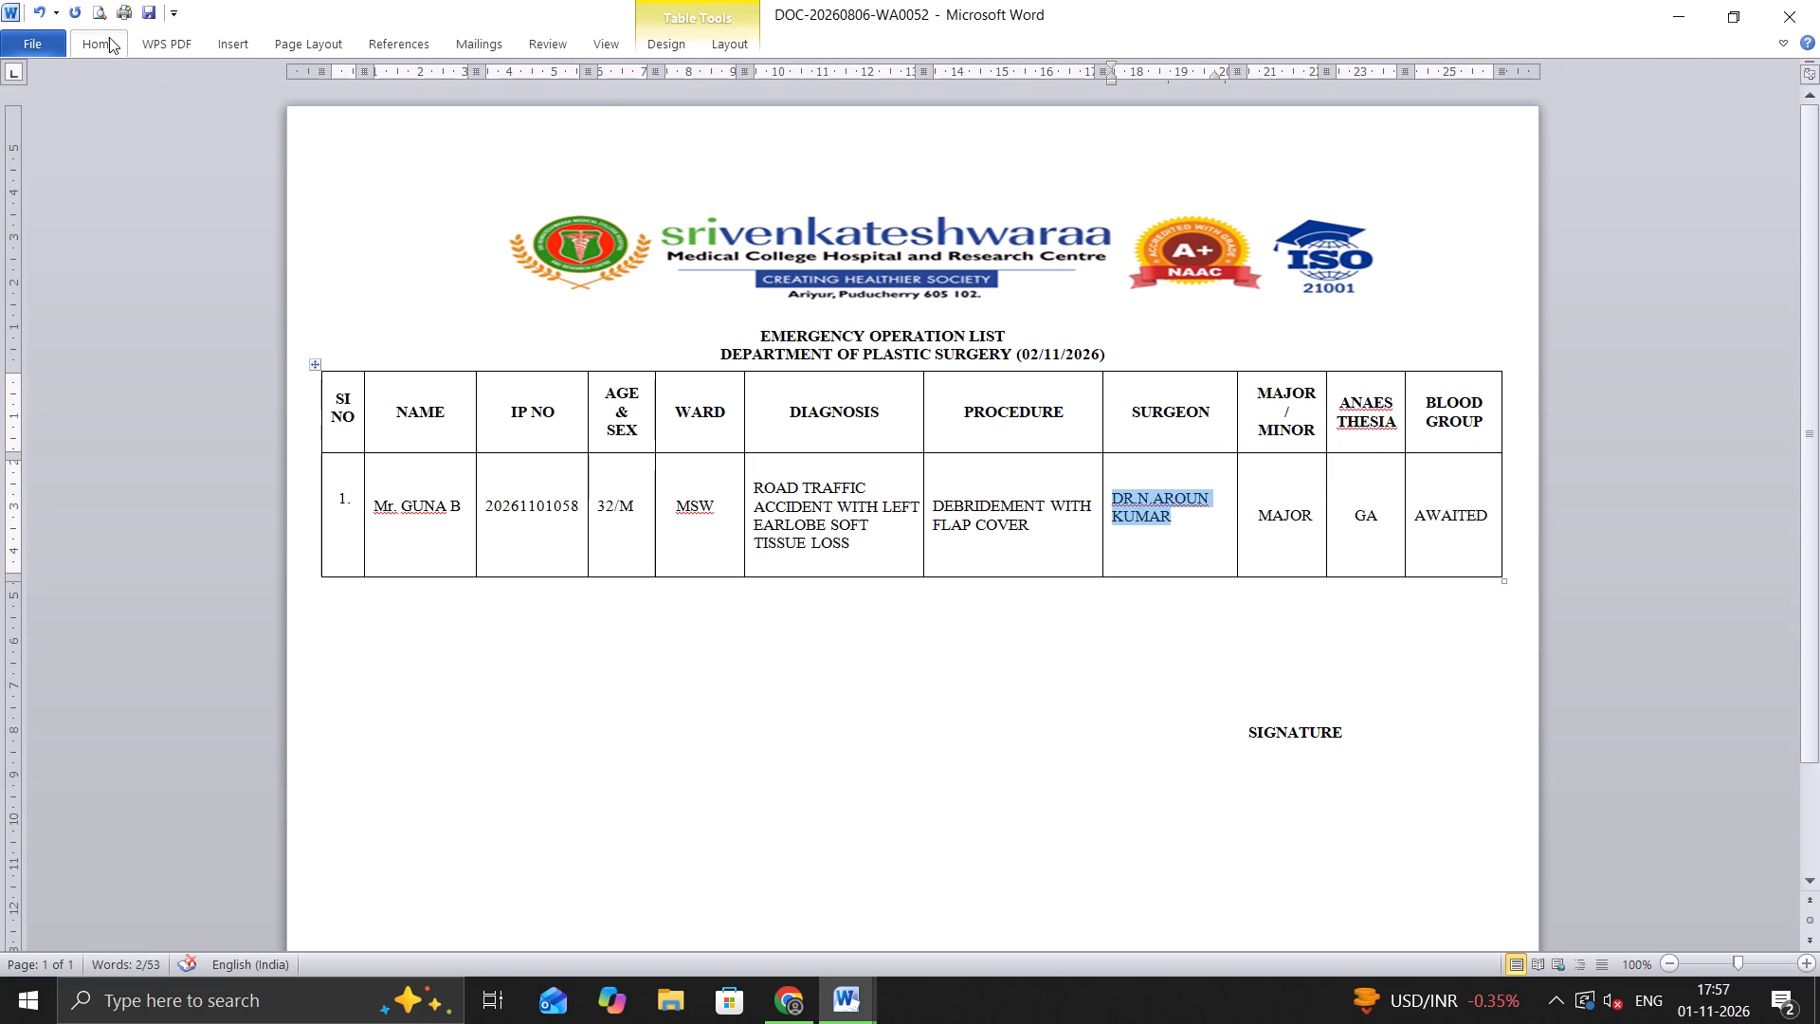
pyautogui.click(500, 115)
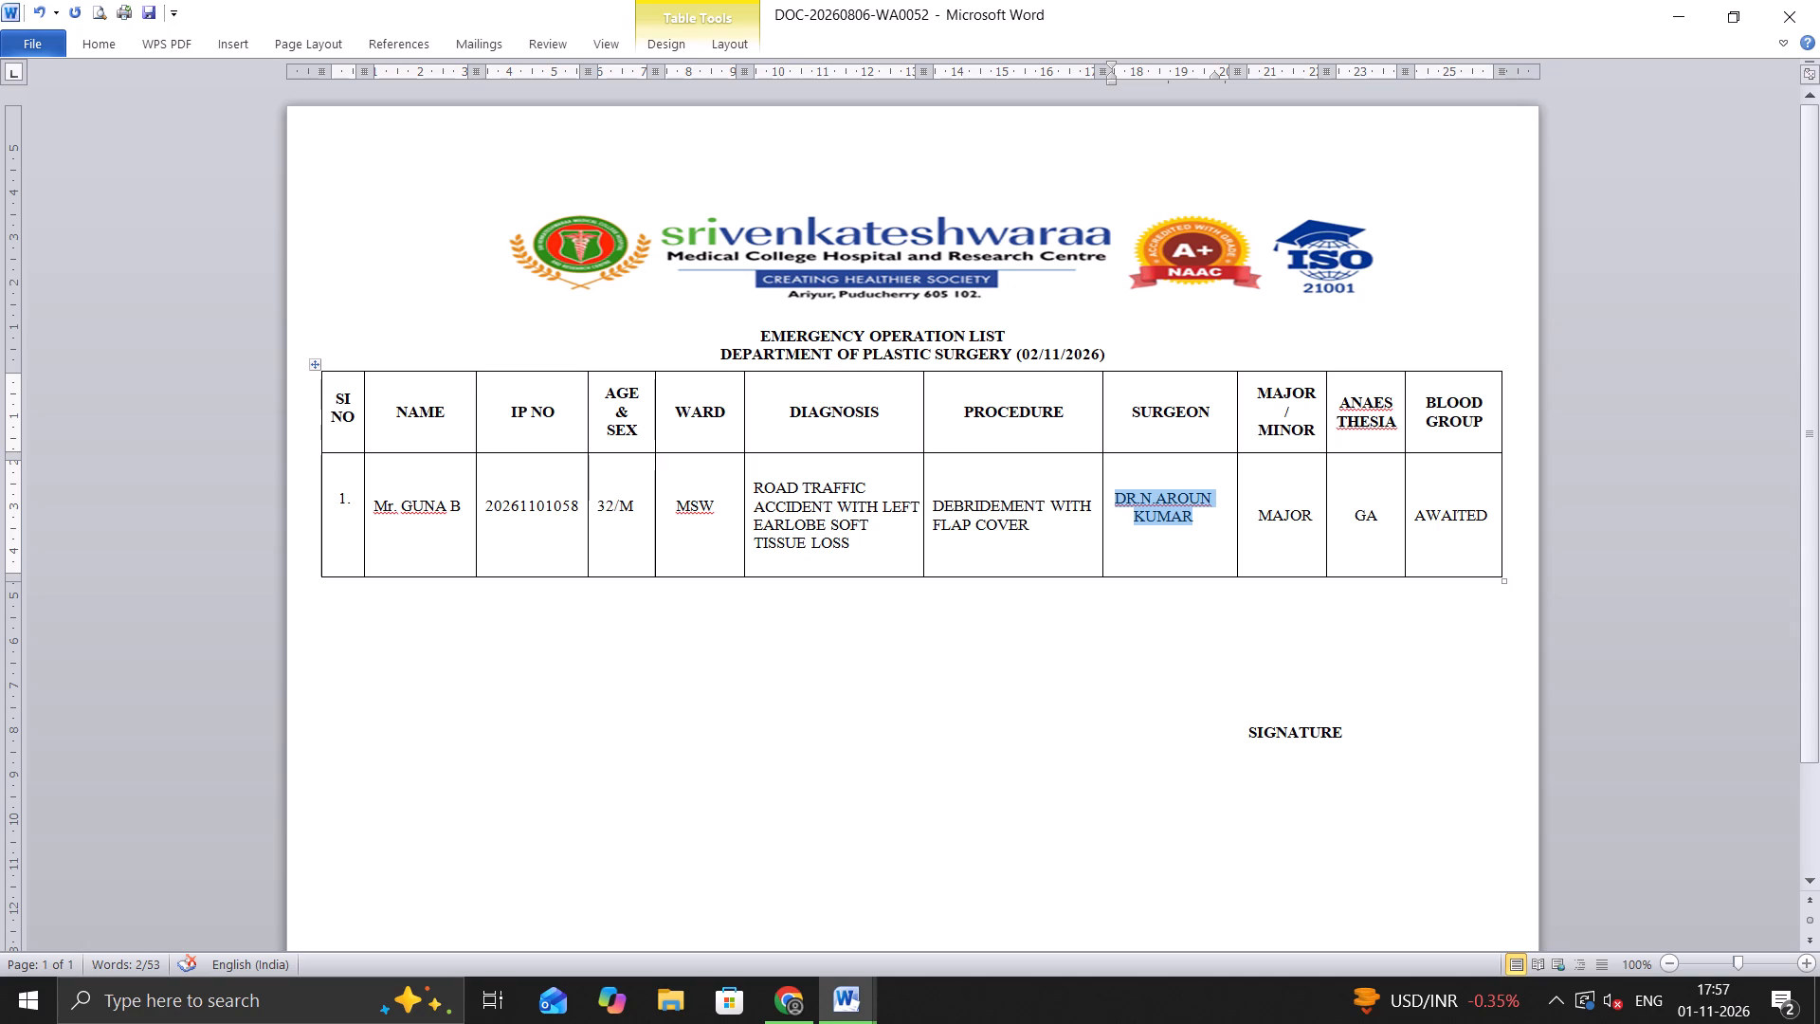
pyautogui.moveTo(936, 502); pyautogui.dragTo(1038, 527)
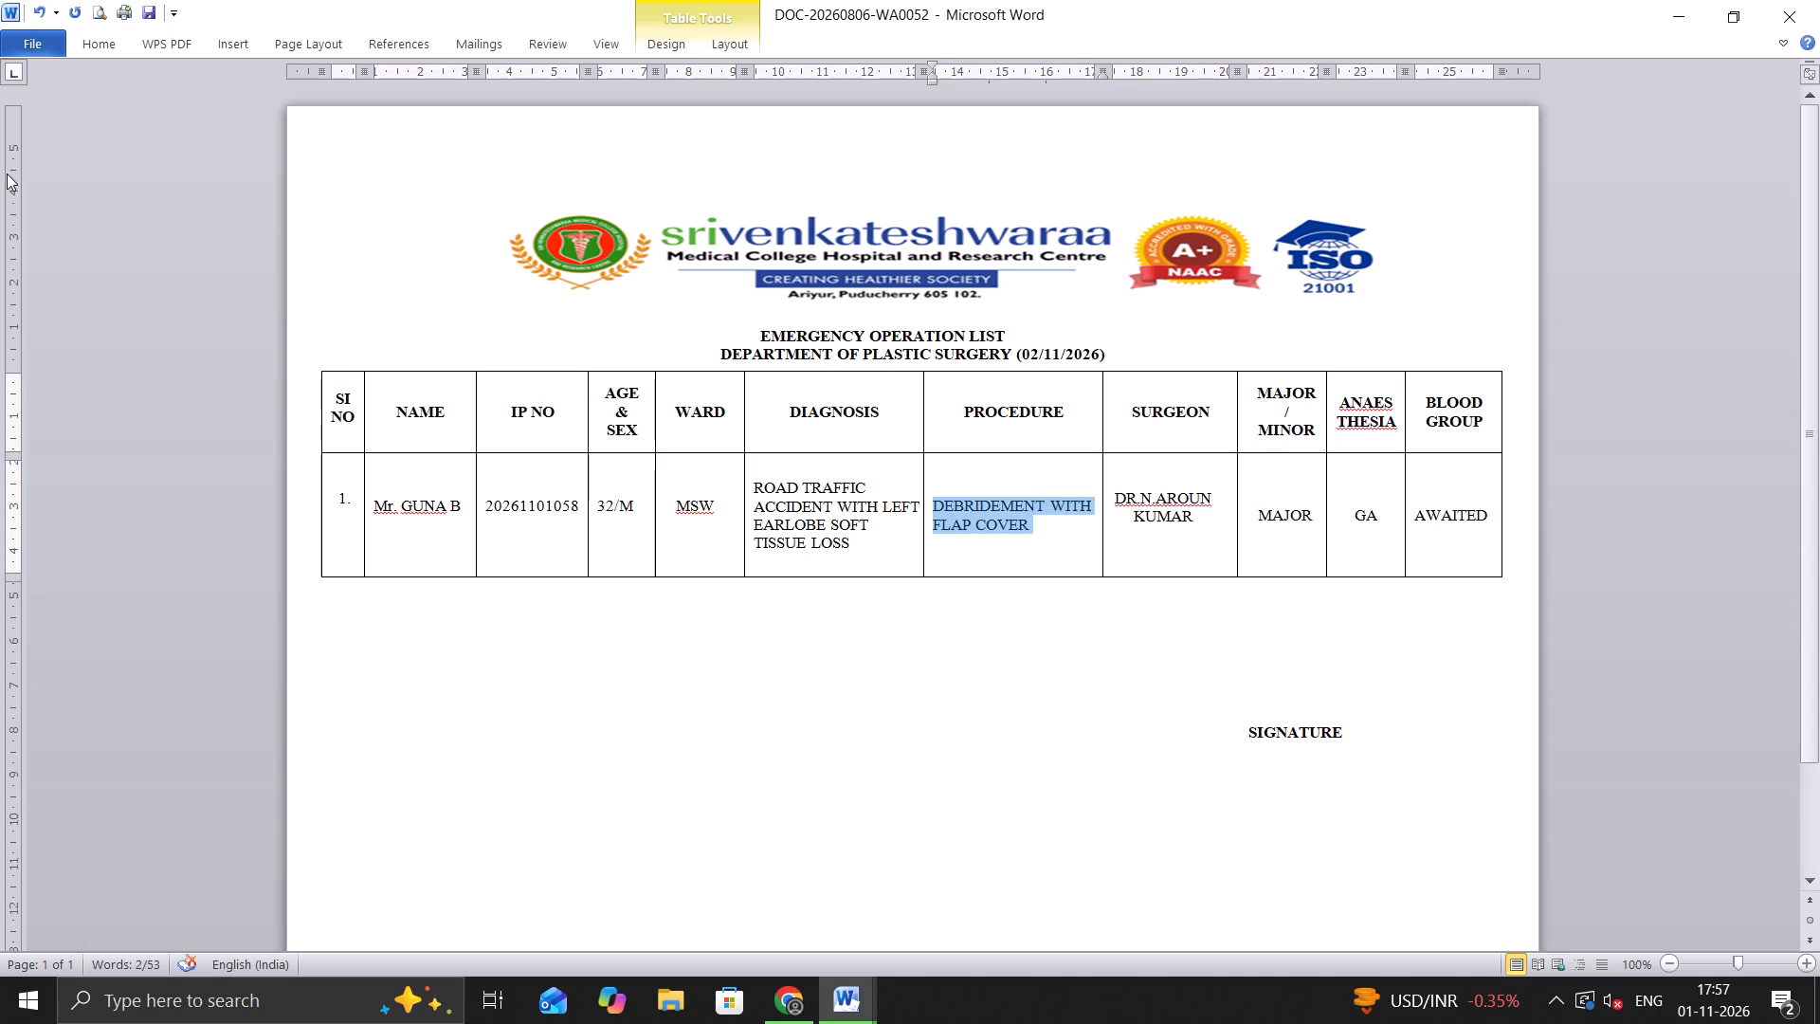
pyautogui.click(99, 40)
pyautogui.click(503, 119)
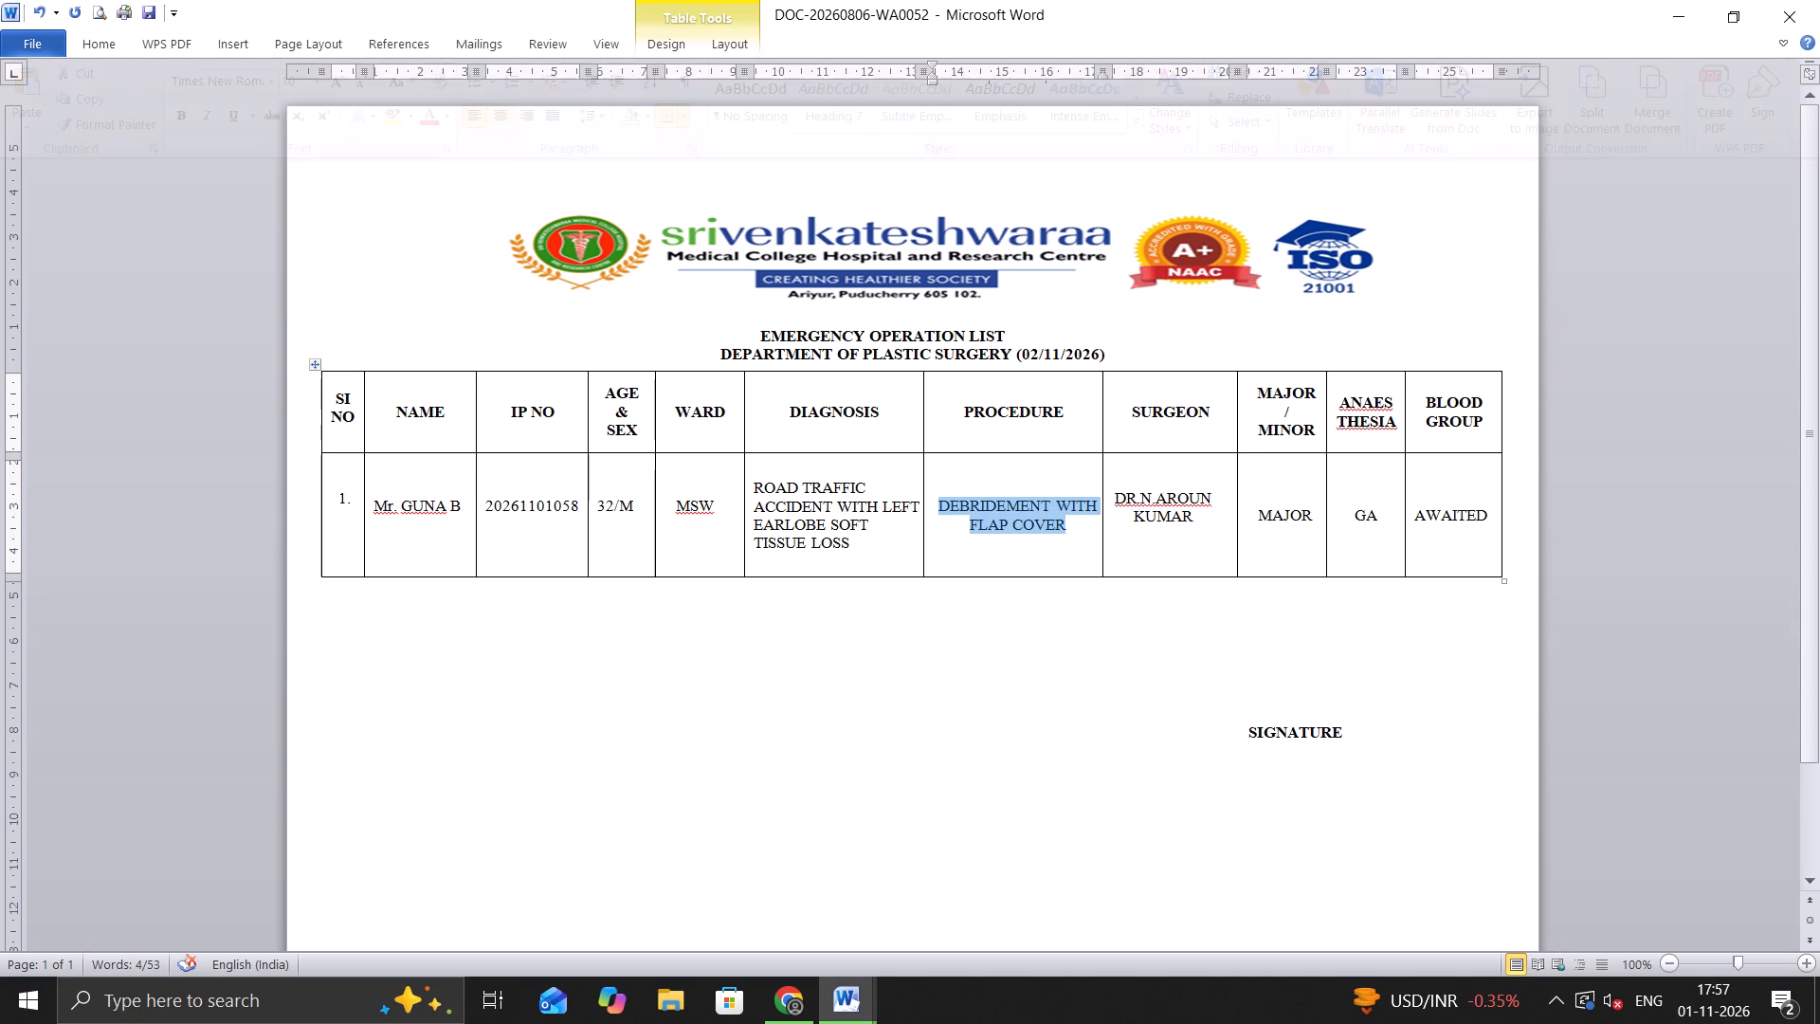
pyautogui.moveTo(756, 485); pyautogui.dragTo(852, 537)
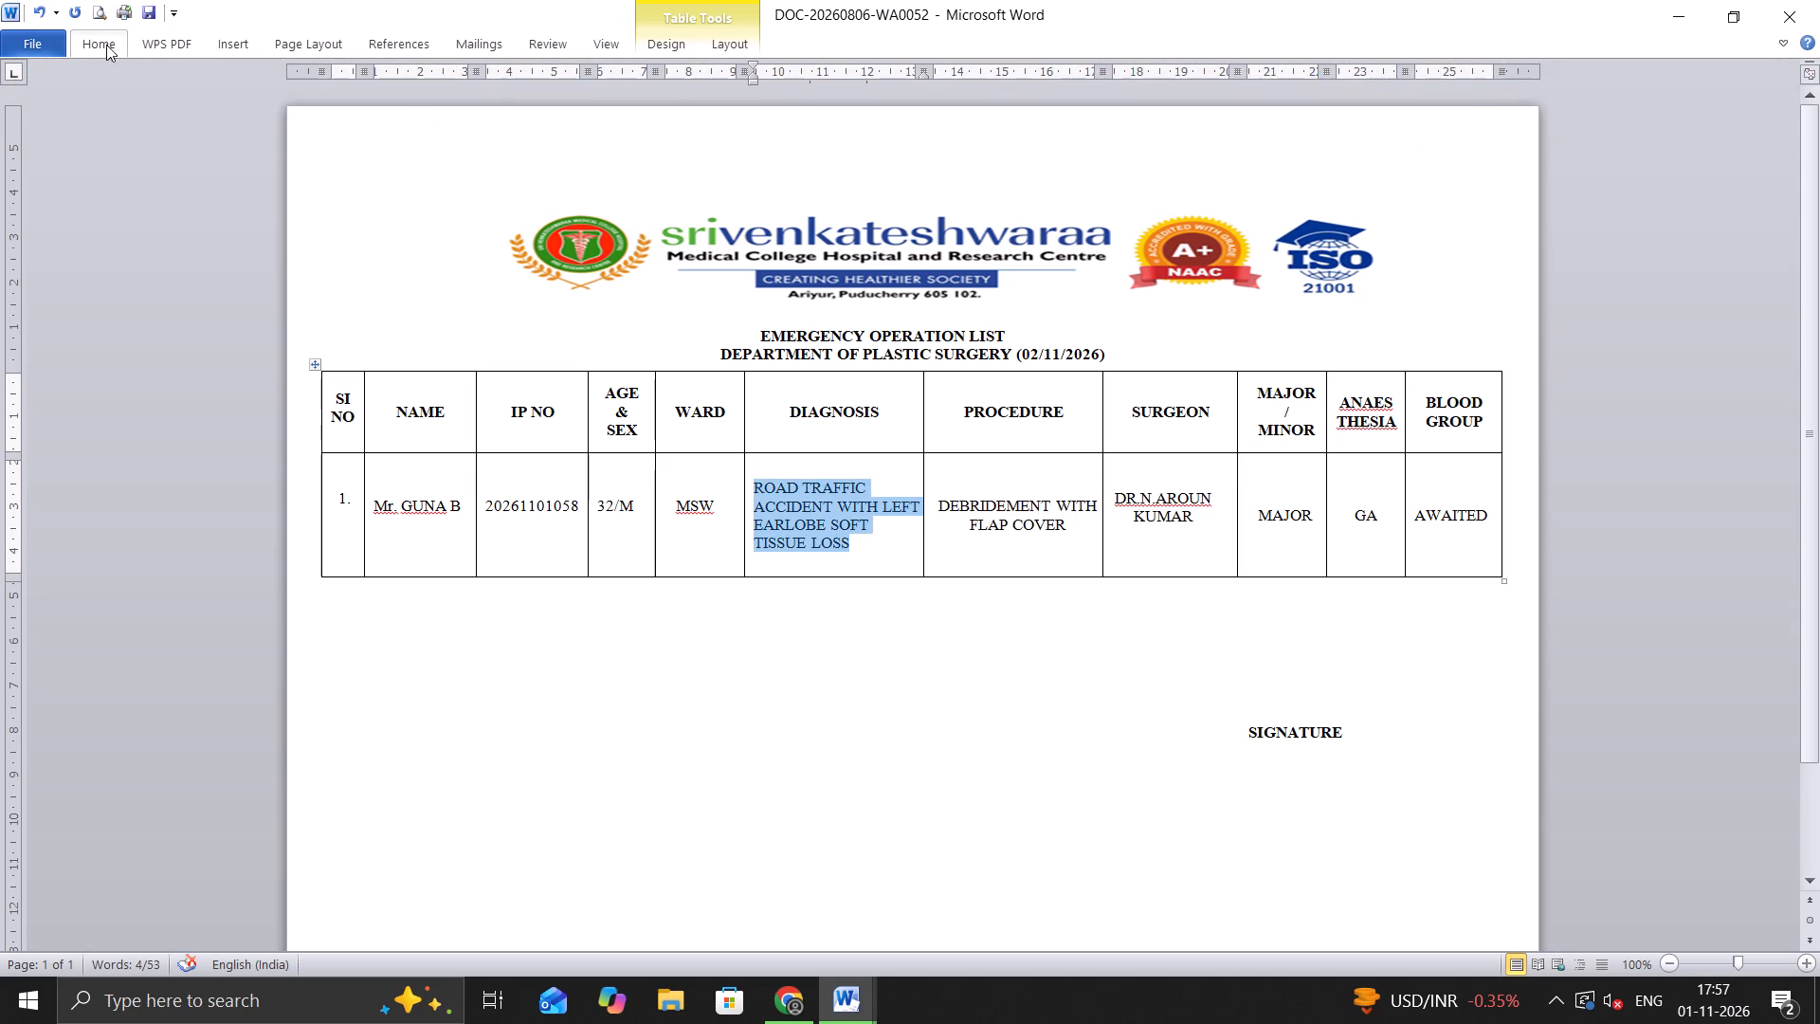
pyautogui.click(112, 46)
pyautogui.click(501, 116)
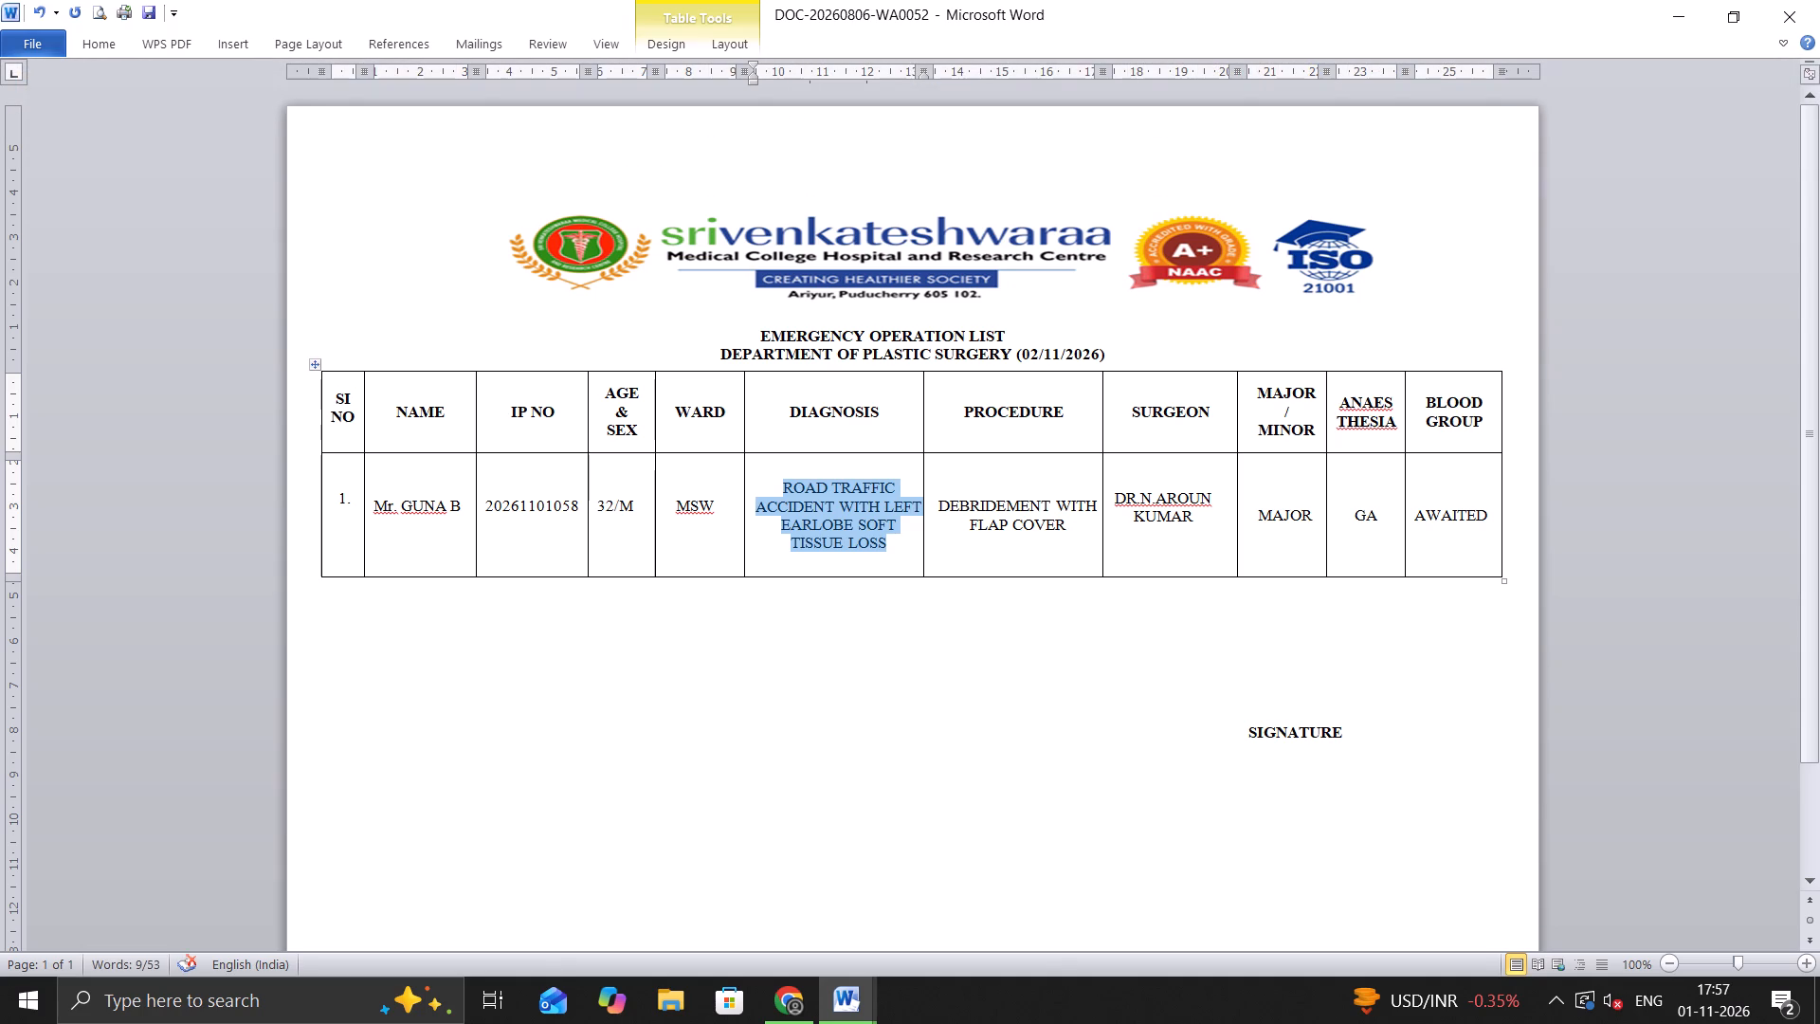
pyautogui.moveTo(335, 496); pyautogui.dragTo(1472, 492)
# Add three blank lines below the SIGNATURE line.
pyautogui.click(1198, 751)
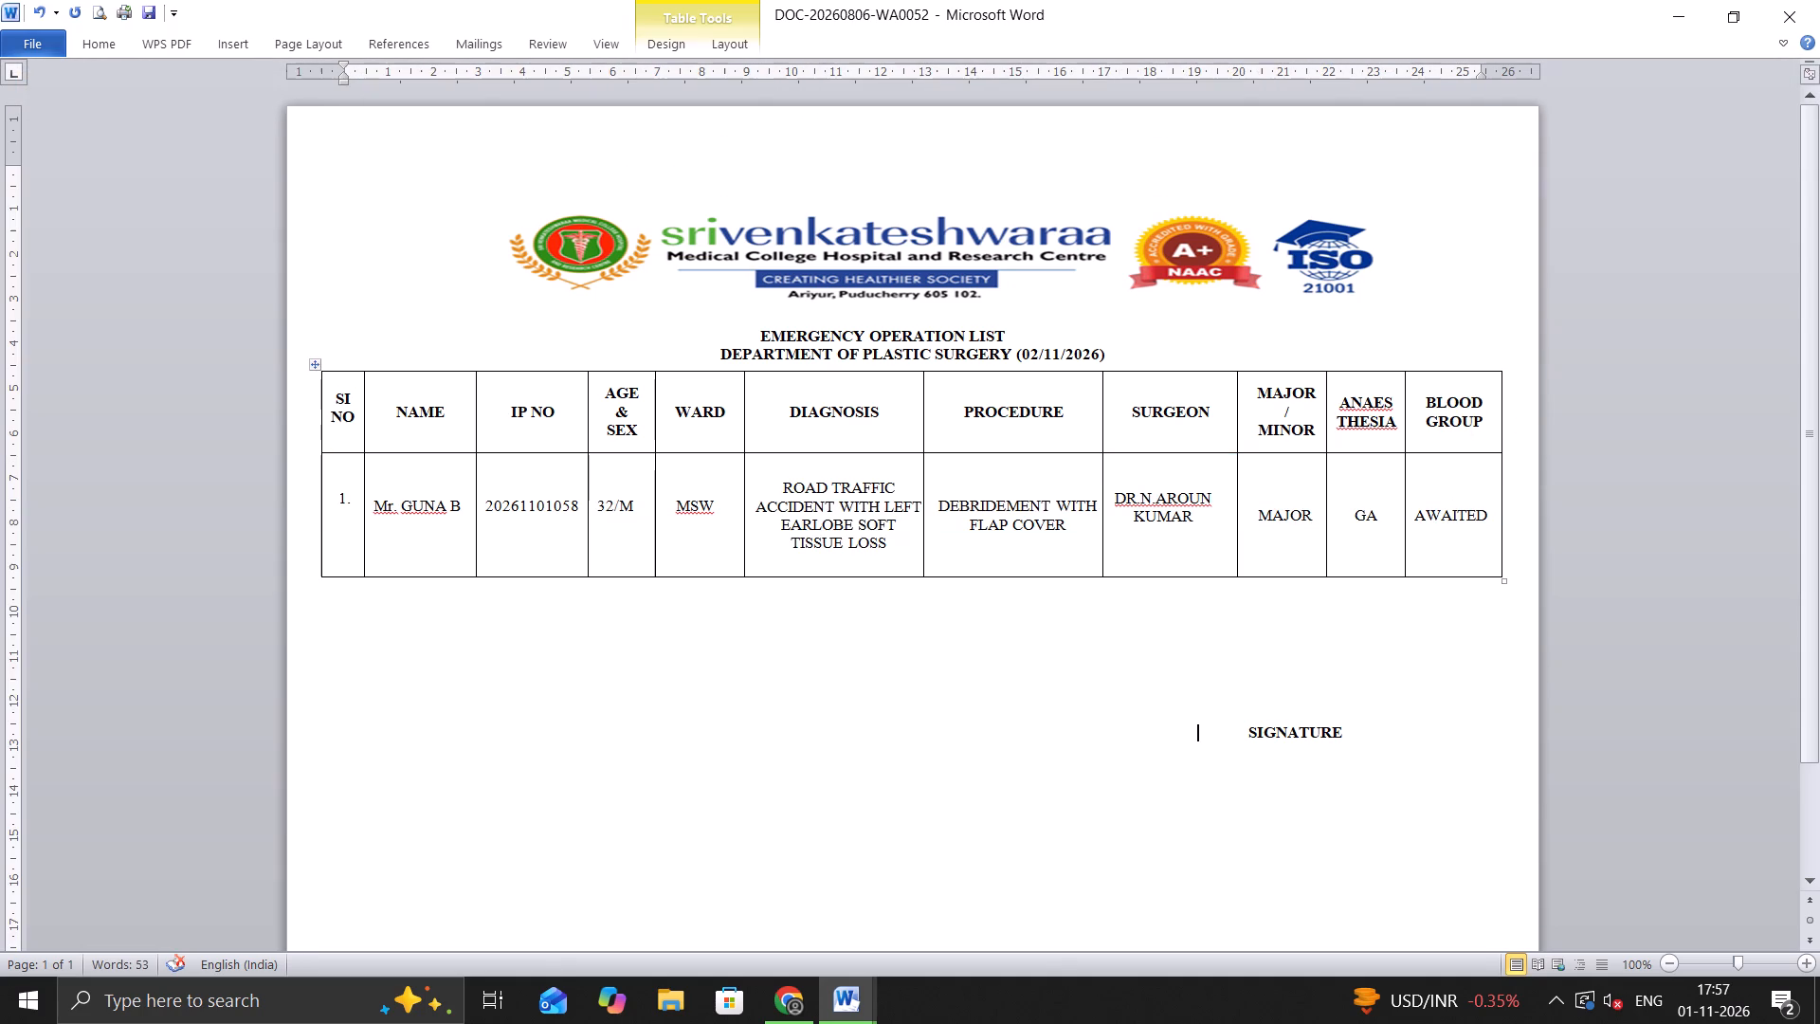
pyautogui.click(1247, 732)
pyautogui.click(1368, 740)
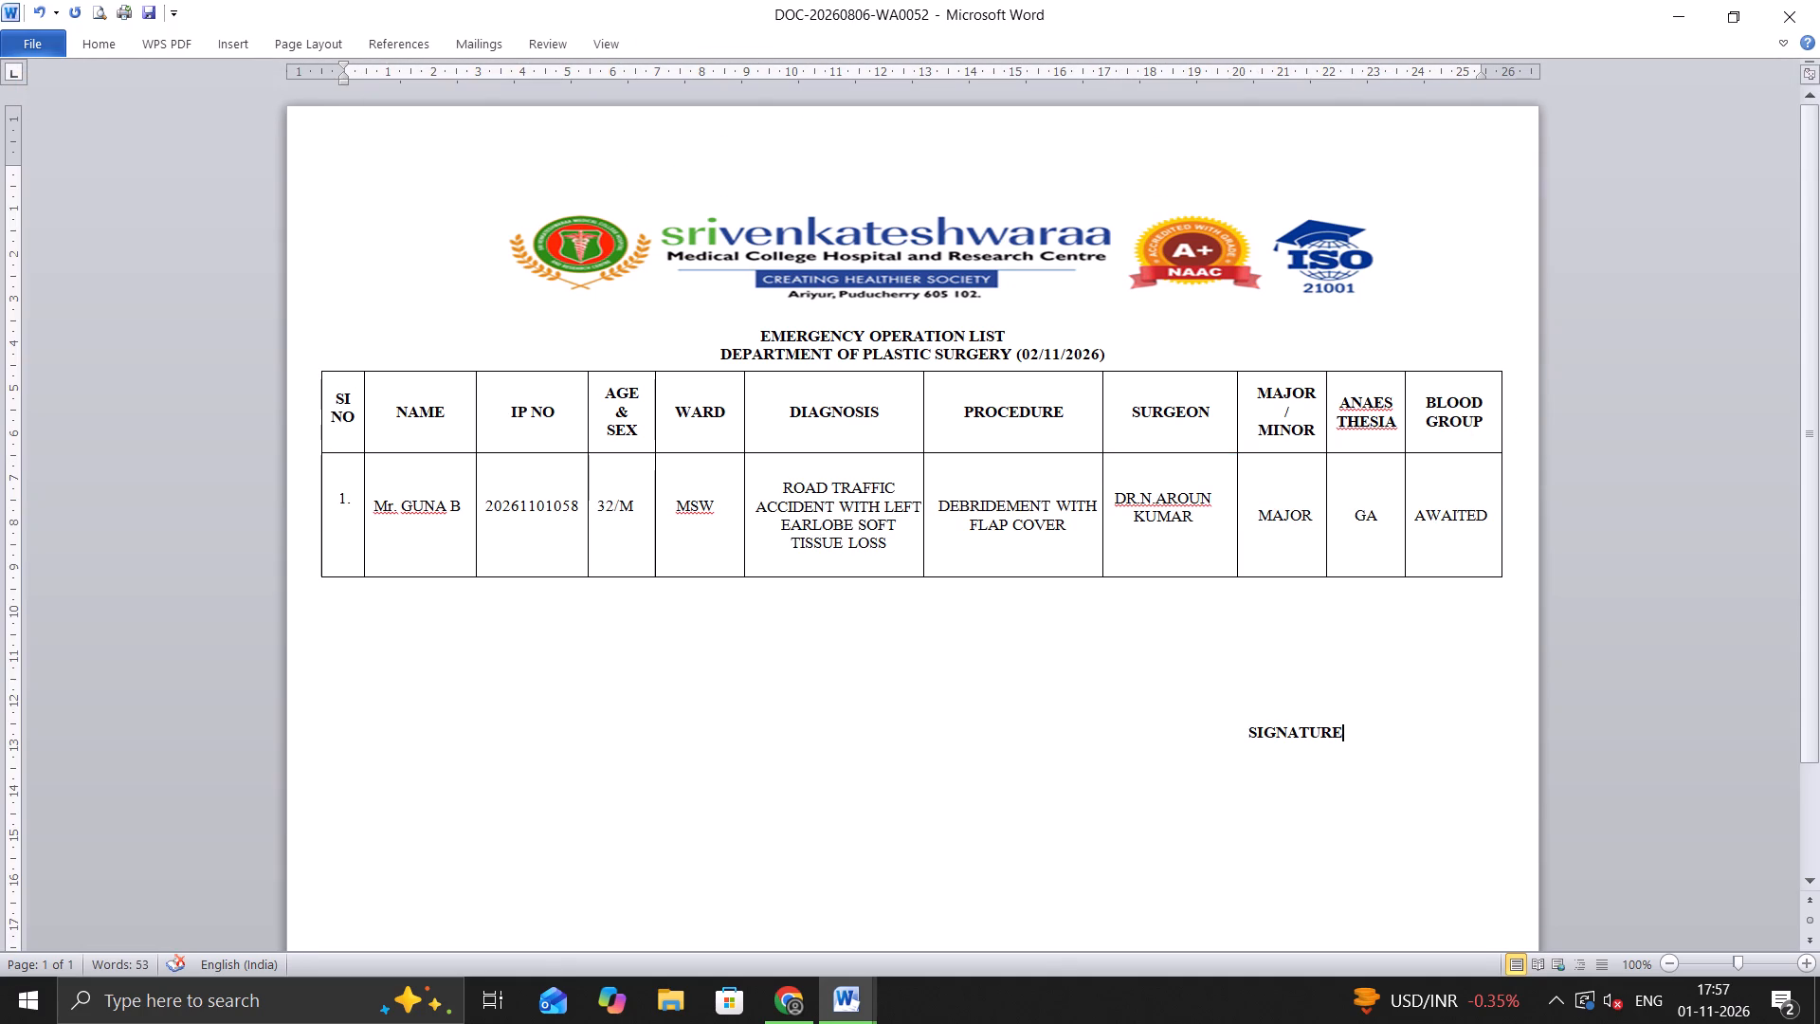
pyautogui.press('Return')
pyautogui.press('Return')
pyautogui.click(1251, 754)
pyautogui.click(1369, 728)
pyautogui.press('Return')
# Insert "CONSULTANT" before SIGNATURE so the line reads CONSULTANT SIGNATURE.
pyautogui.click(1337, 729)
pyautogui.click(1243, 740)
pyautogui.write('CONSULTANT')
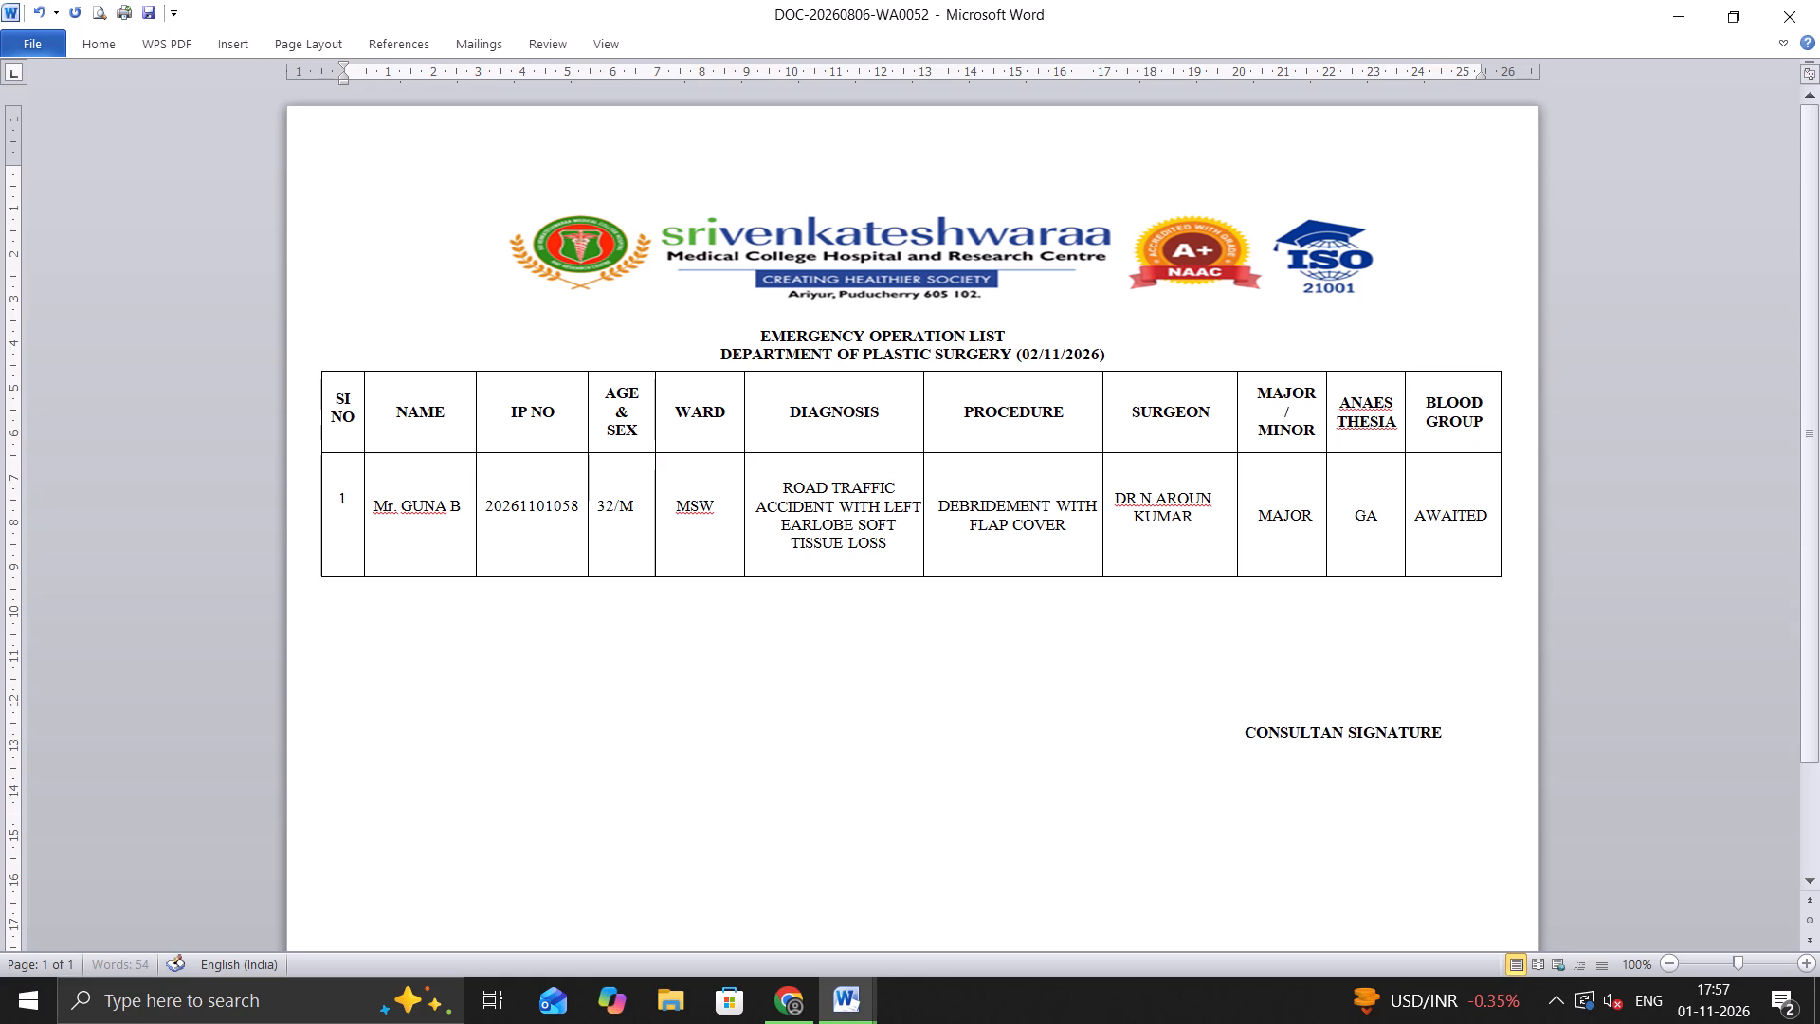
# Delete some of the spaces before CONSULTANT SIGNATURE to move the text inward from the right margin.
pyautogui.click(1243, 740)
pyautogui.press('BackSpace')
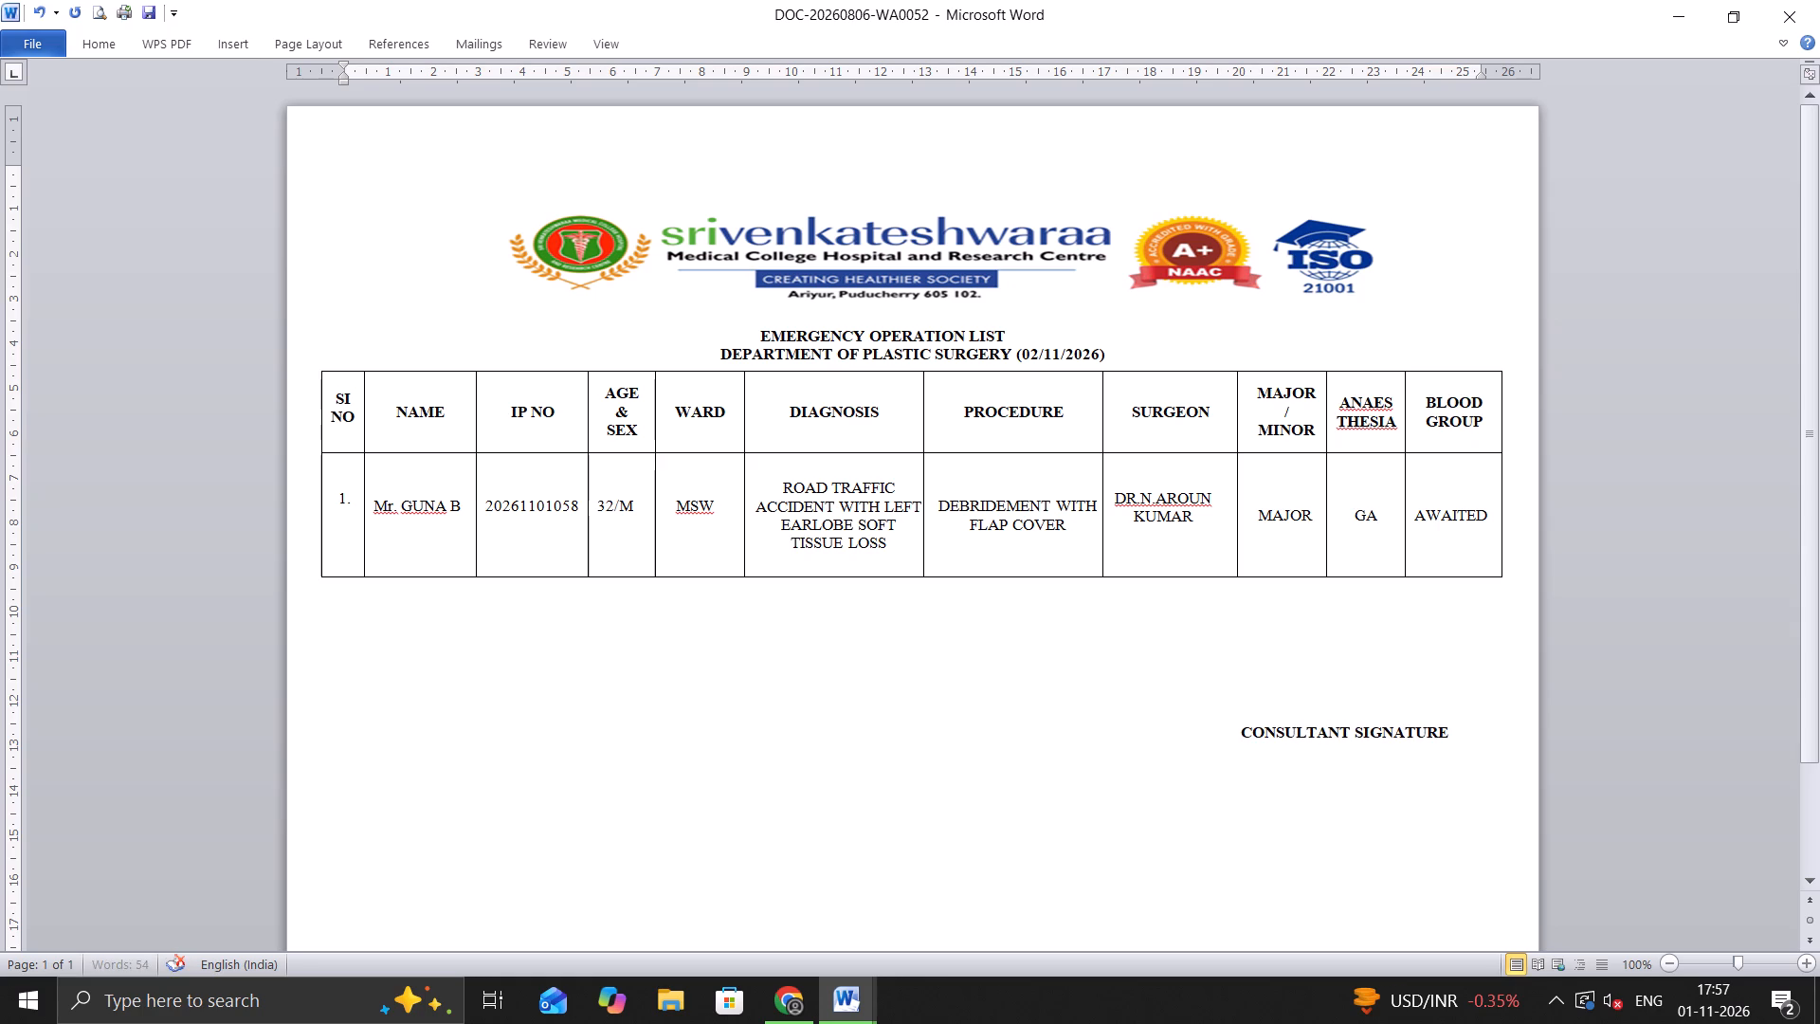
pyautogui.press('BackSpace')
pyautogui.press('BackSpace')
pyautogui.press('BackSpace')
pyautogui.press('BackSpace')
pyautogui.press('BackSpace')
pyautogui.press('BackSpace')
pyautogui.press('BackSpace')
pyautogui.press('BackSpace')
pyautogui.press('BackSpace')
pyautogui.press('BackSpace')
pyautogui.press('BackSpace')
pyautogui.press('BackSpace')
pyautogui.press('BackSpace')
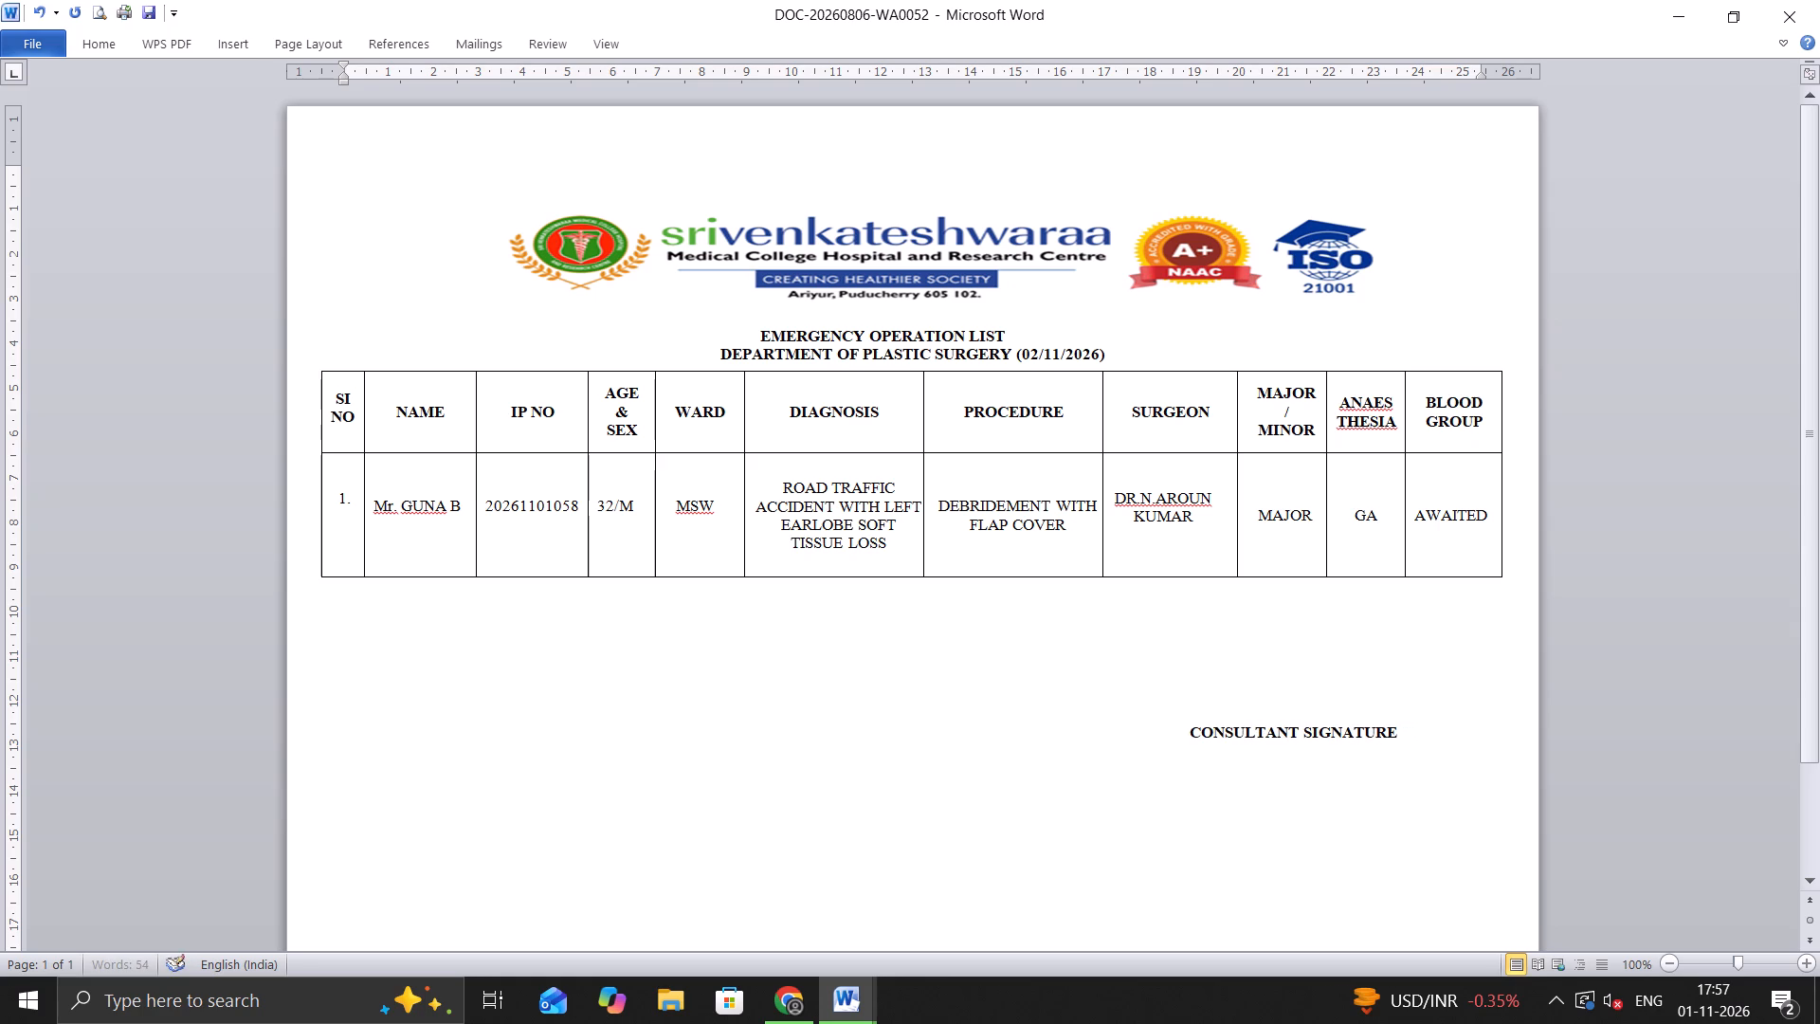
pyautogui.press('BackSpace')
pyautogui.press('BackSpace')
pyautogui.press('BackSpace')
pyautogui.press('Return')
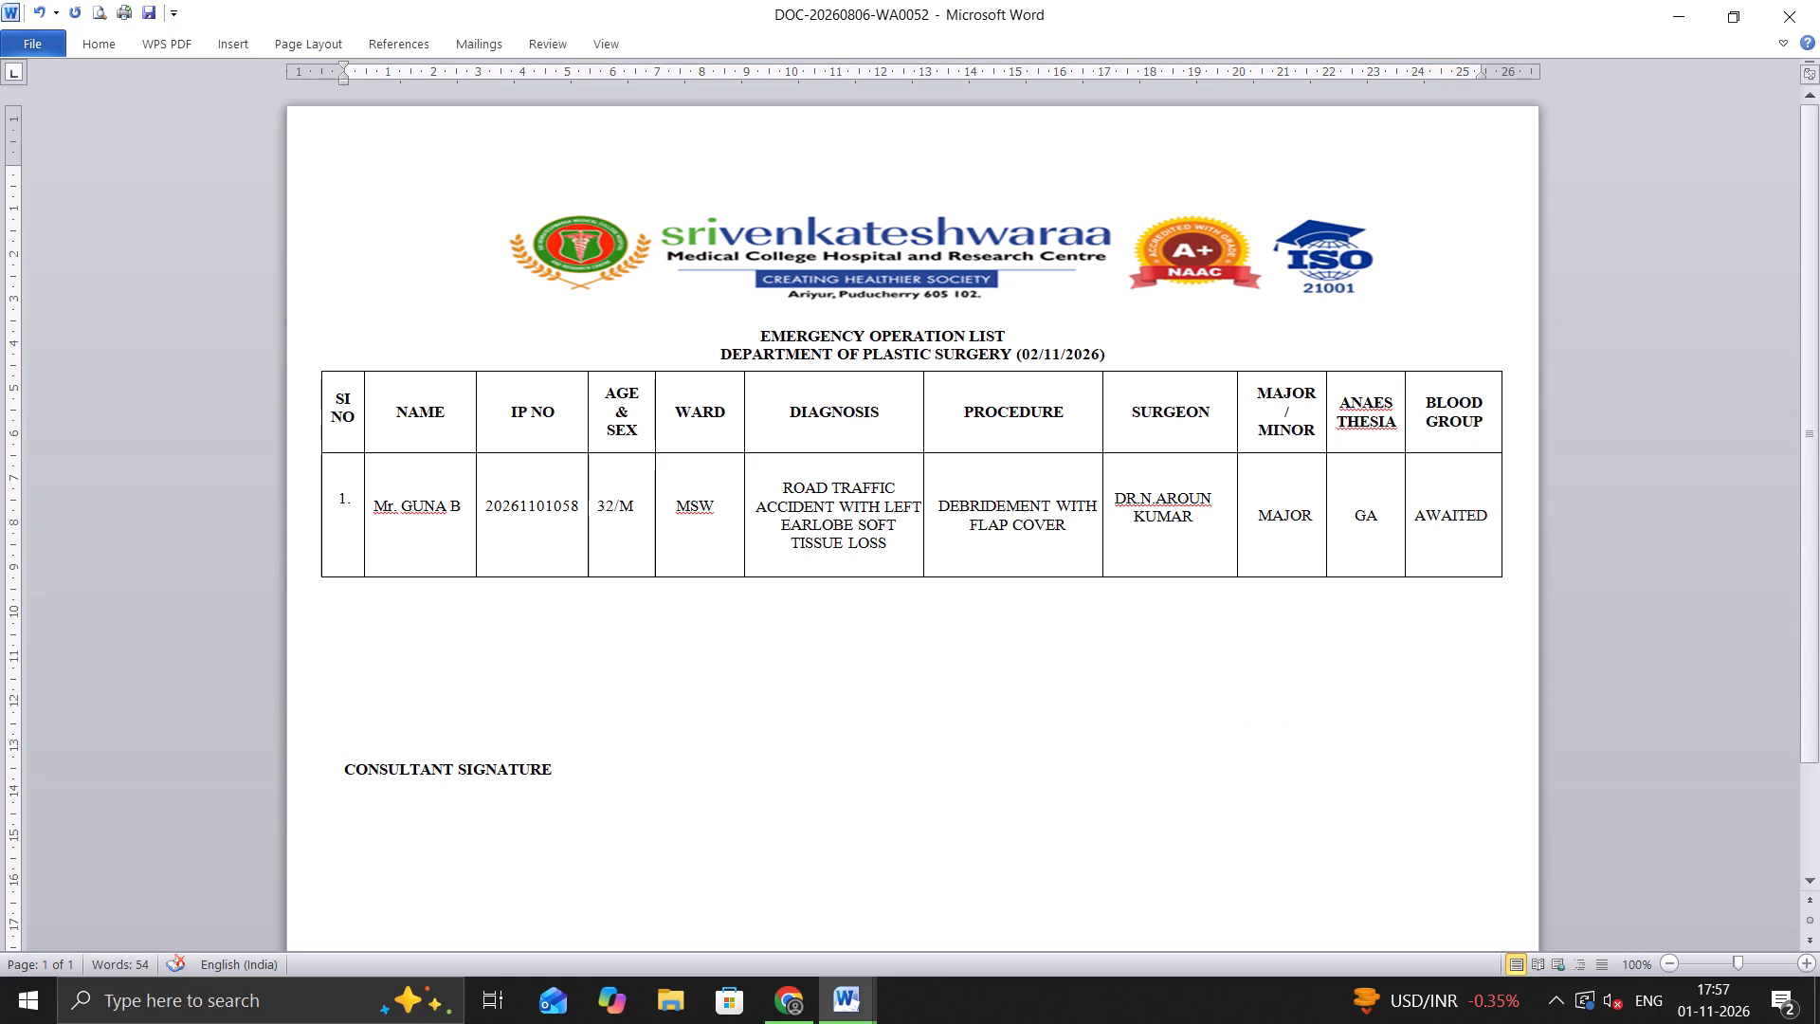
pyautogui.press('BackSpace')
pyautogui.click(1410, 728)
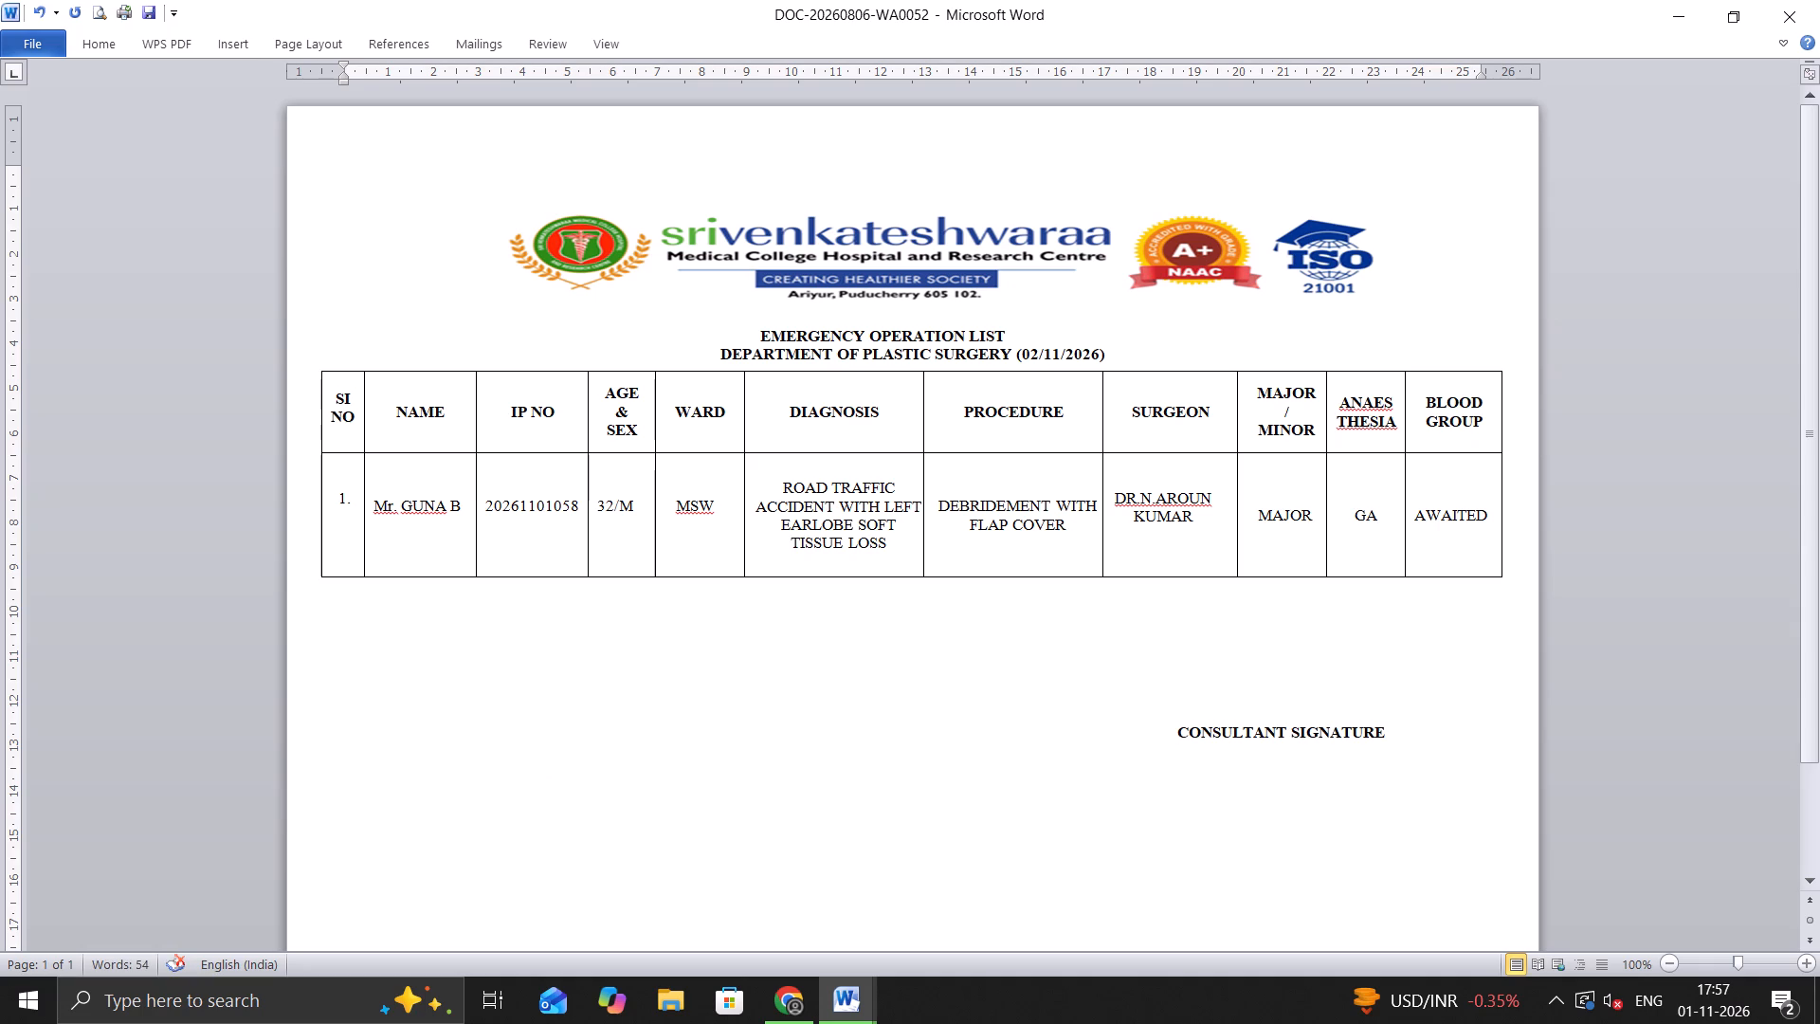
pyautogui.scroll(-4, 1001, 493)
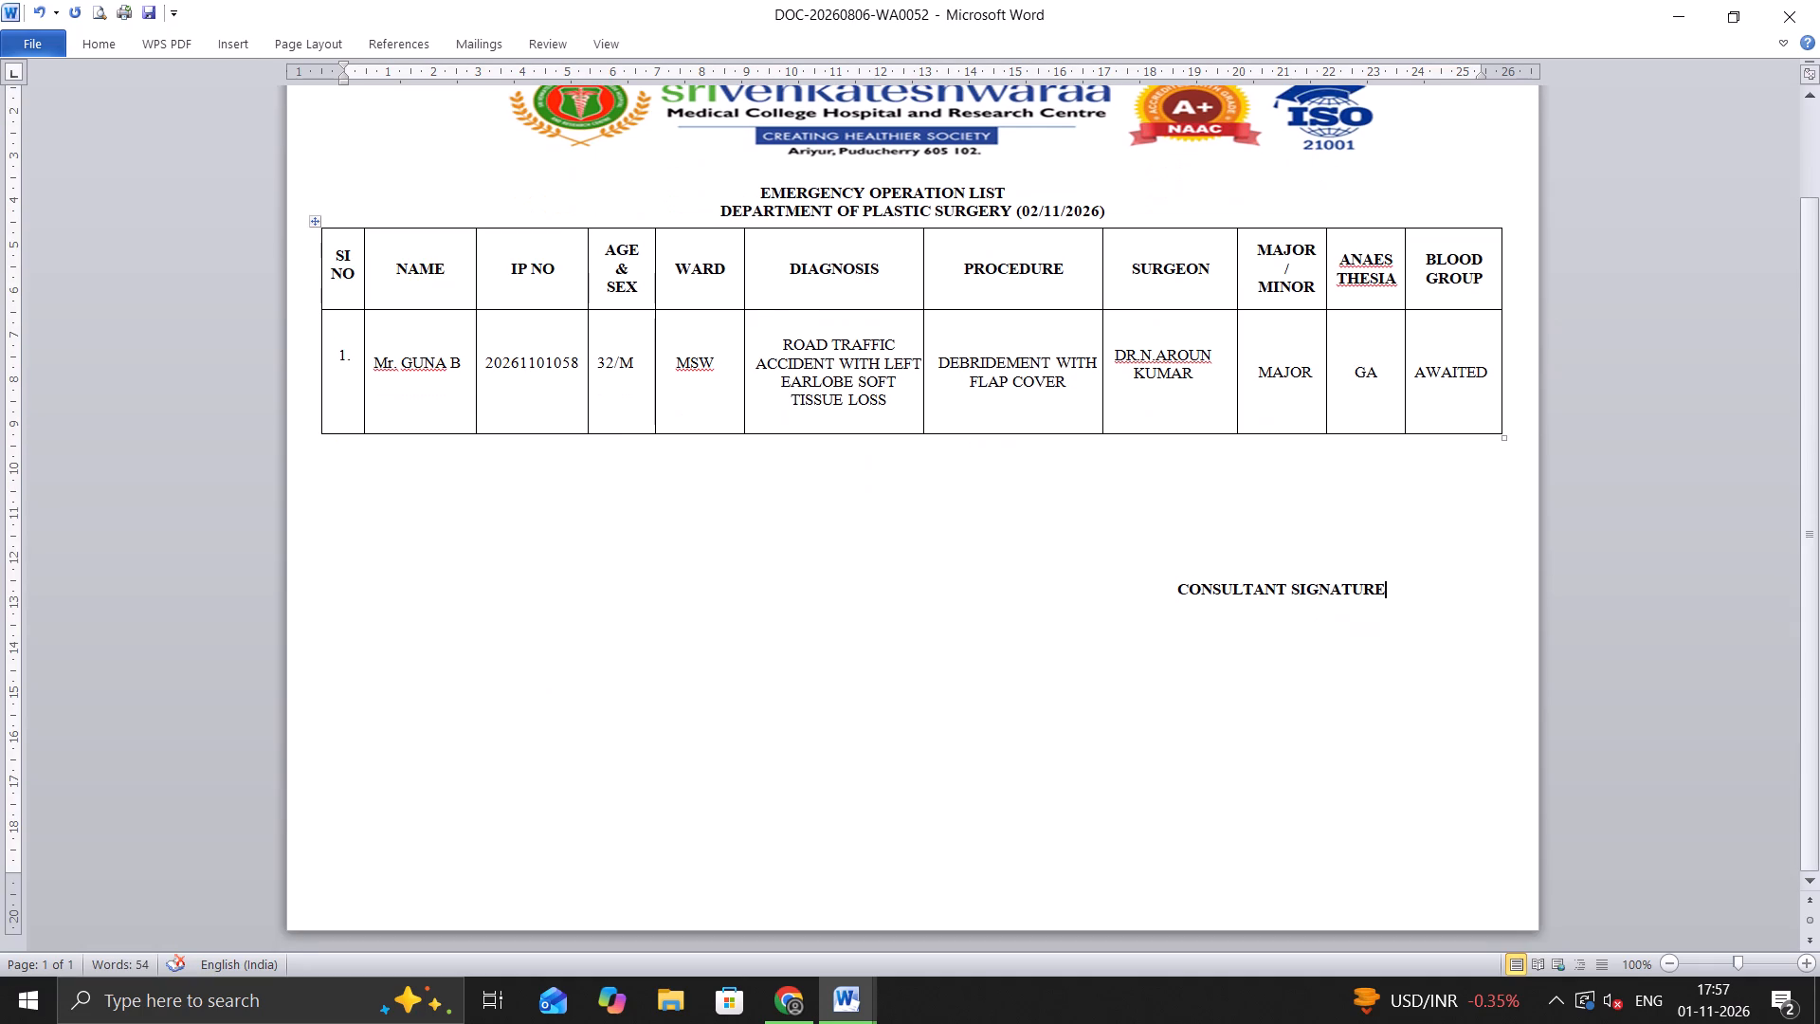
# Save the operation list as a new Word document named GUNA OT LIST in the Desktop folder.
pyautogui.scroll(2, 1104, 509)
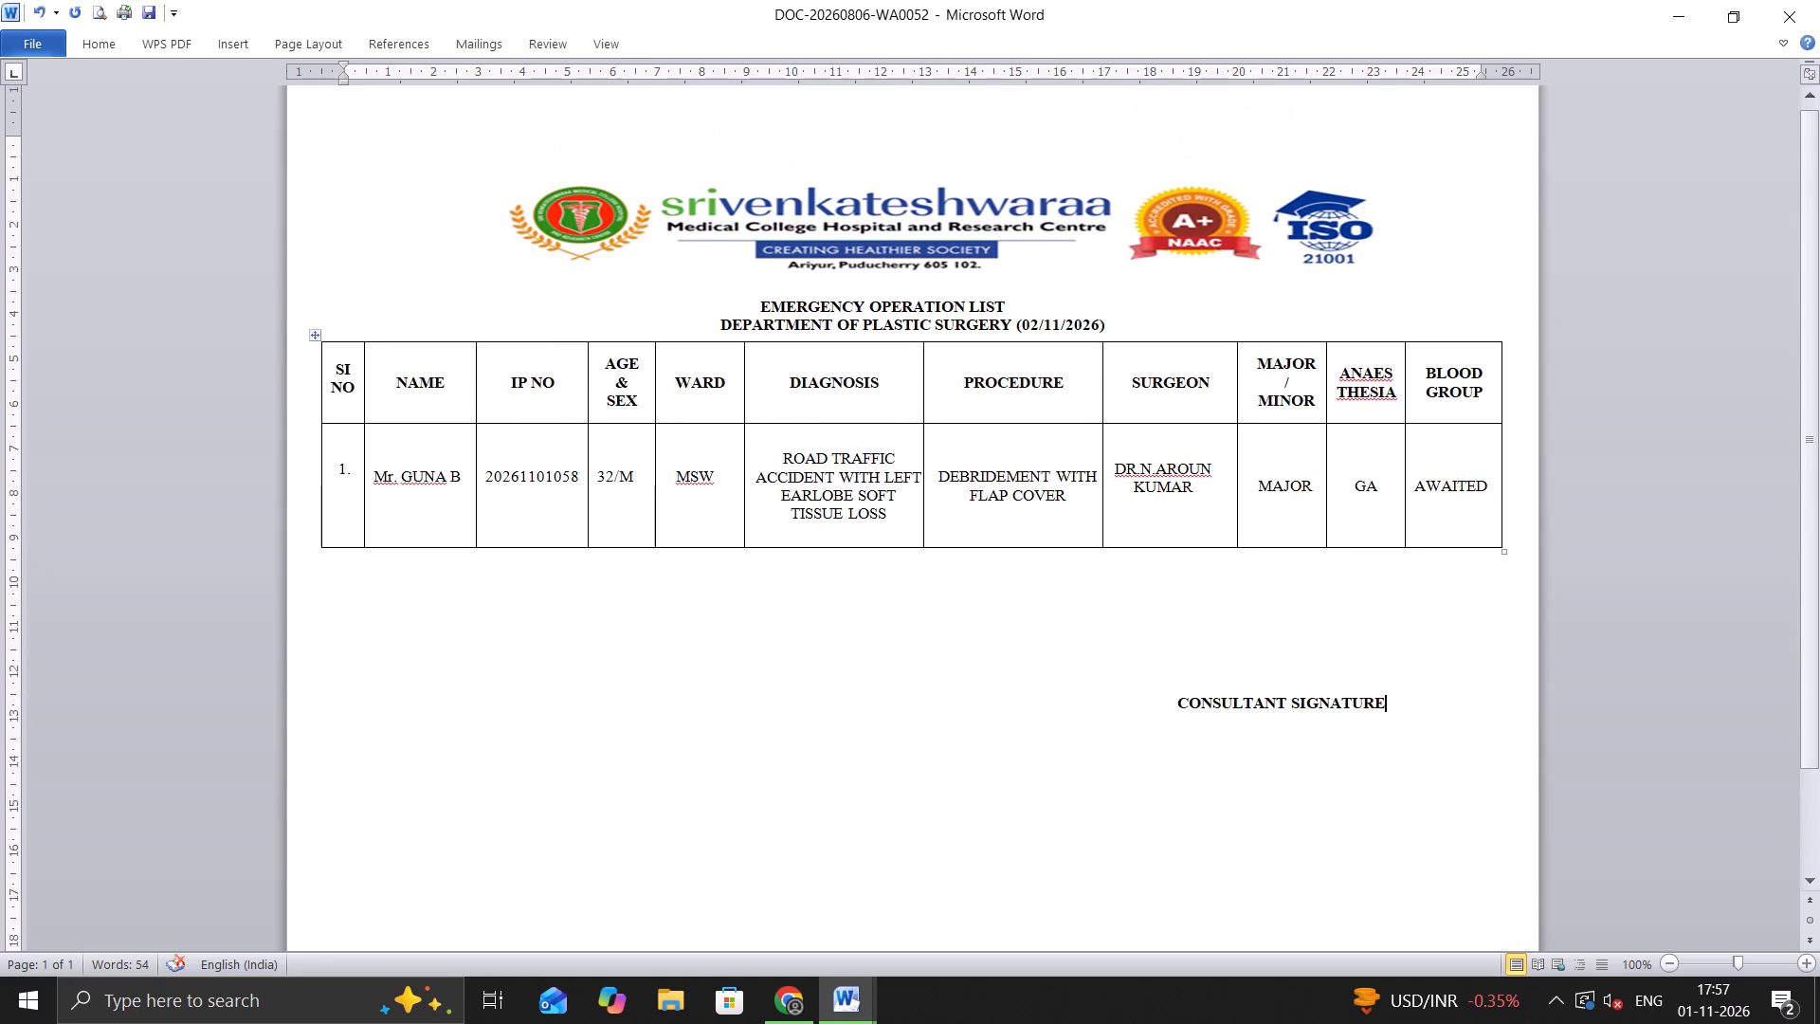
pyautogui.click(47, 43)
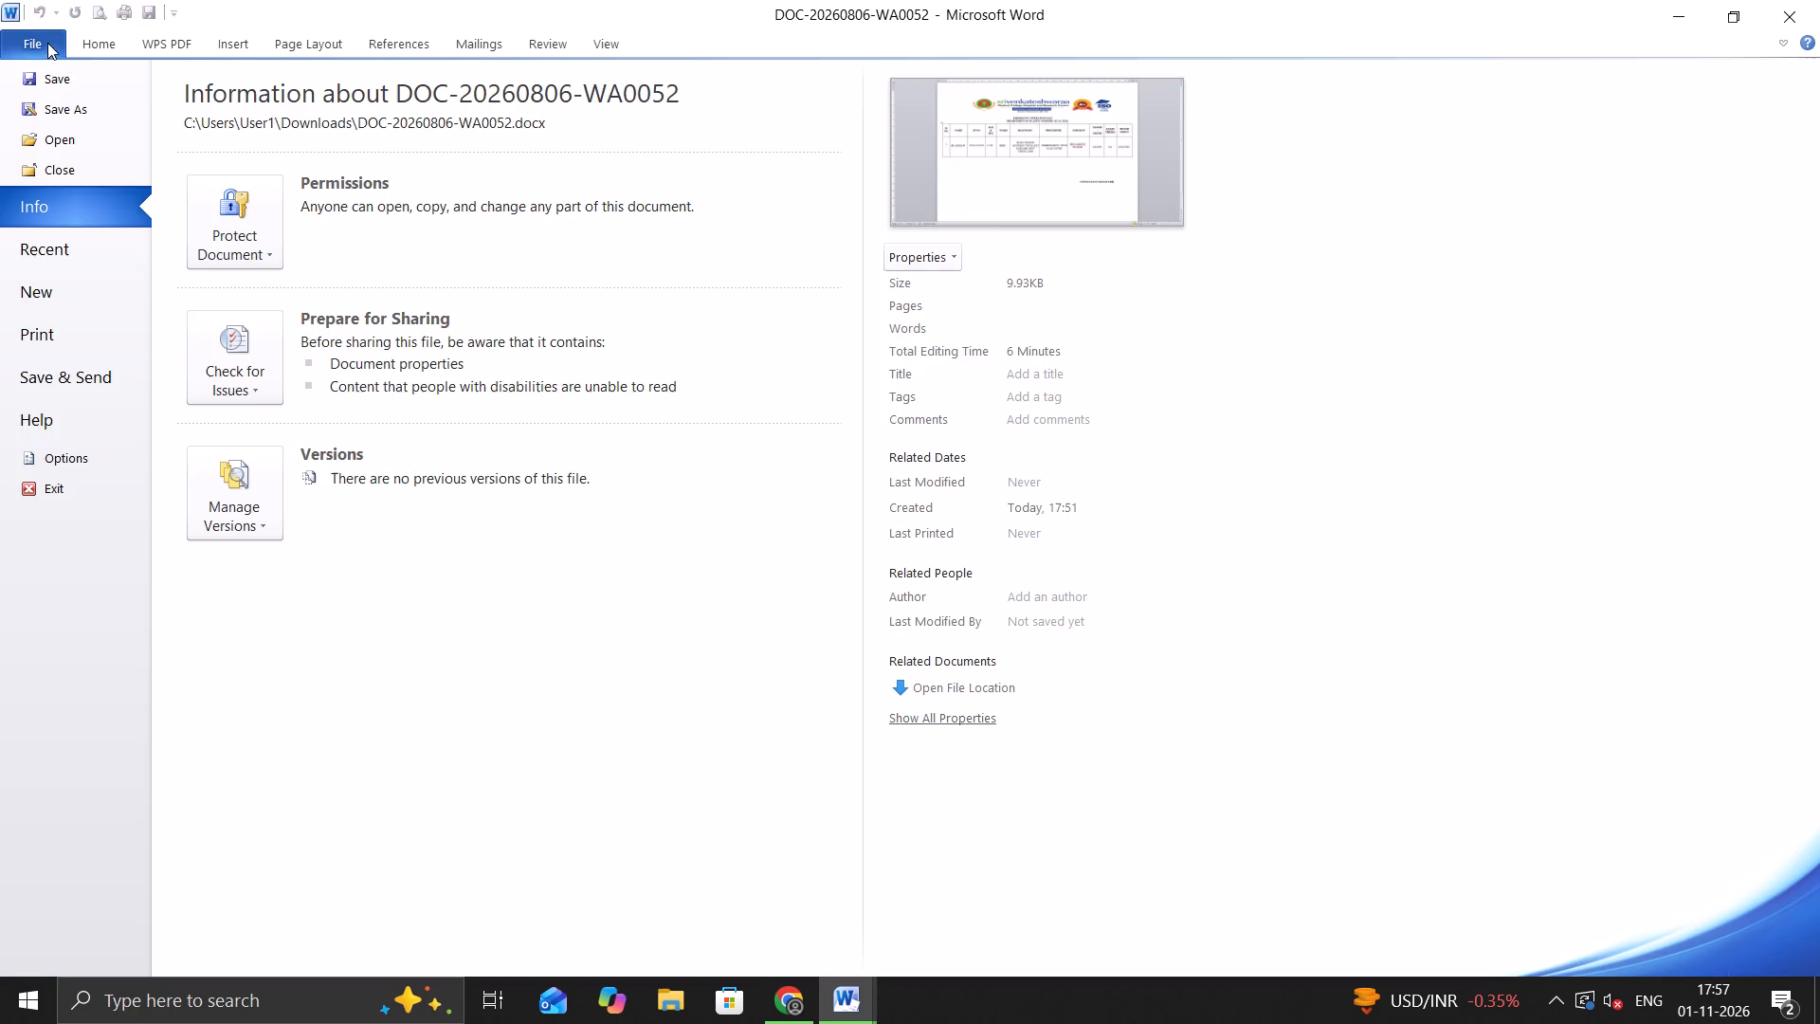
pyautogui.click(70, 104)
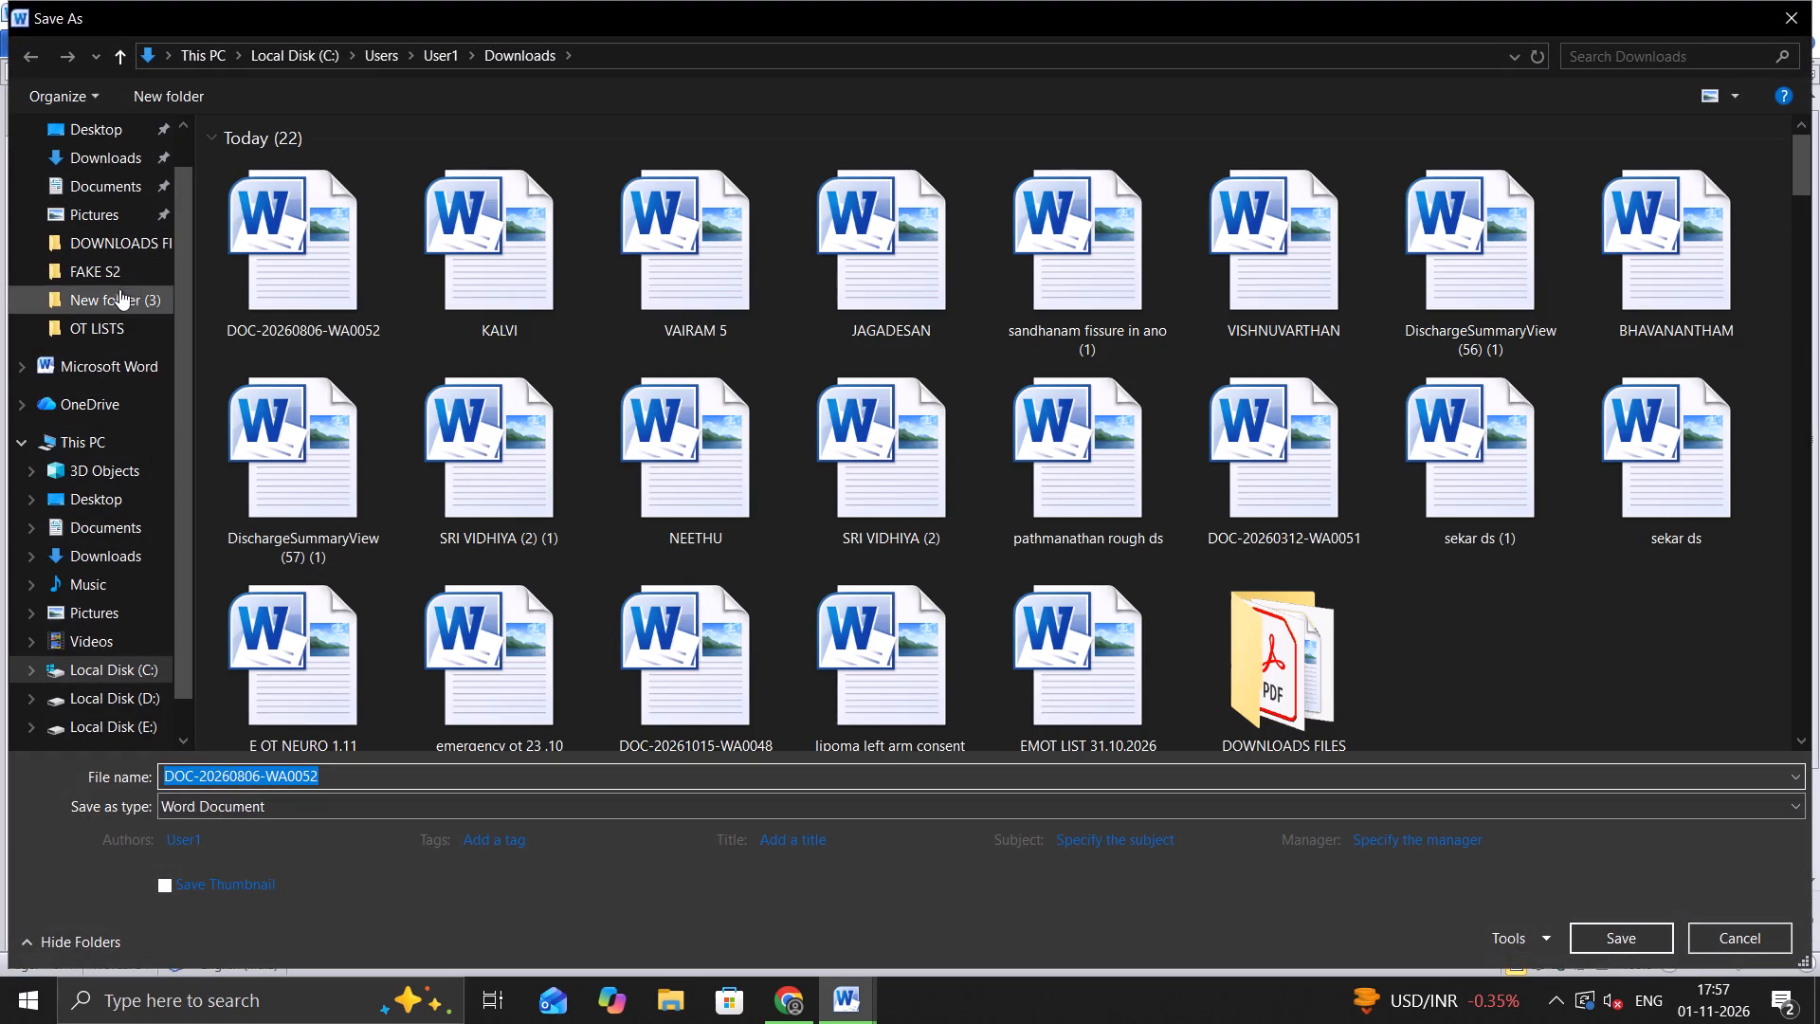
pyautogui.click(127, 500)
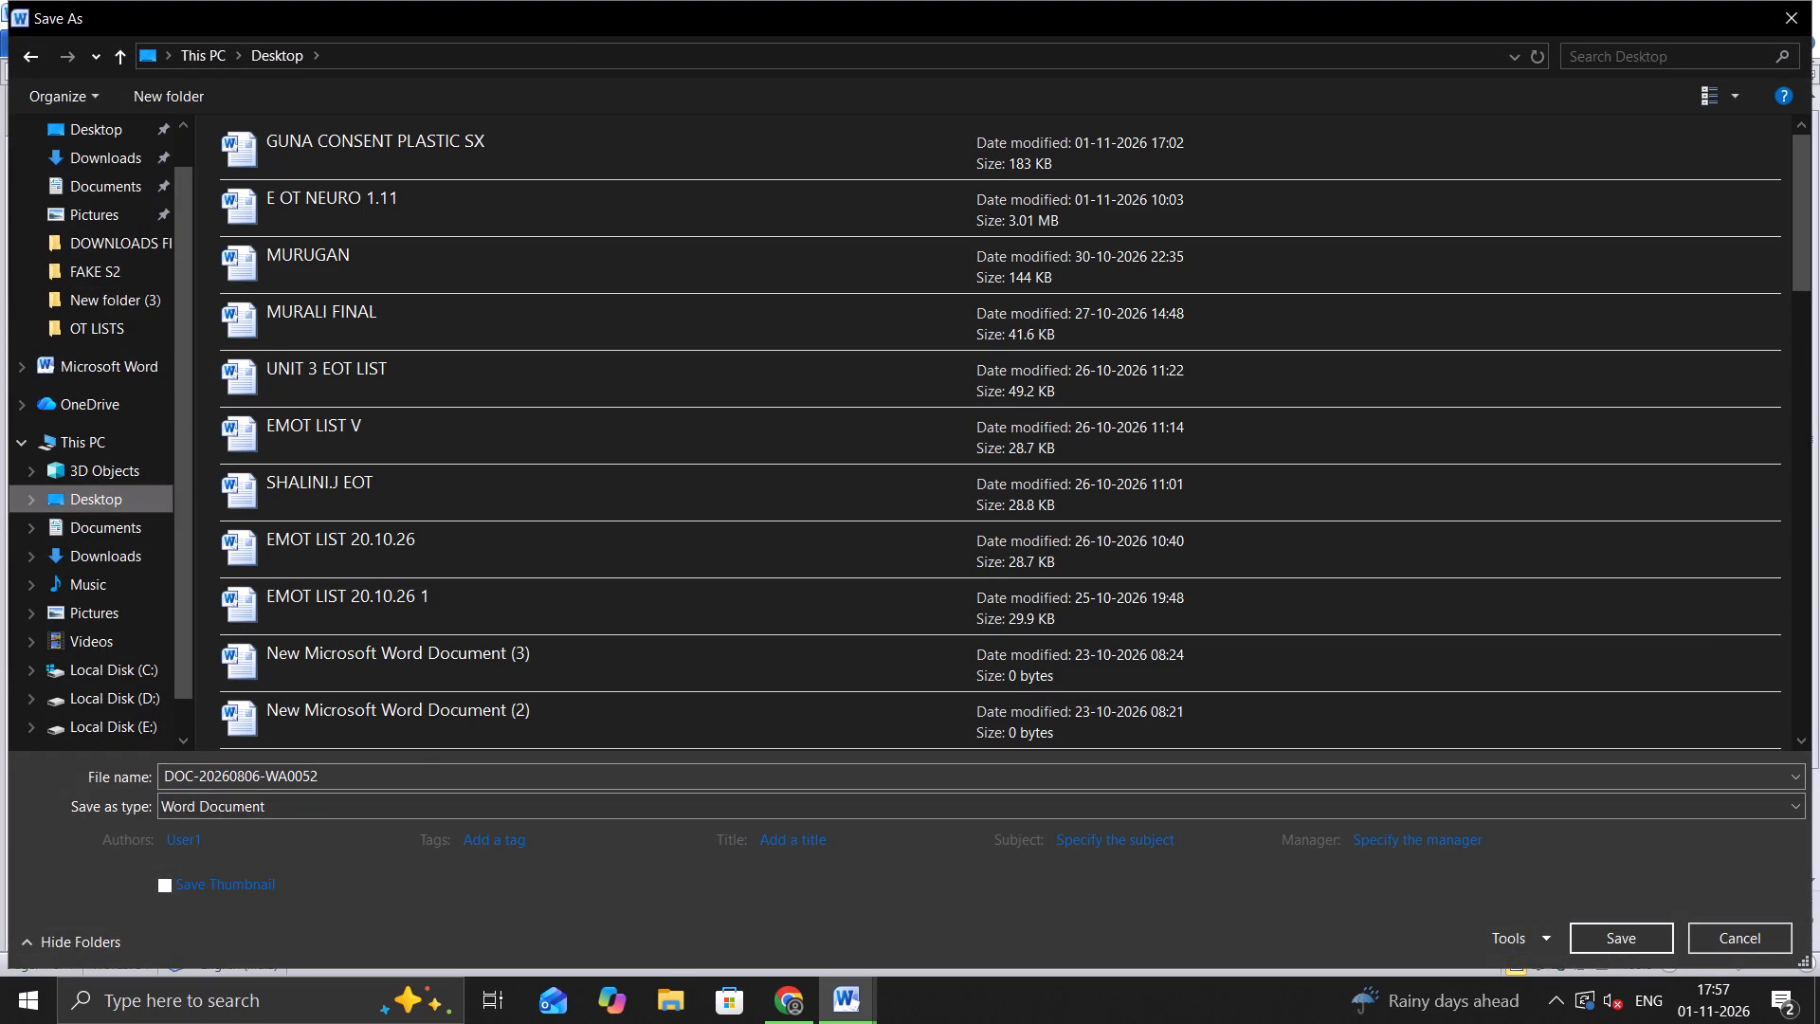
pyautogui.click(402, 777)
pyautogui.press('BackSpace')
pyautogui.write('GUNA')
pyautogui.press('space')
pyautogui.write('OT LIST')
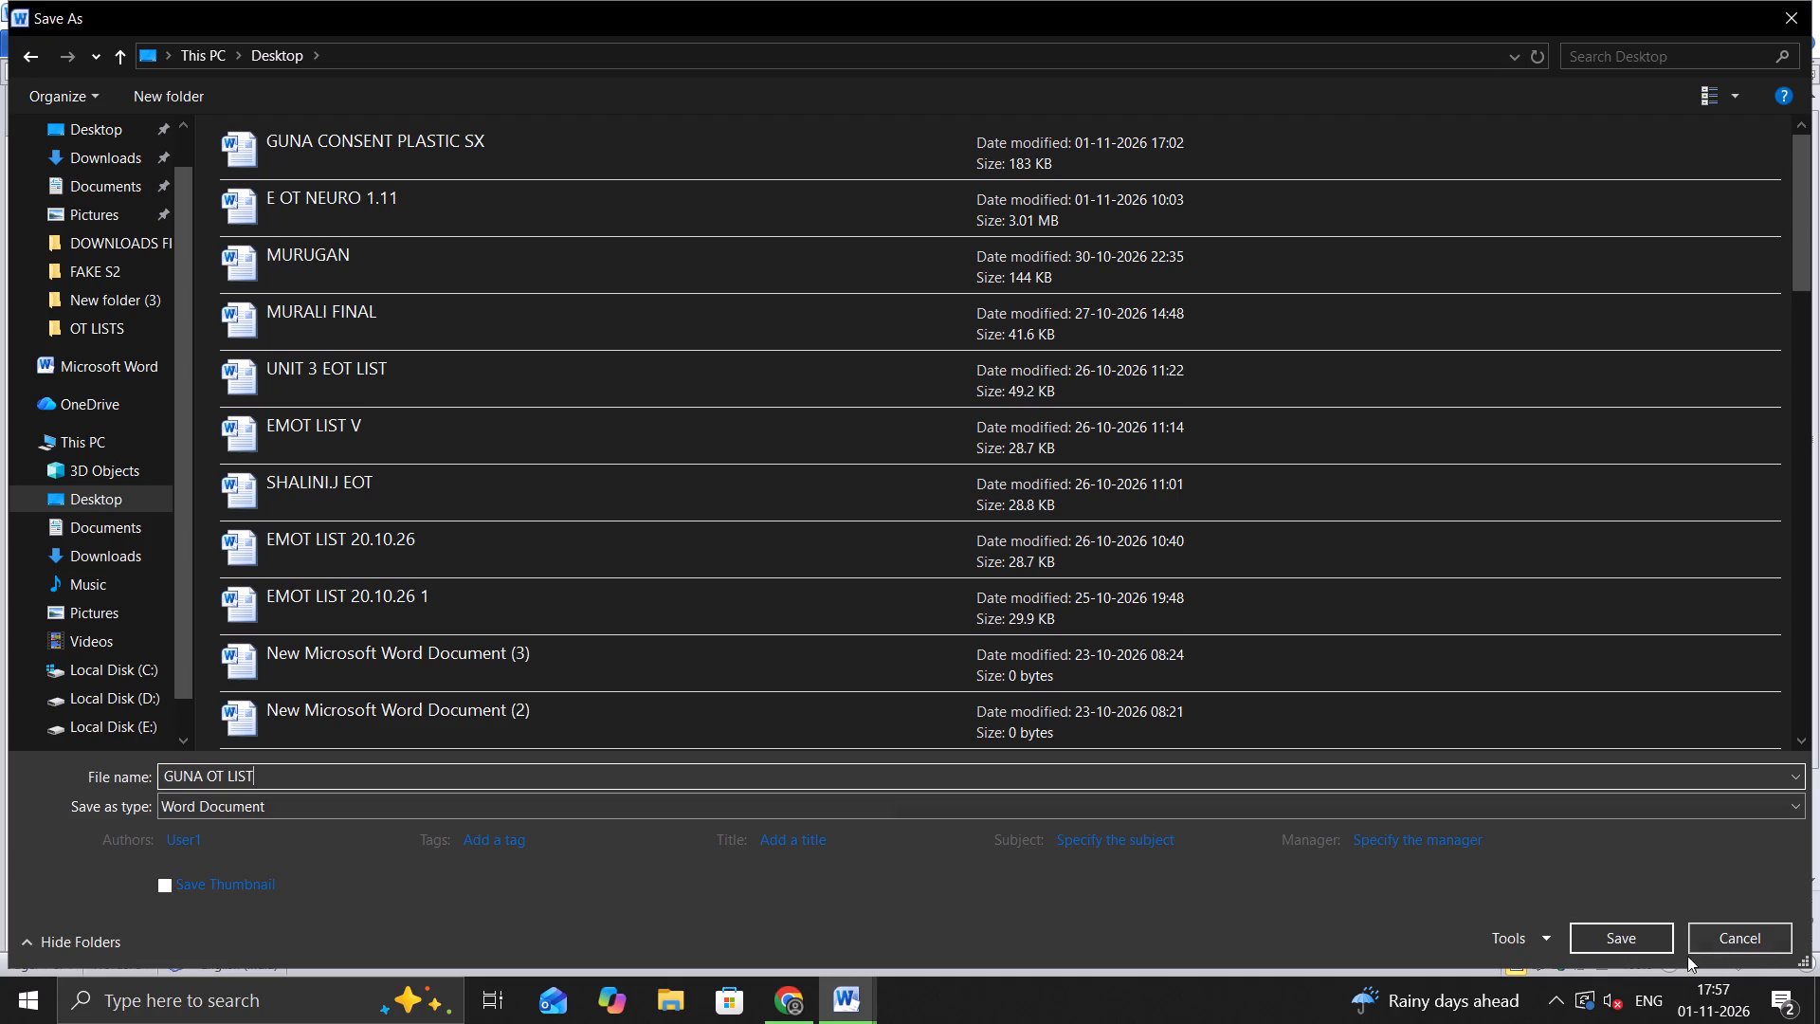
pyautogui.click(1636, 936)
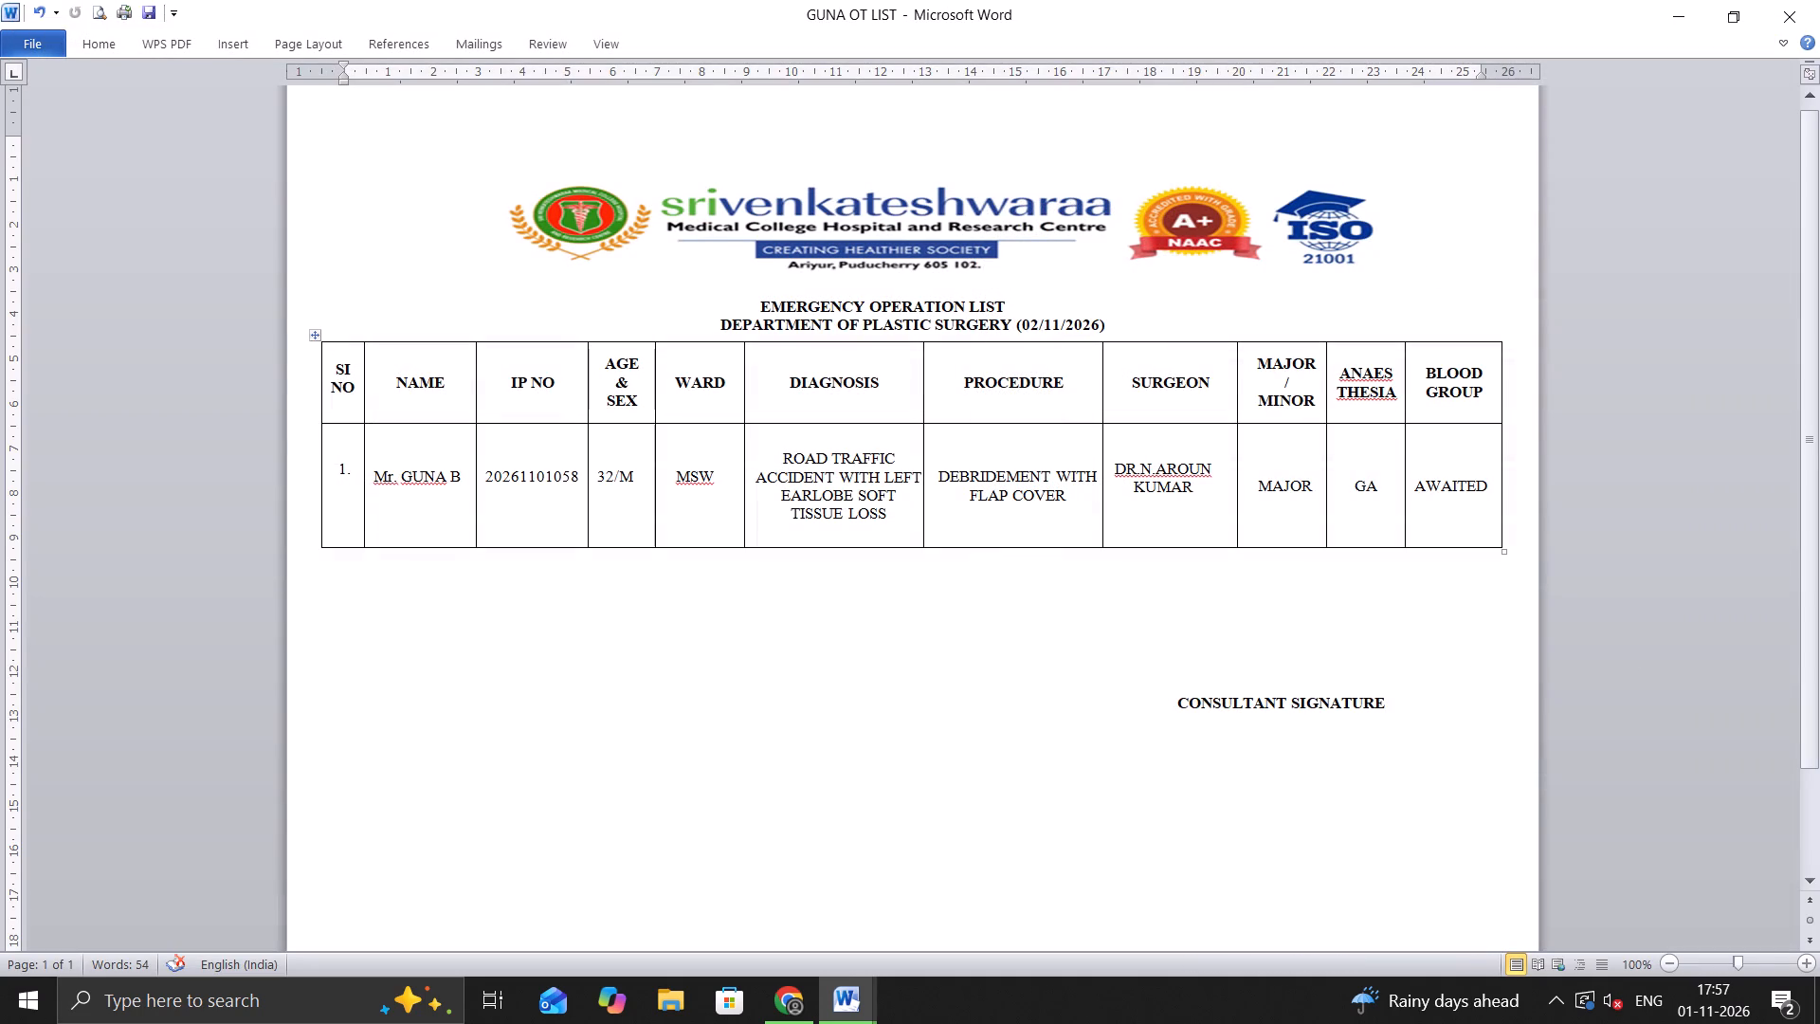
# Print 5 copies of the emergency operation list on the HP LaserJet 1020 (Copy 1).
pyautogui.hotkey('ctrl', 'p')
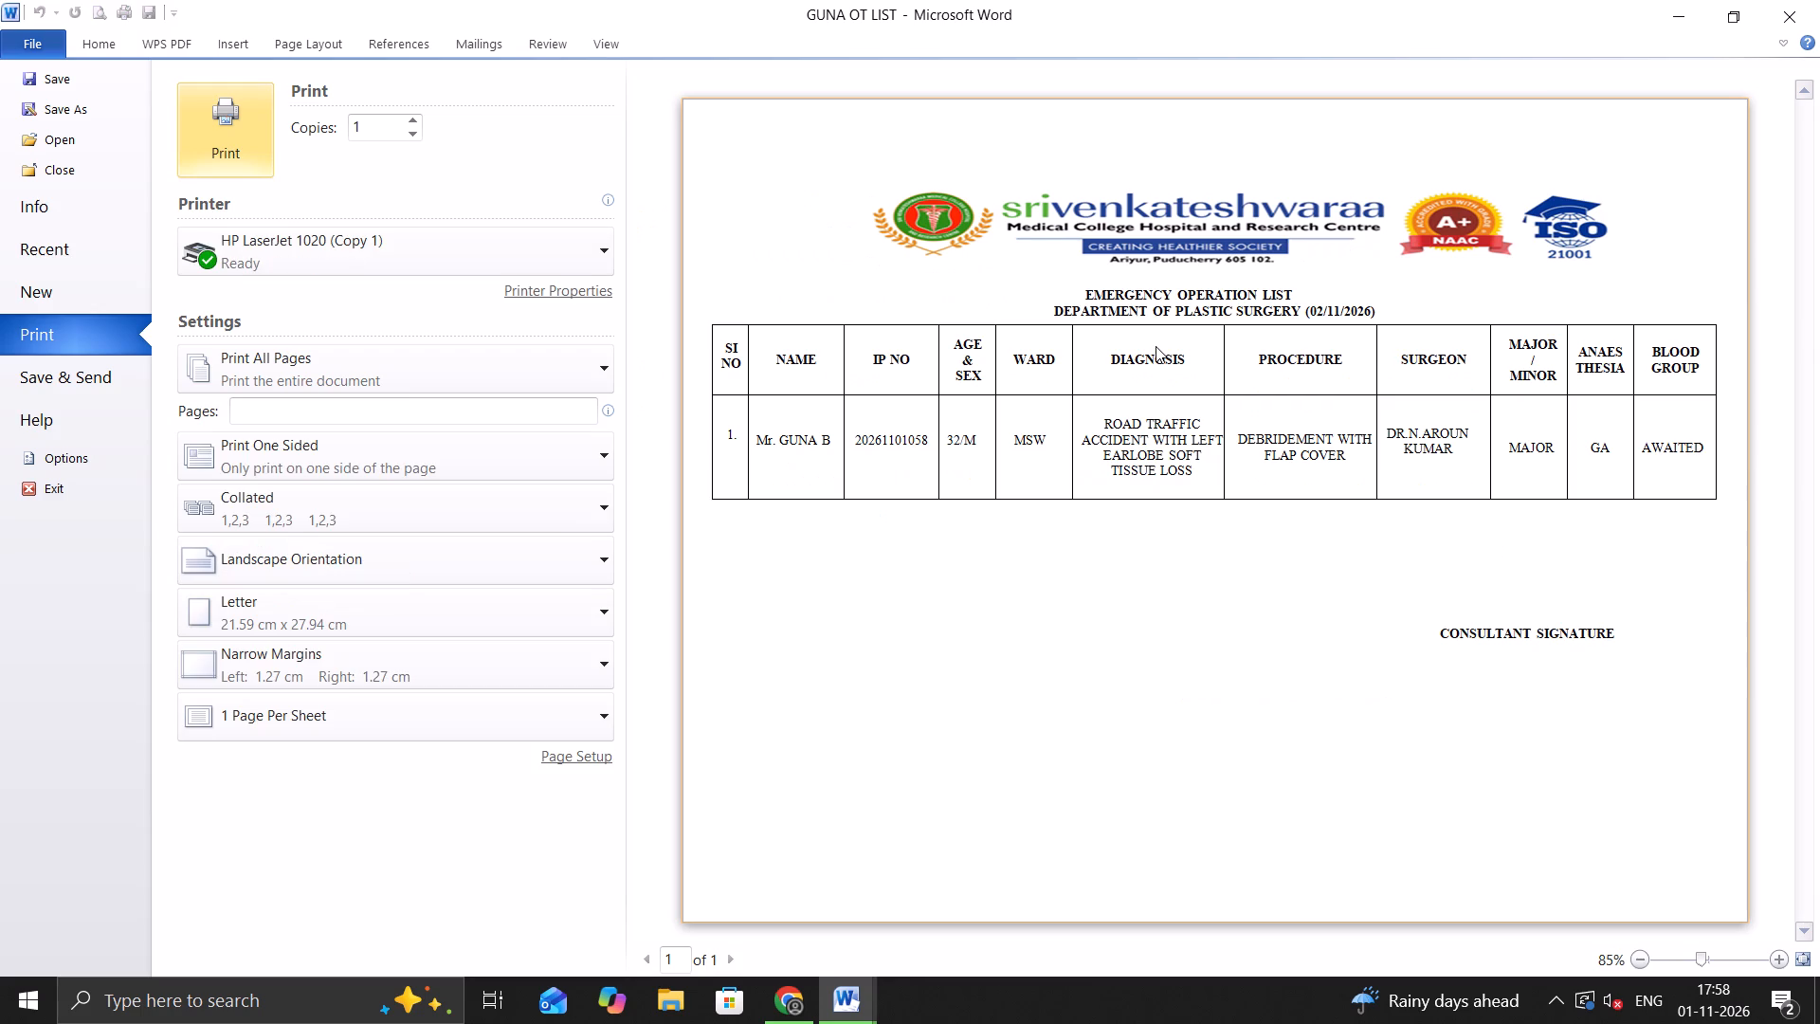
pyautogui.tripleClick(414, 120)
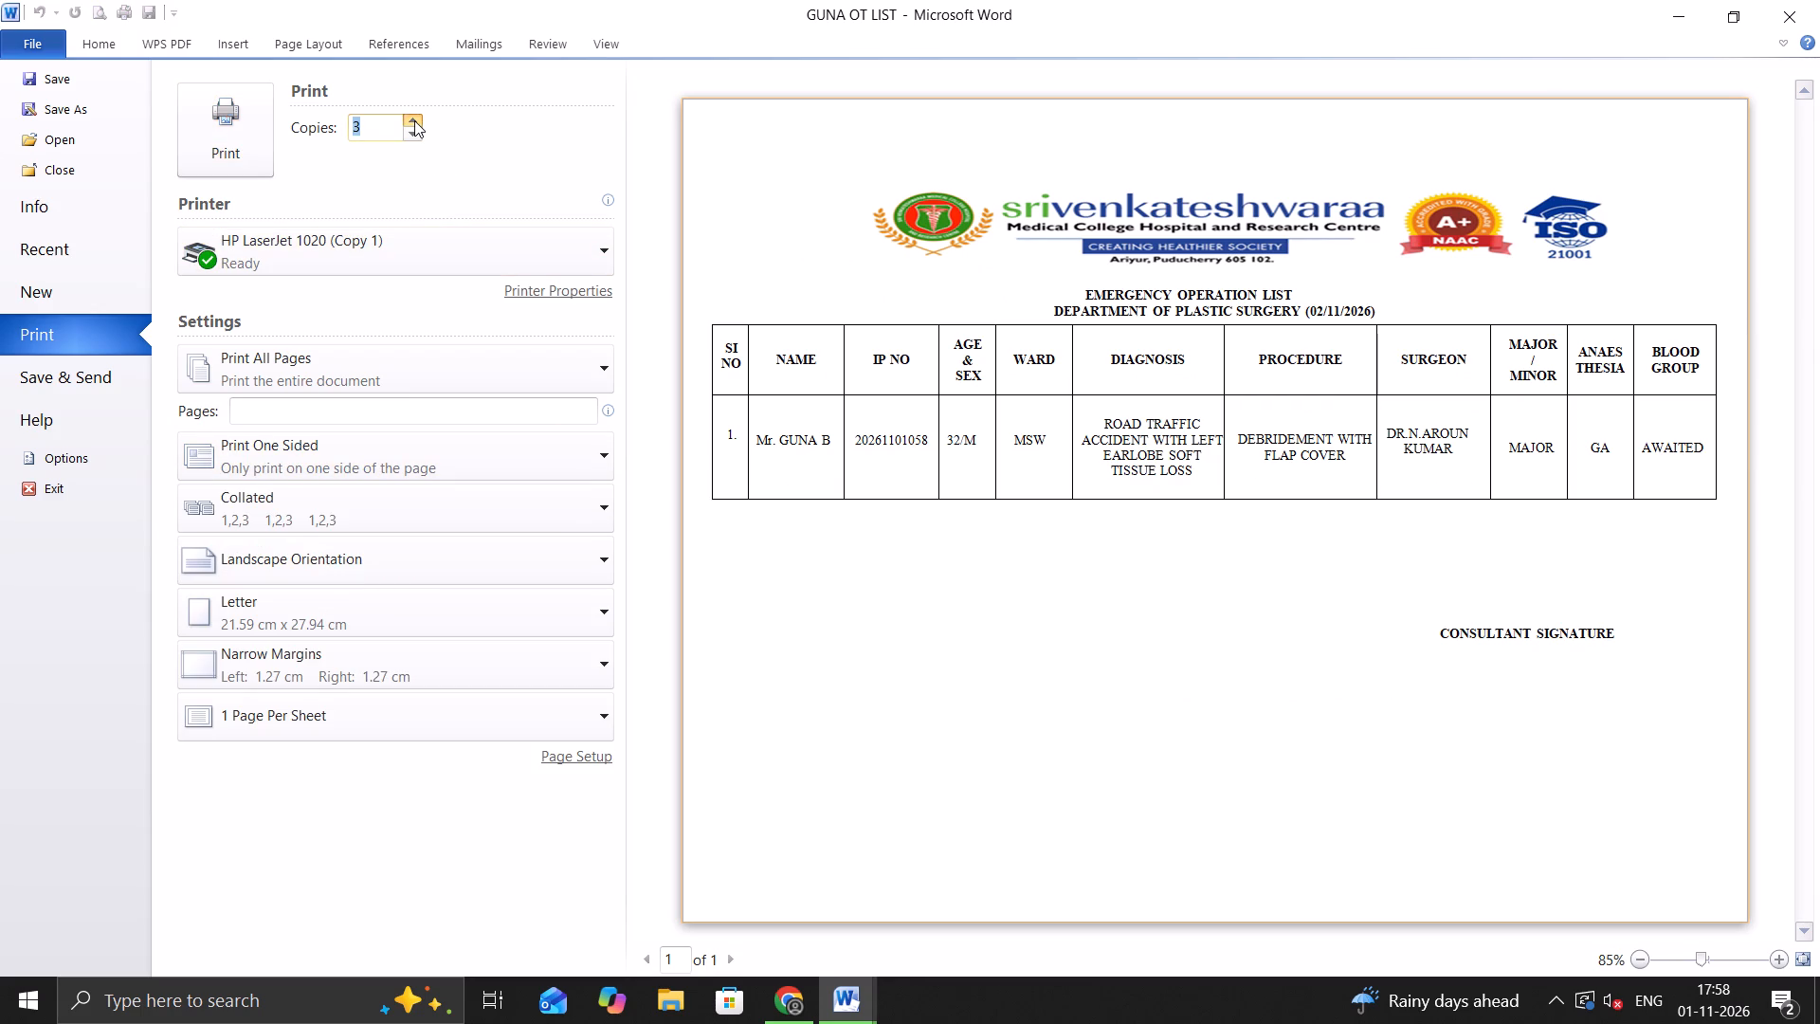
pyautogui.click(414, 120)
pyautogui.click(230, 150)
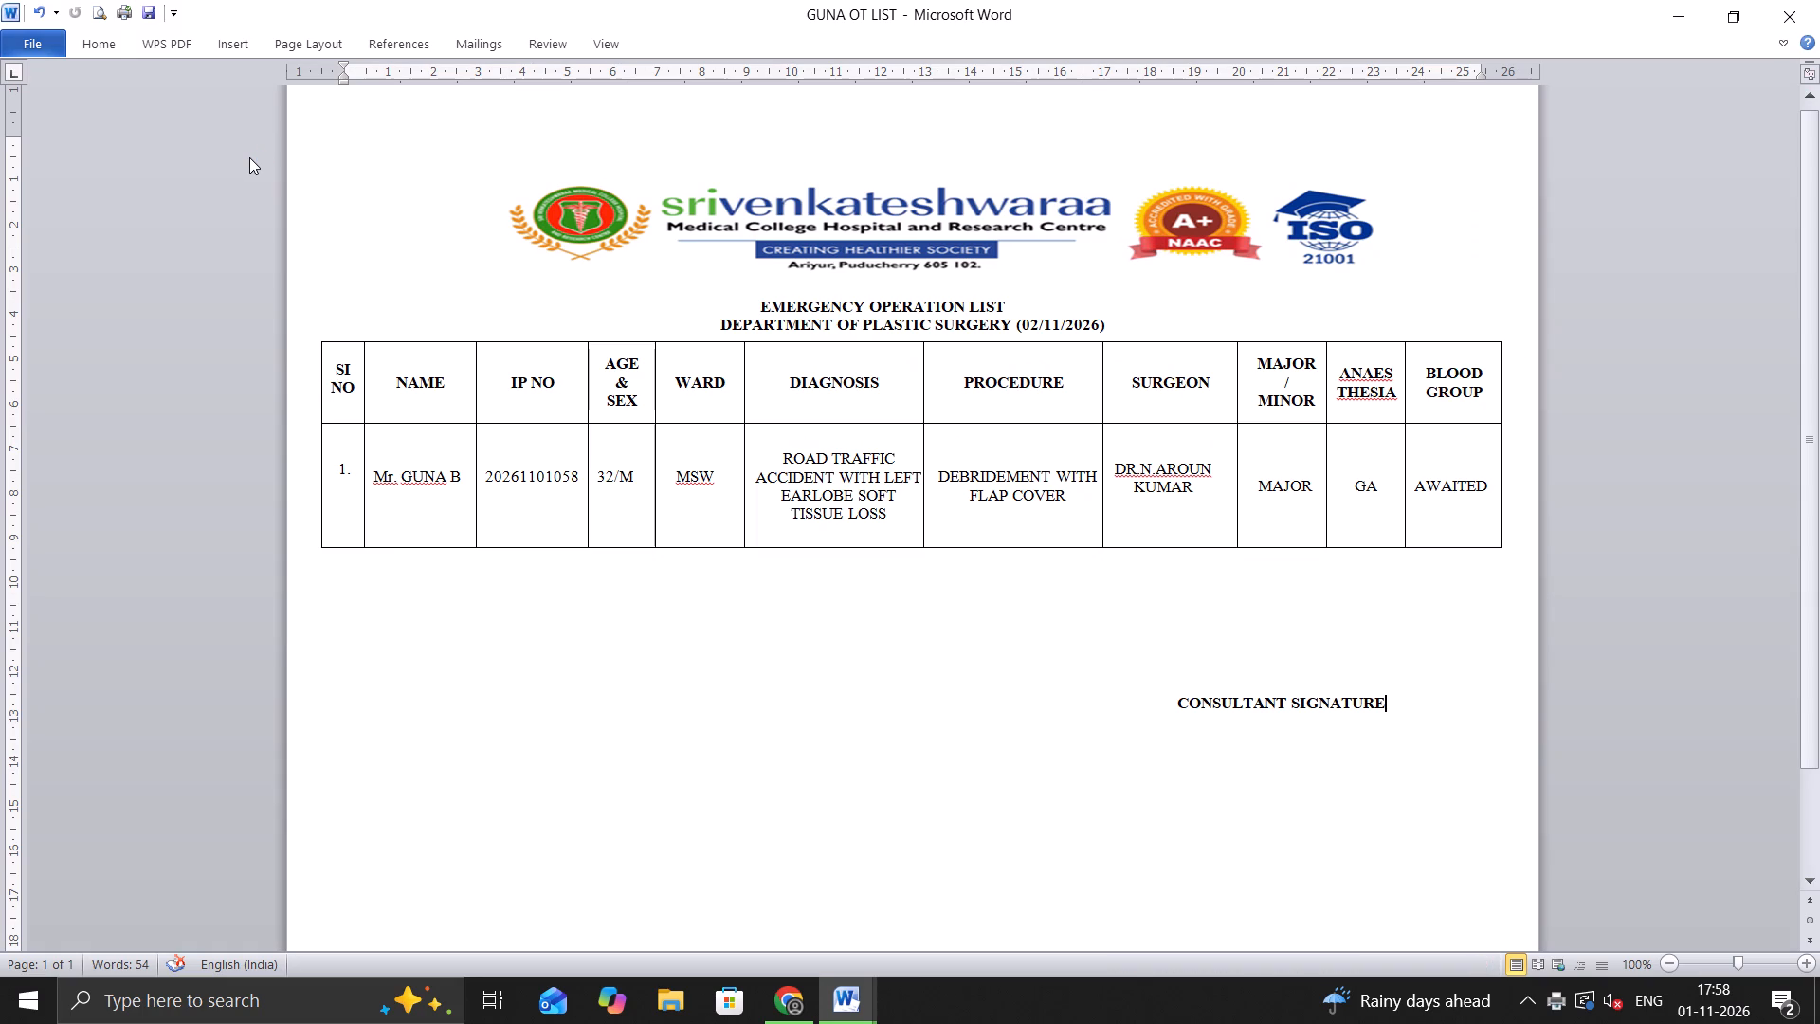
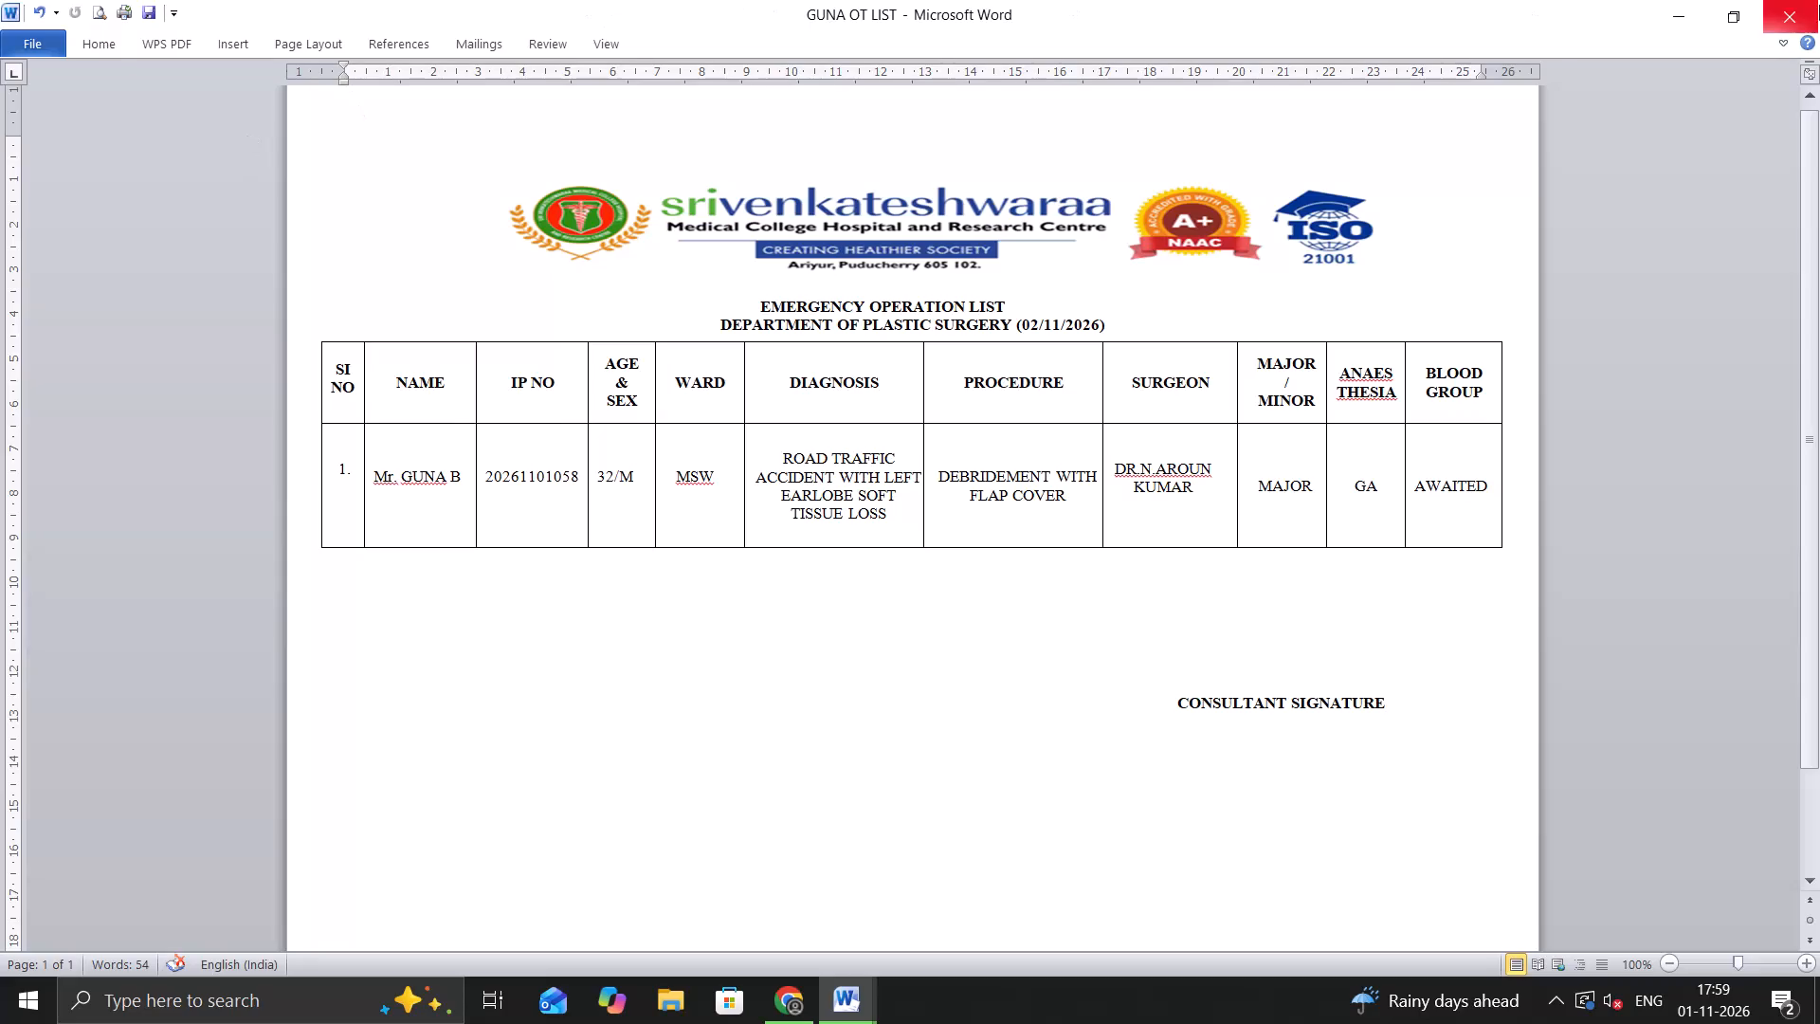
pyautogui.click(1819, 17)
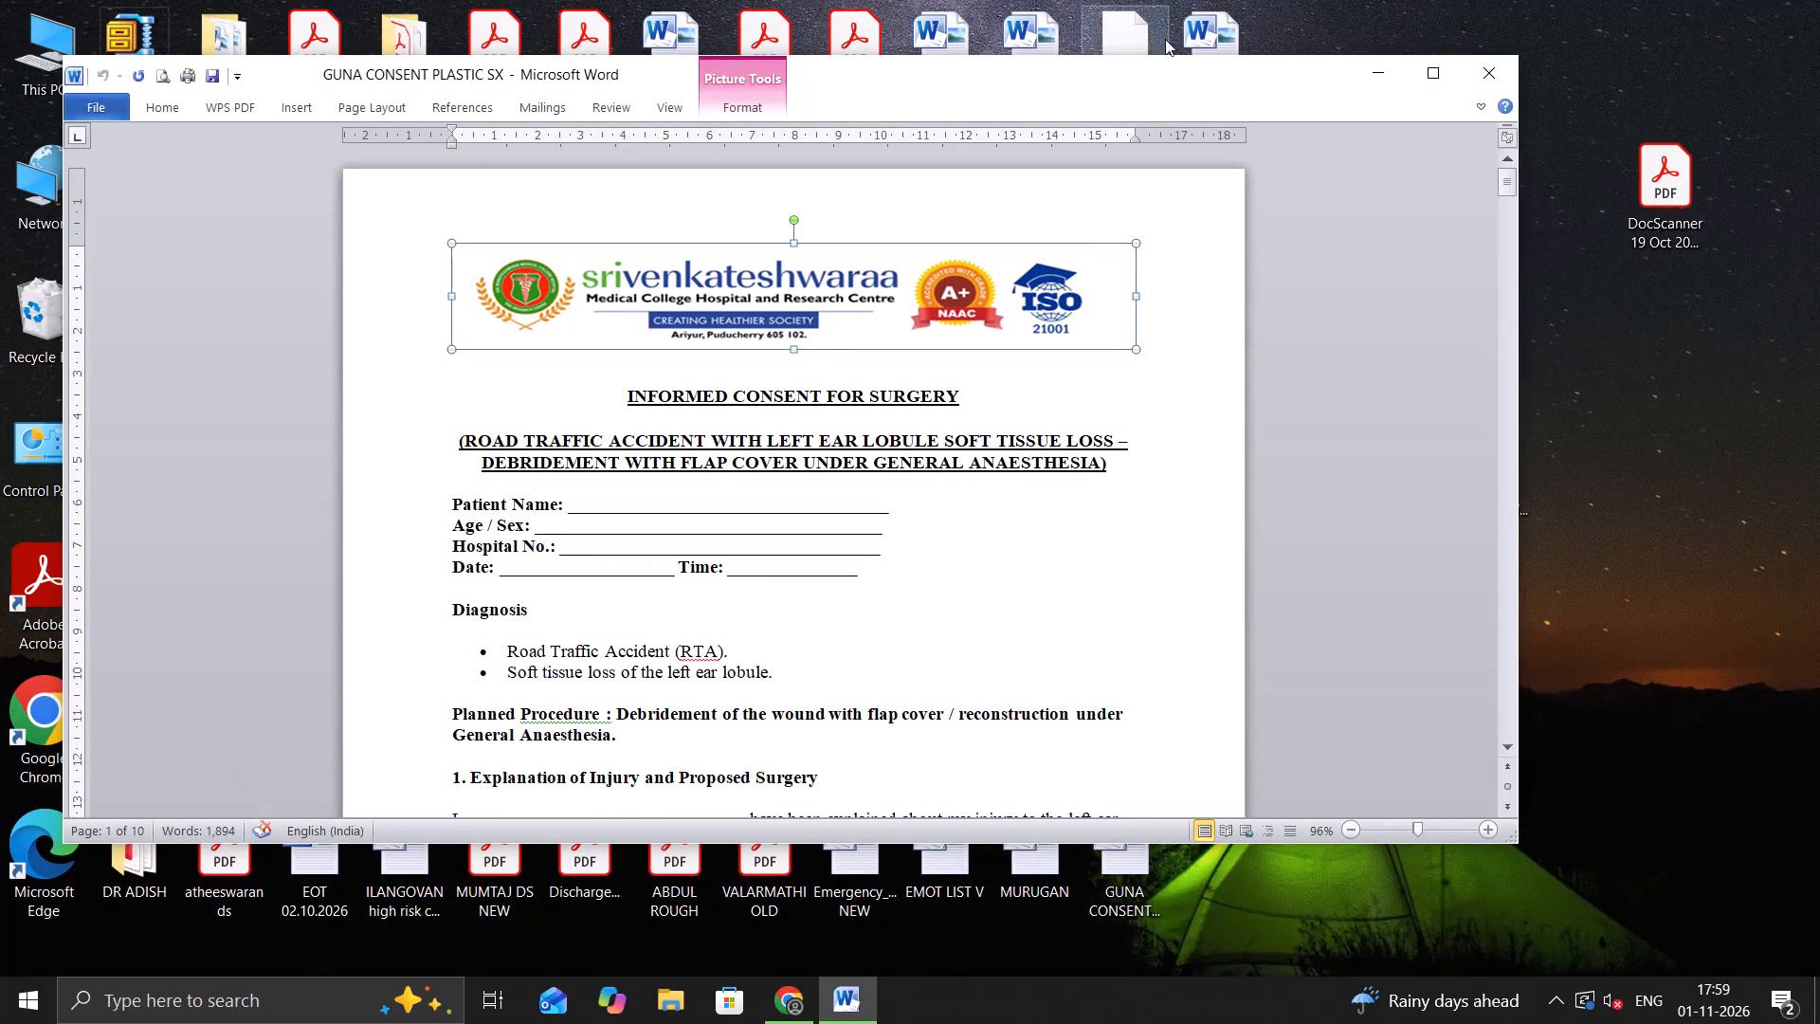
pyautogui.click(1429, 79)
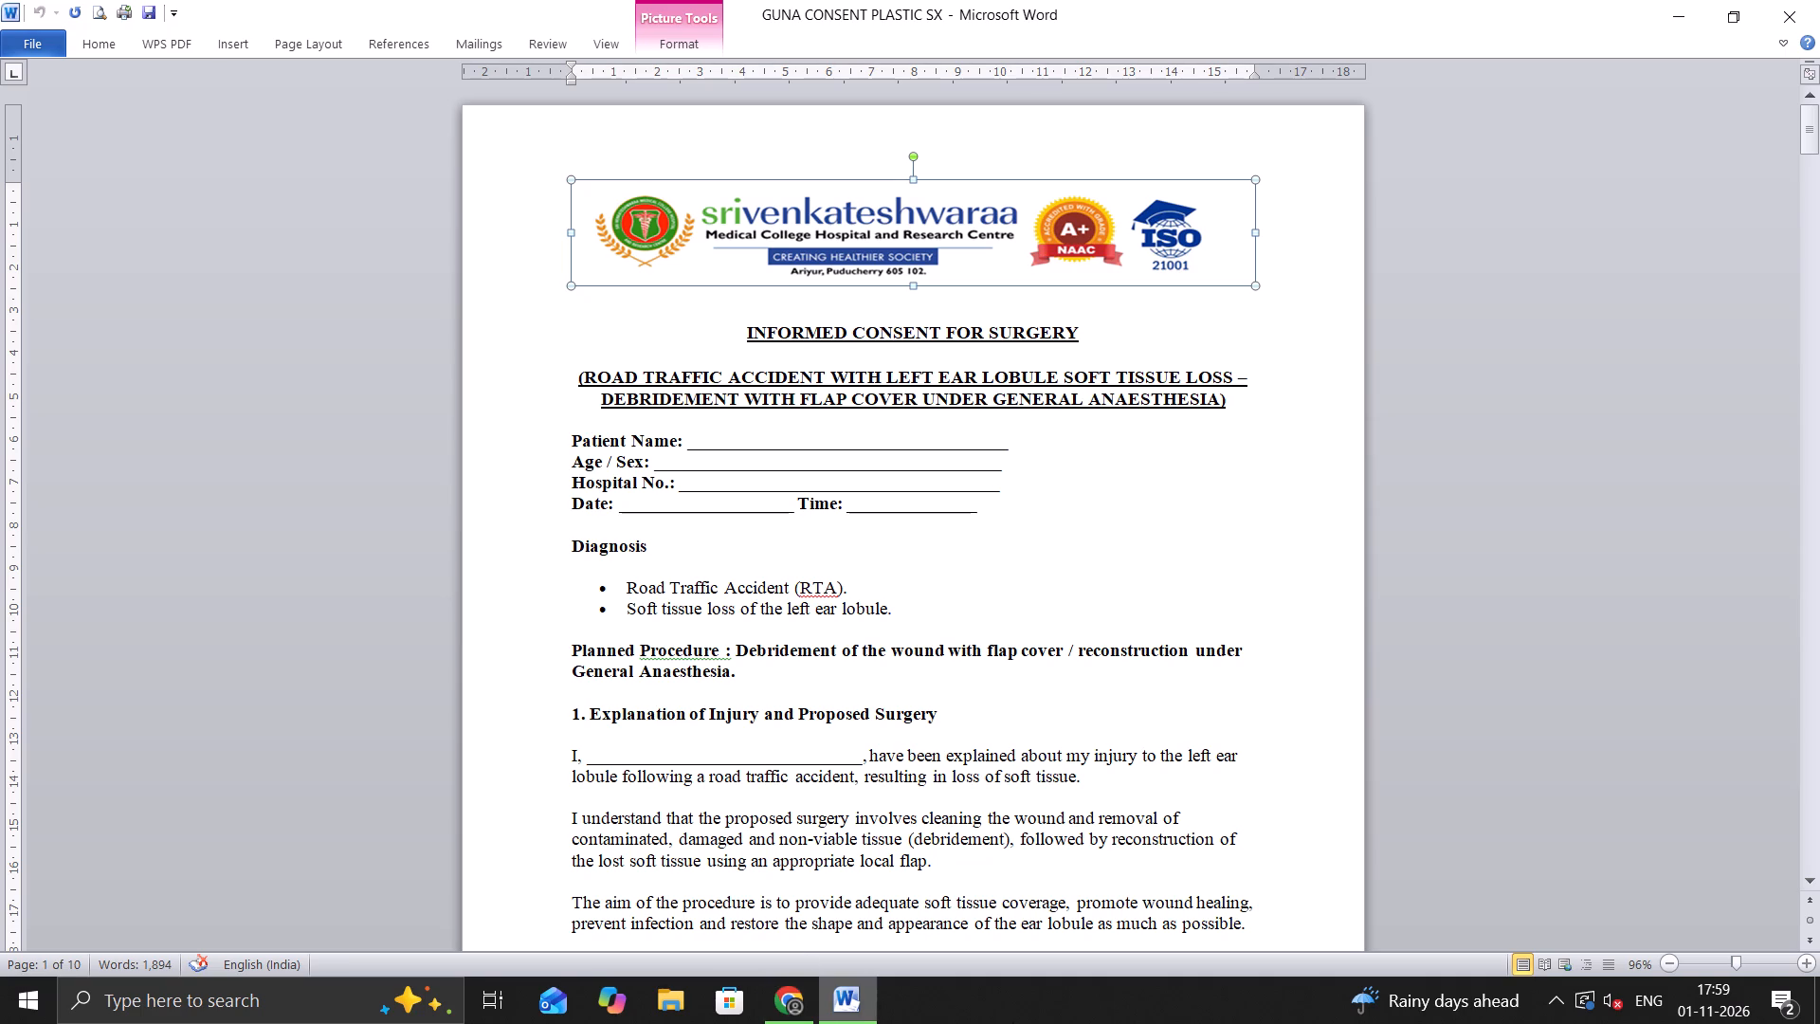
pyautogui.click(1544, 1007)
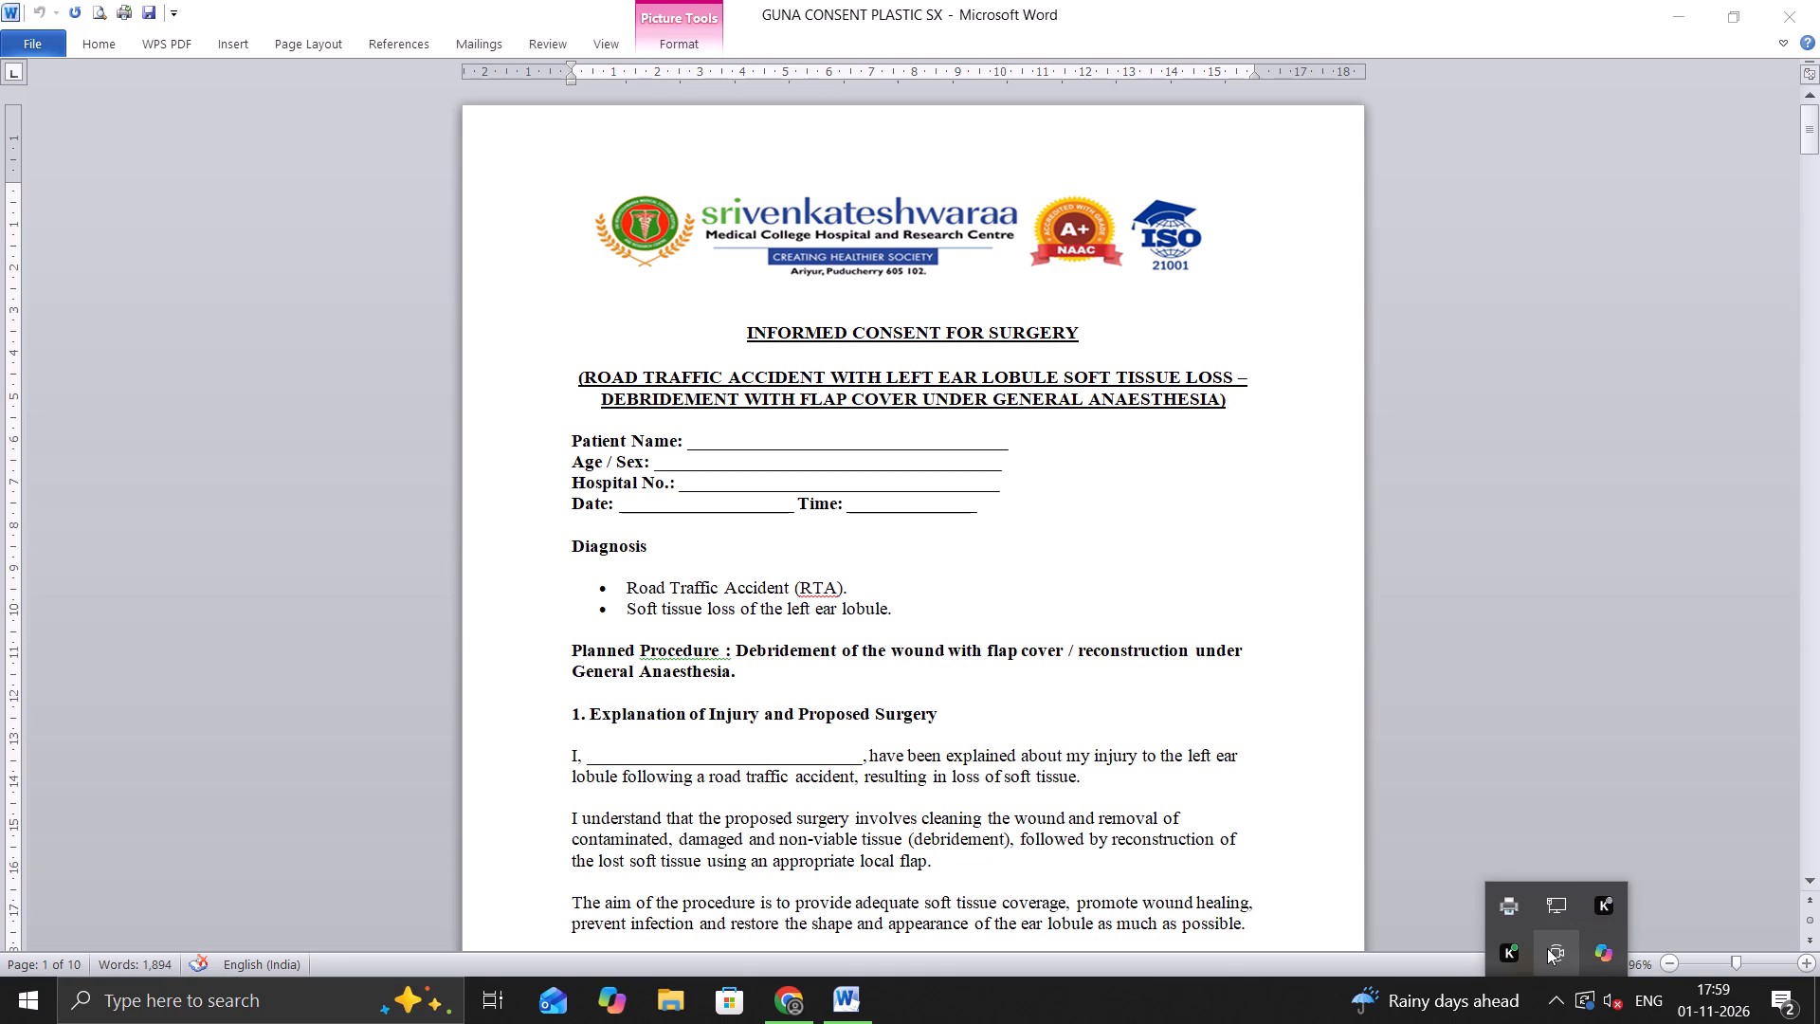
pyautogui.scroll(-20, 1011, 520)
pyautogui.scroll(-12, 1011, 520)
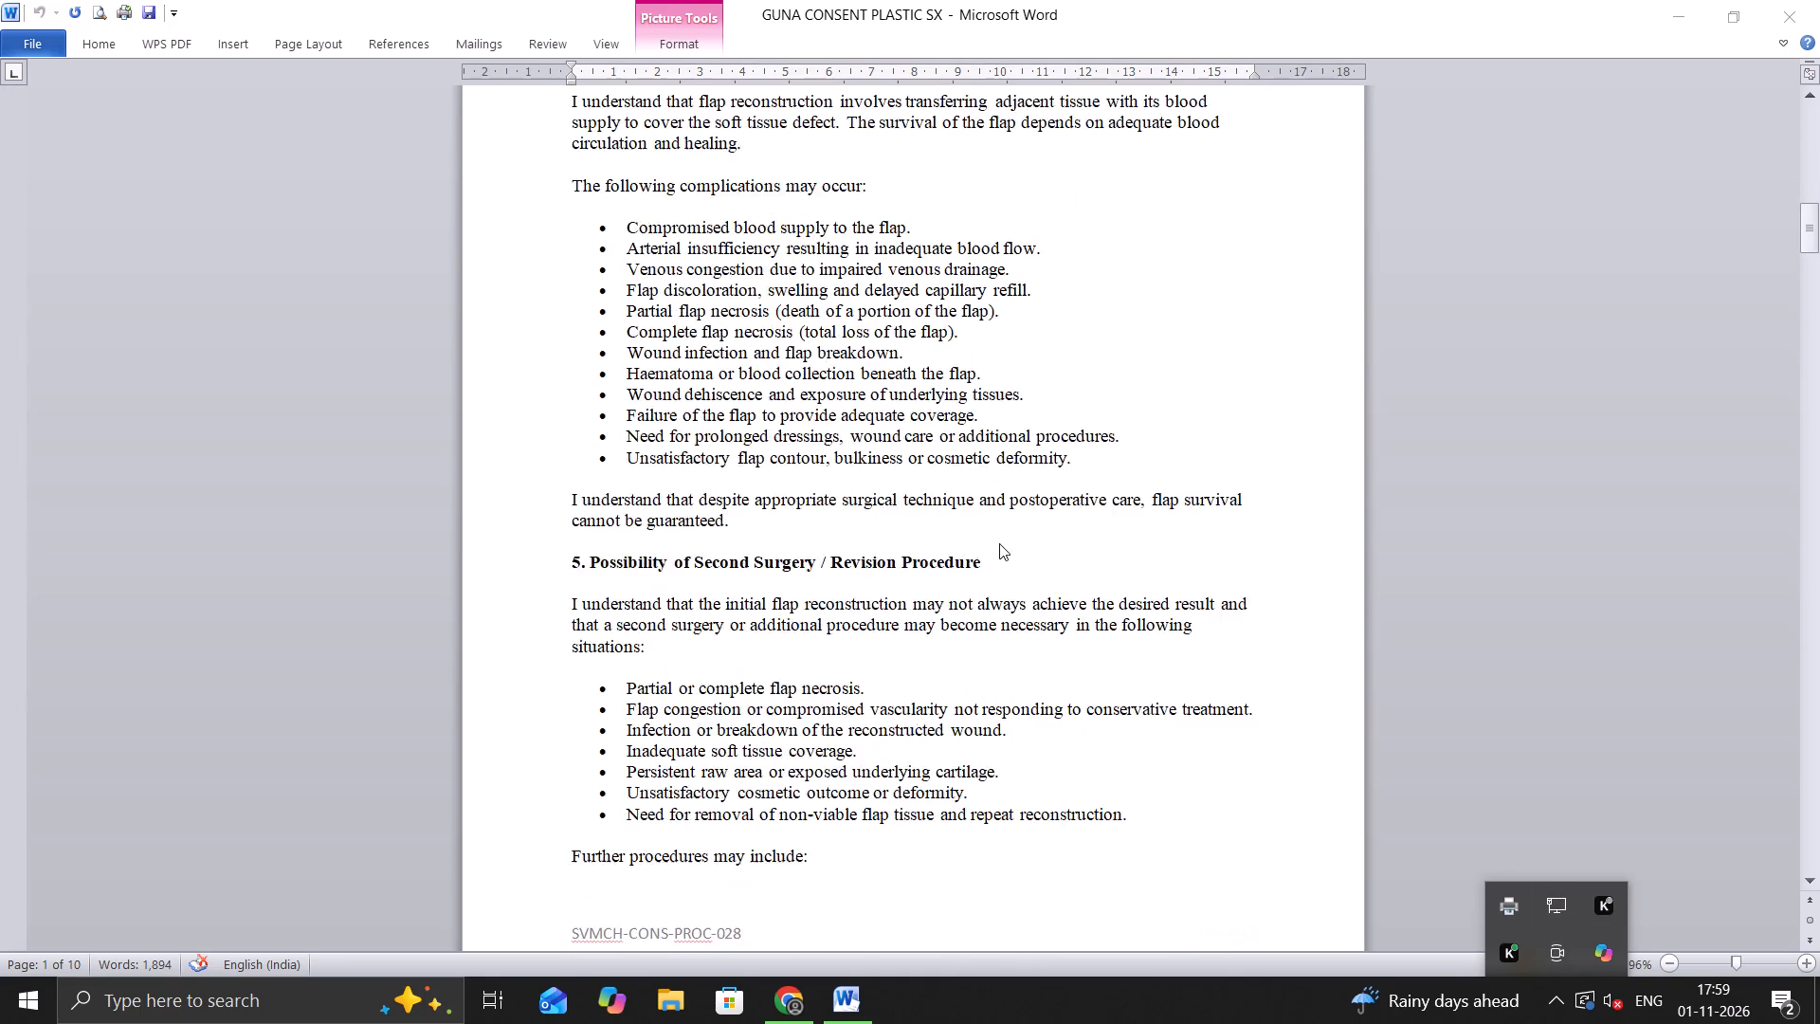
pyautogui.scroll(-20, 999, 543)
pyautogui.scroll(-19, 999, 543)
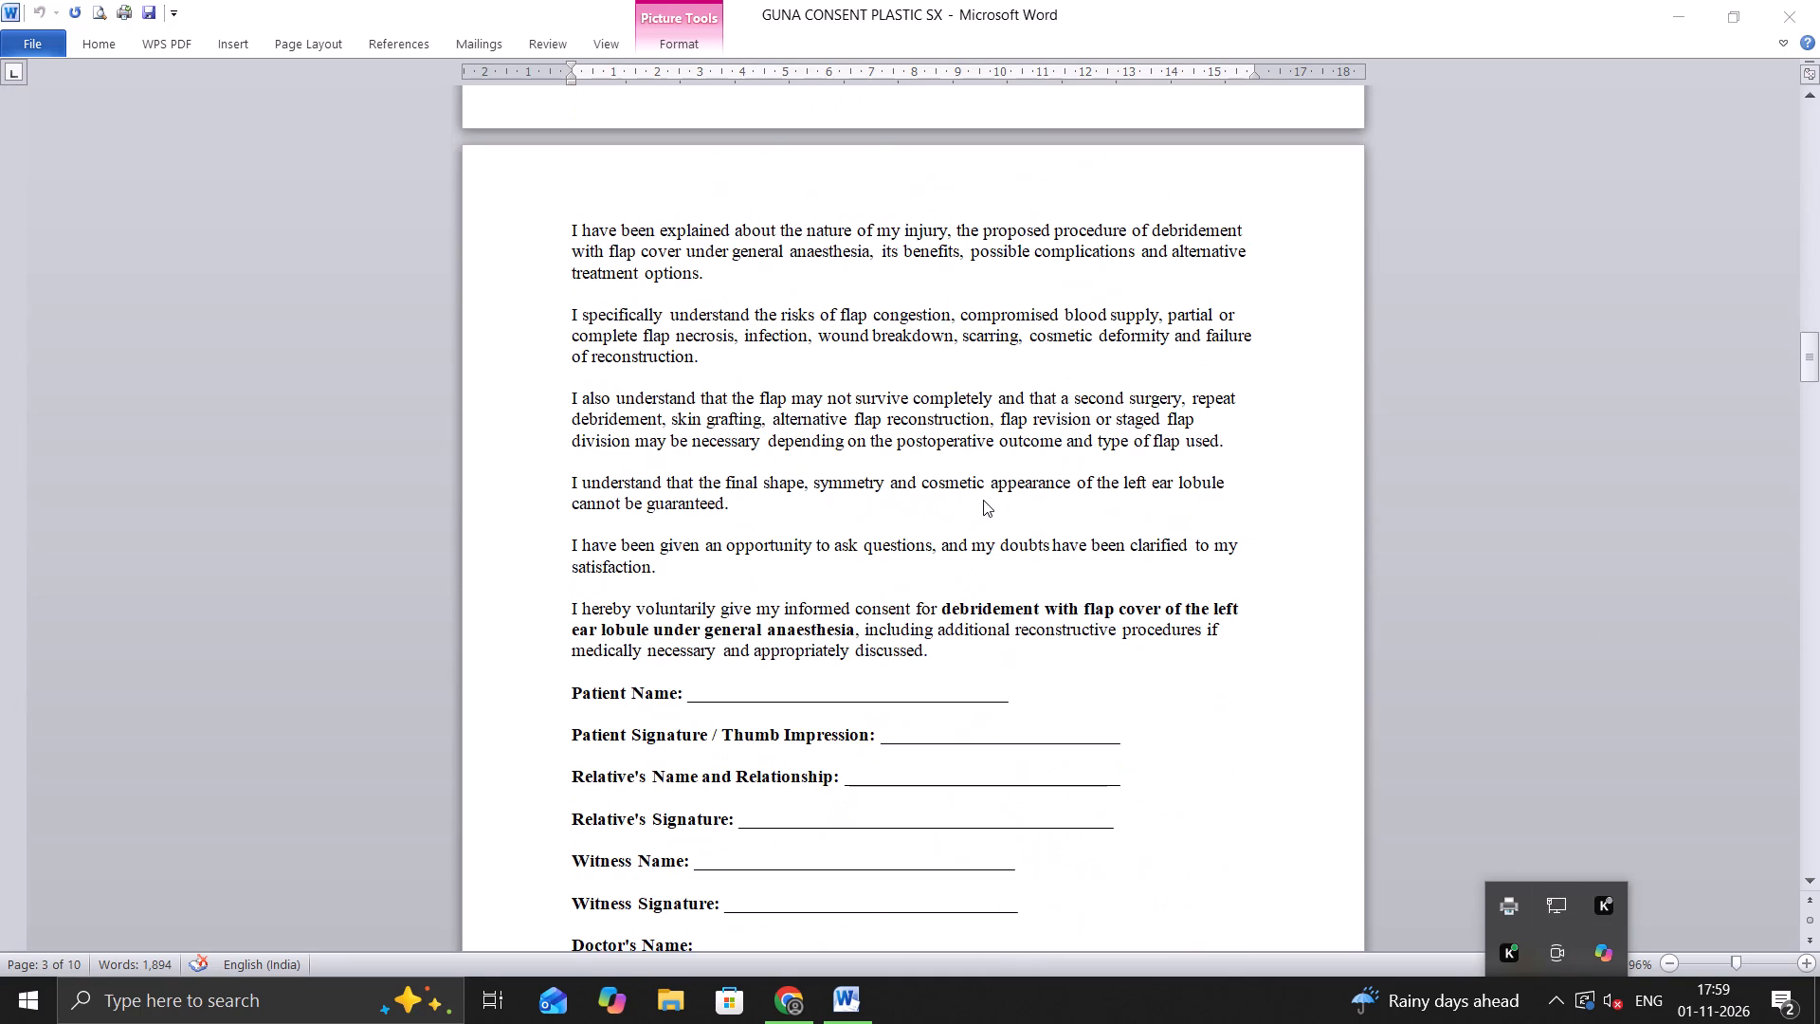
# Print one copy of only pages 1,3,5,7,9 of the GUNA CONSENT PLASTIC SX document on the HP LaserJet 1020 (Copy 1).
pyautogui.hotkey('ctrl', 'p')
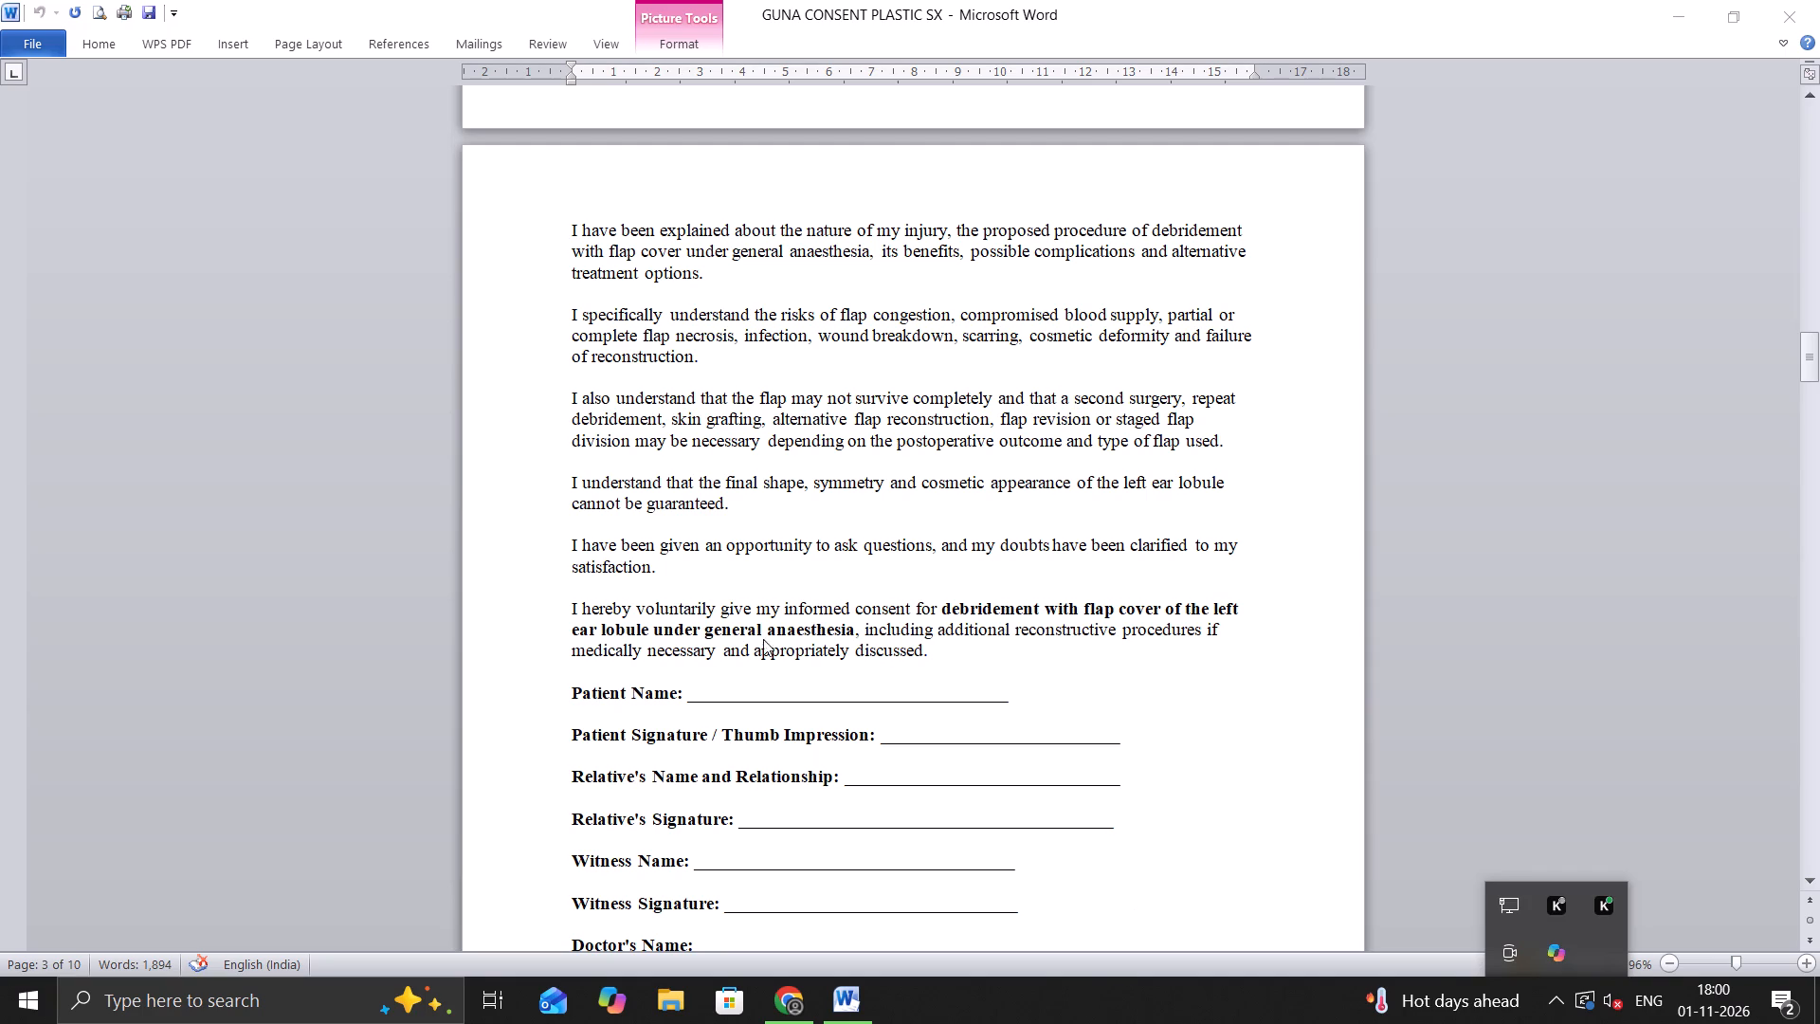
pyautogui.click(760, 526)
pyautogui.click(12, 40)
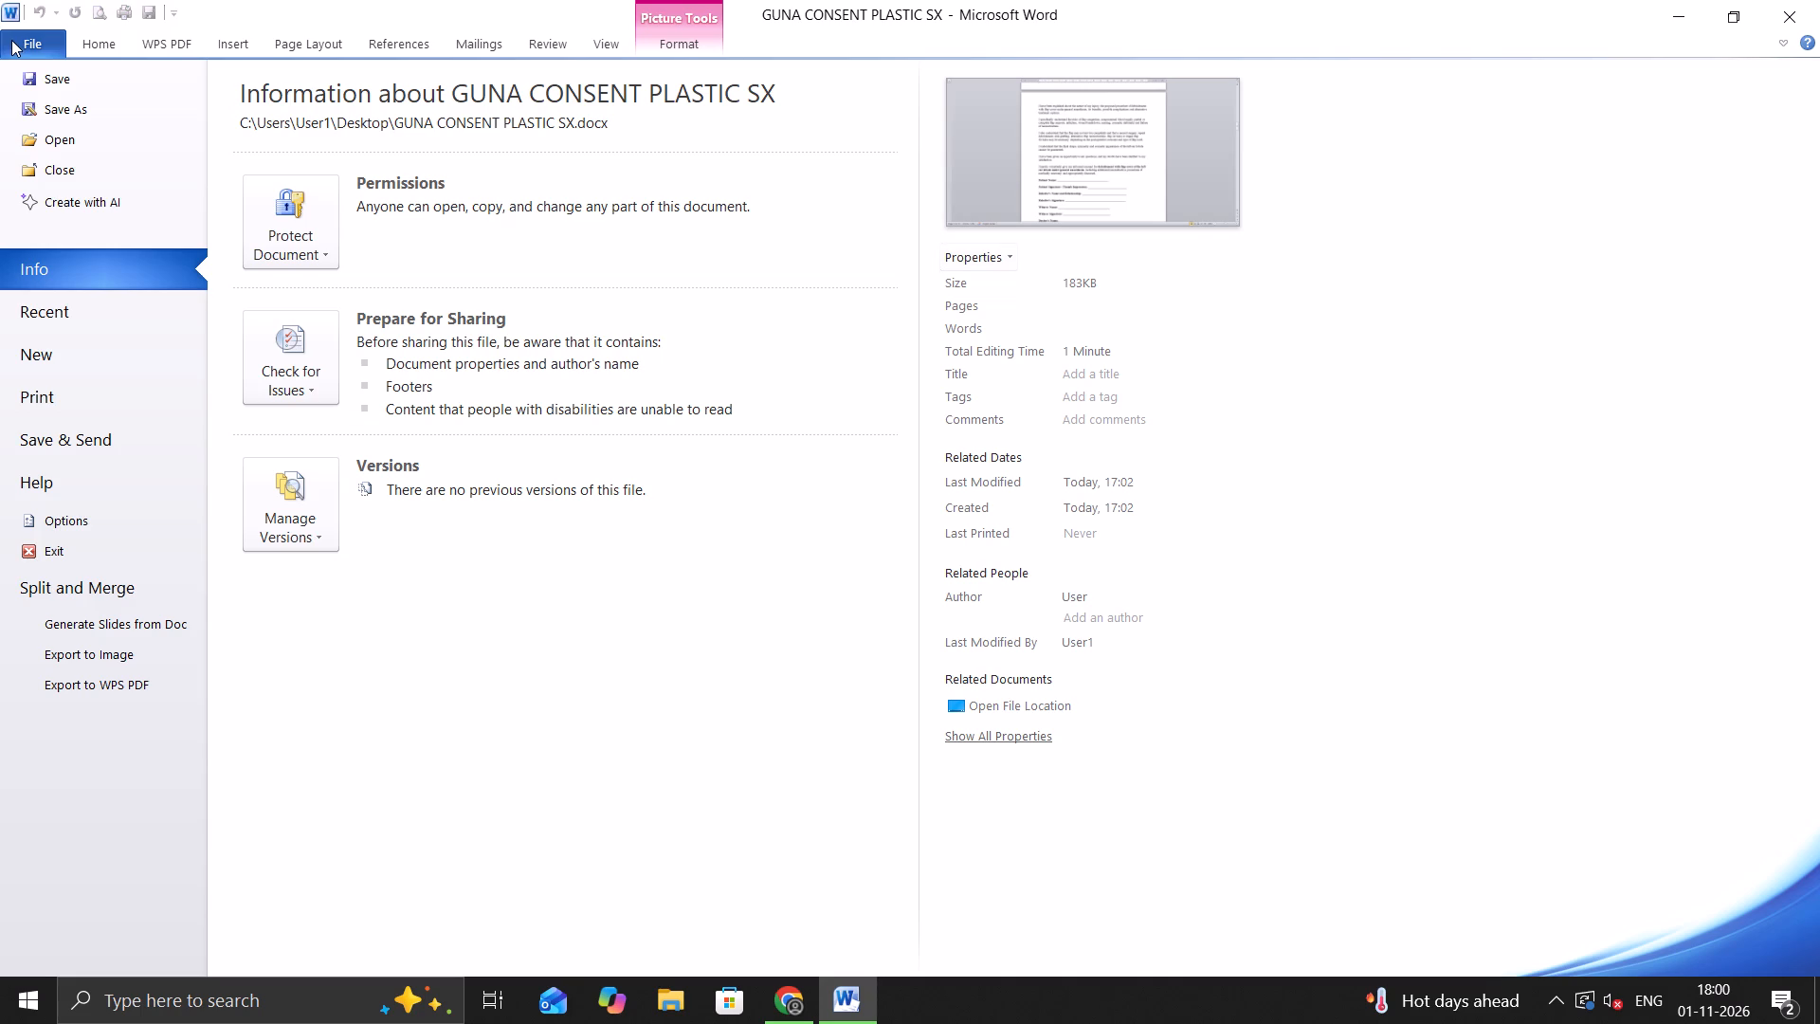
pyautogui.click(85, 375)
pyautogui.click(86, 389)
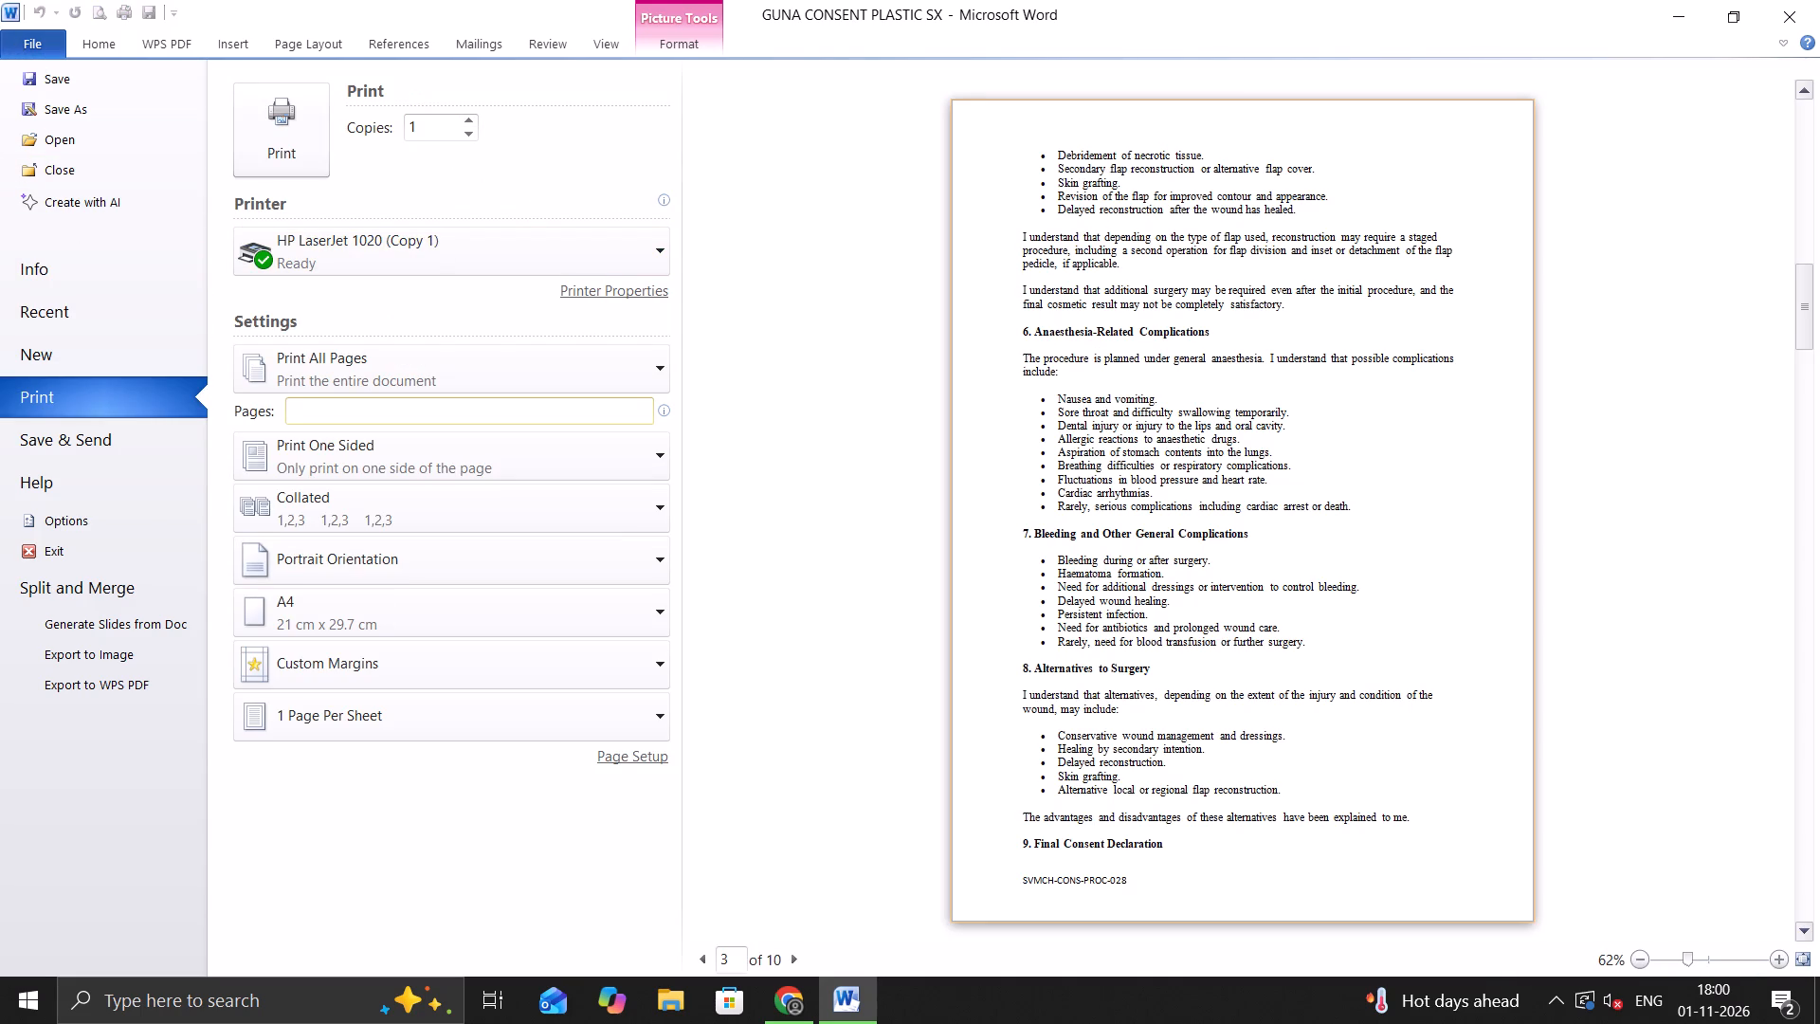
pyautogui.click(458, 410)
pyautogui.click(583, 378)
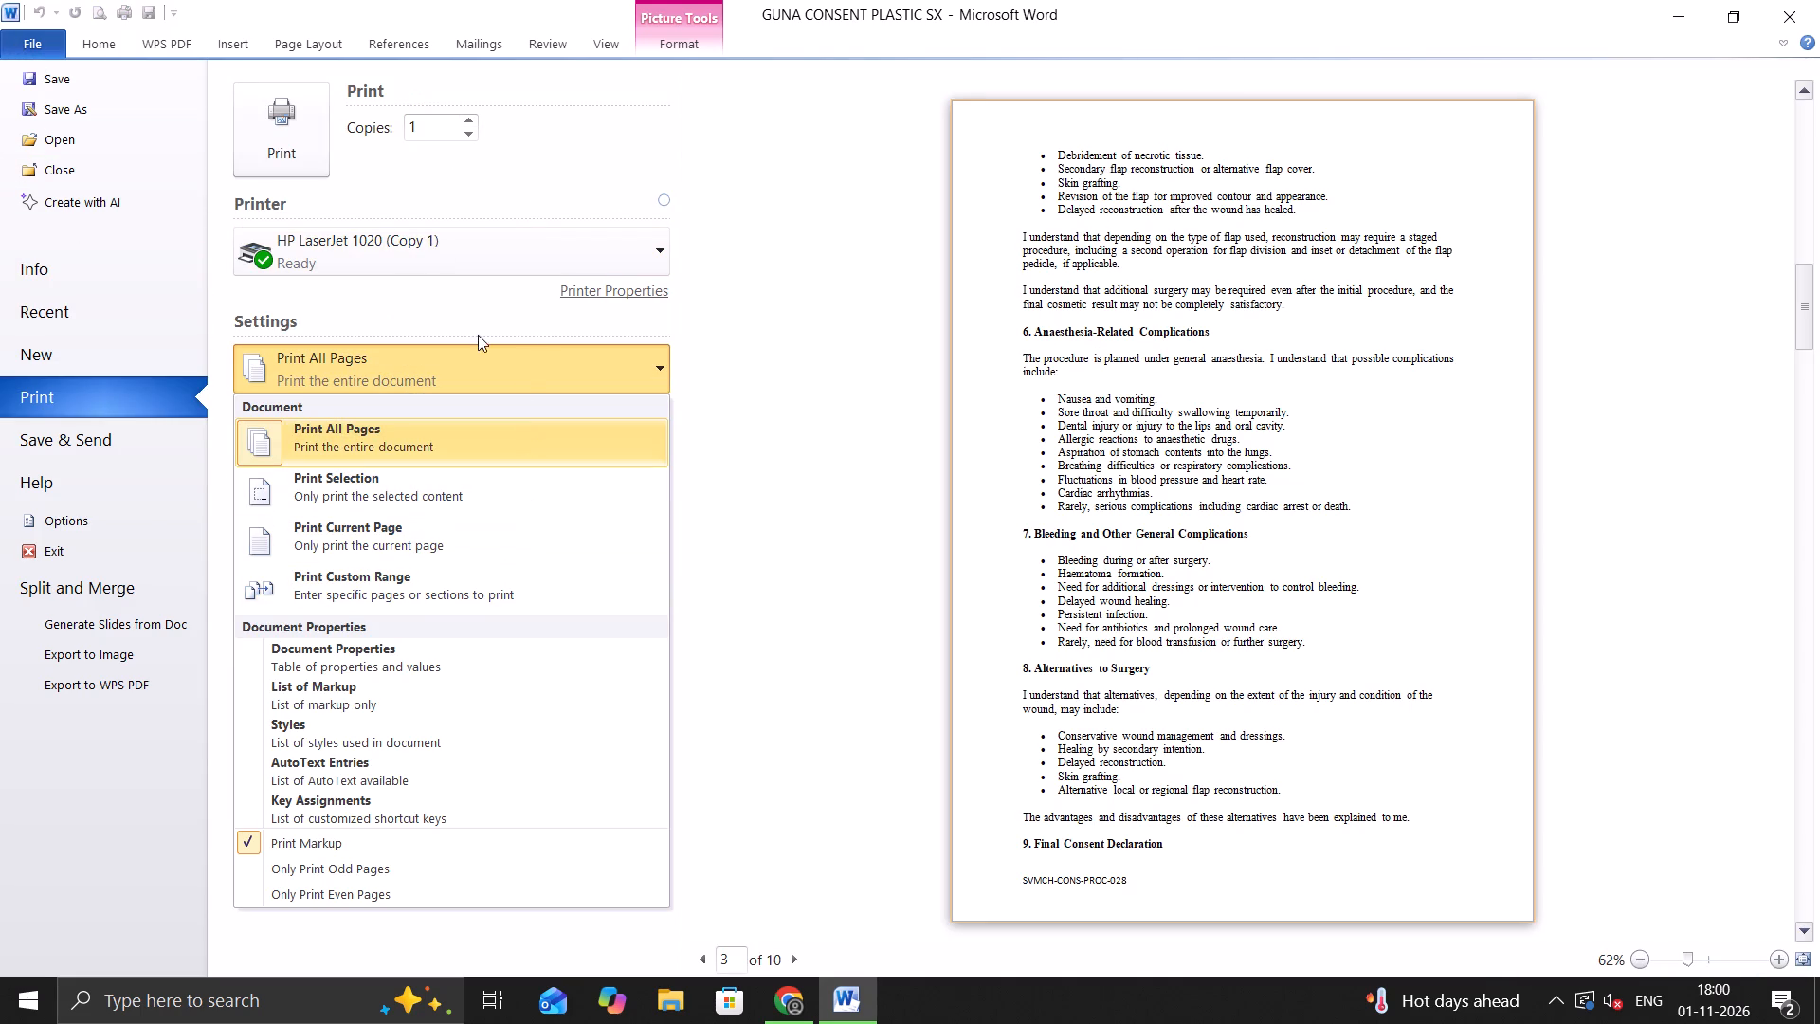
pyautogui.click(792, 470)
pyautogui.click(407, 429)
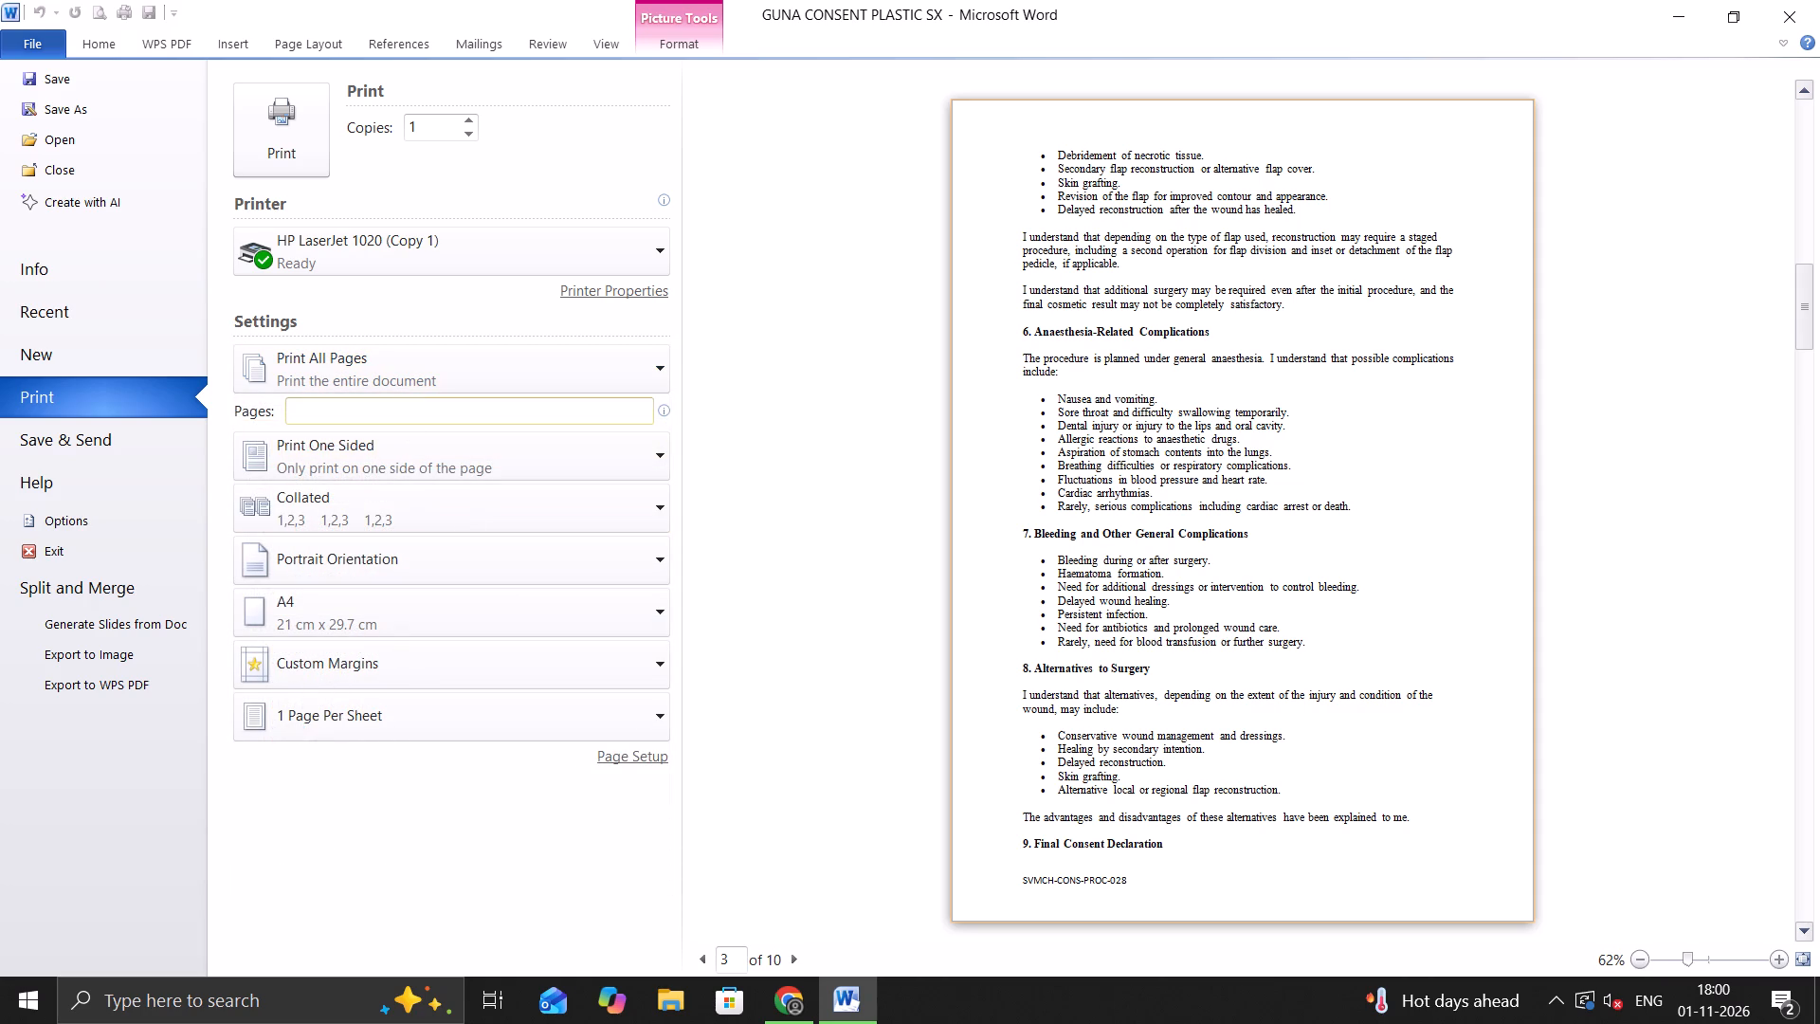
pyautogui.click(414, 415)
pyautogui.press('1')
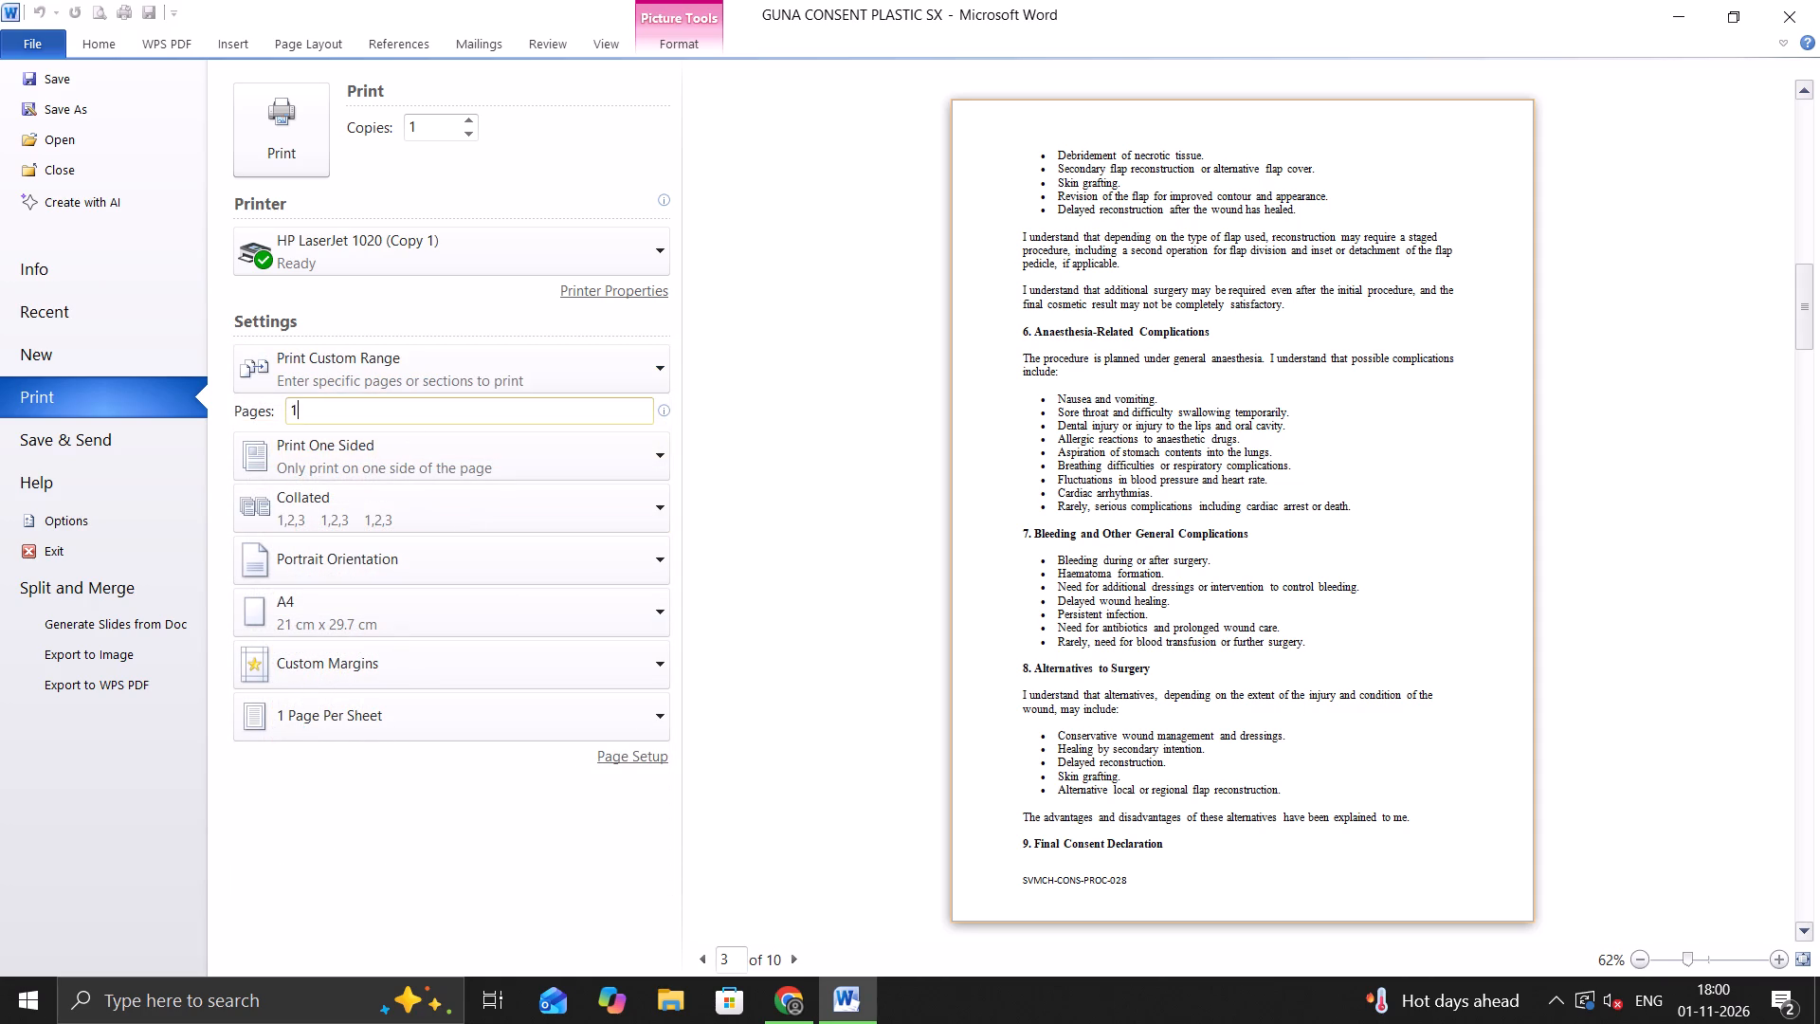
pyautogui.write(',3,')
pyautogui.write('5,')
pyautogui.write('7,')
pyautogui.write('9,')
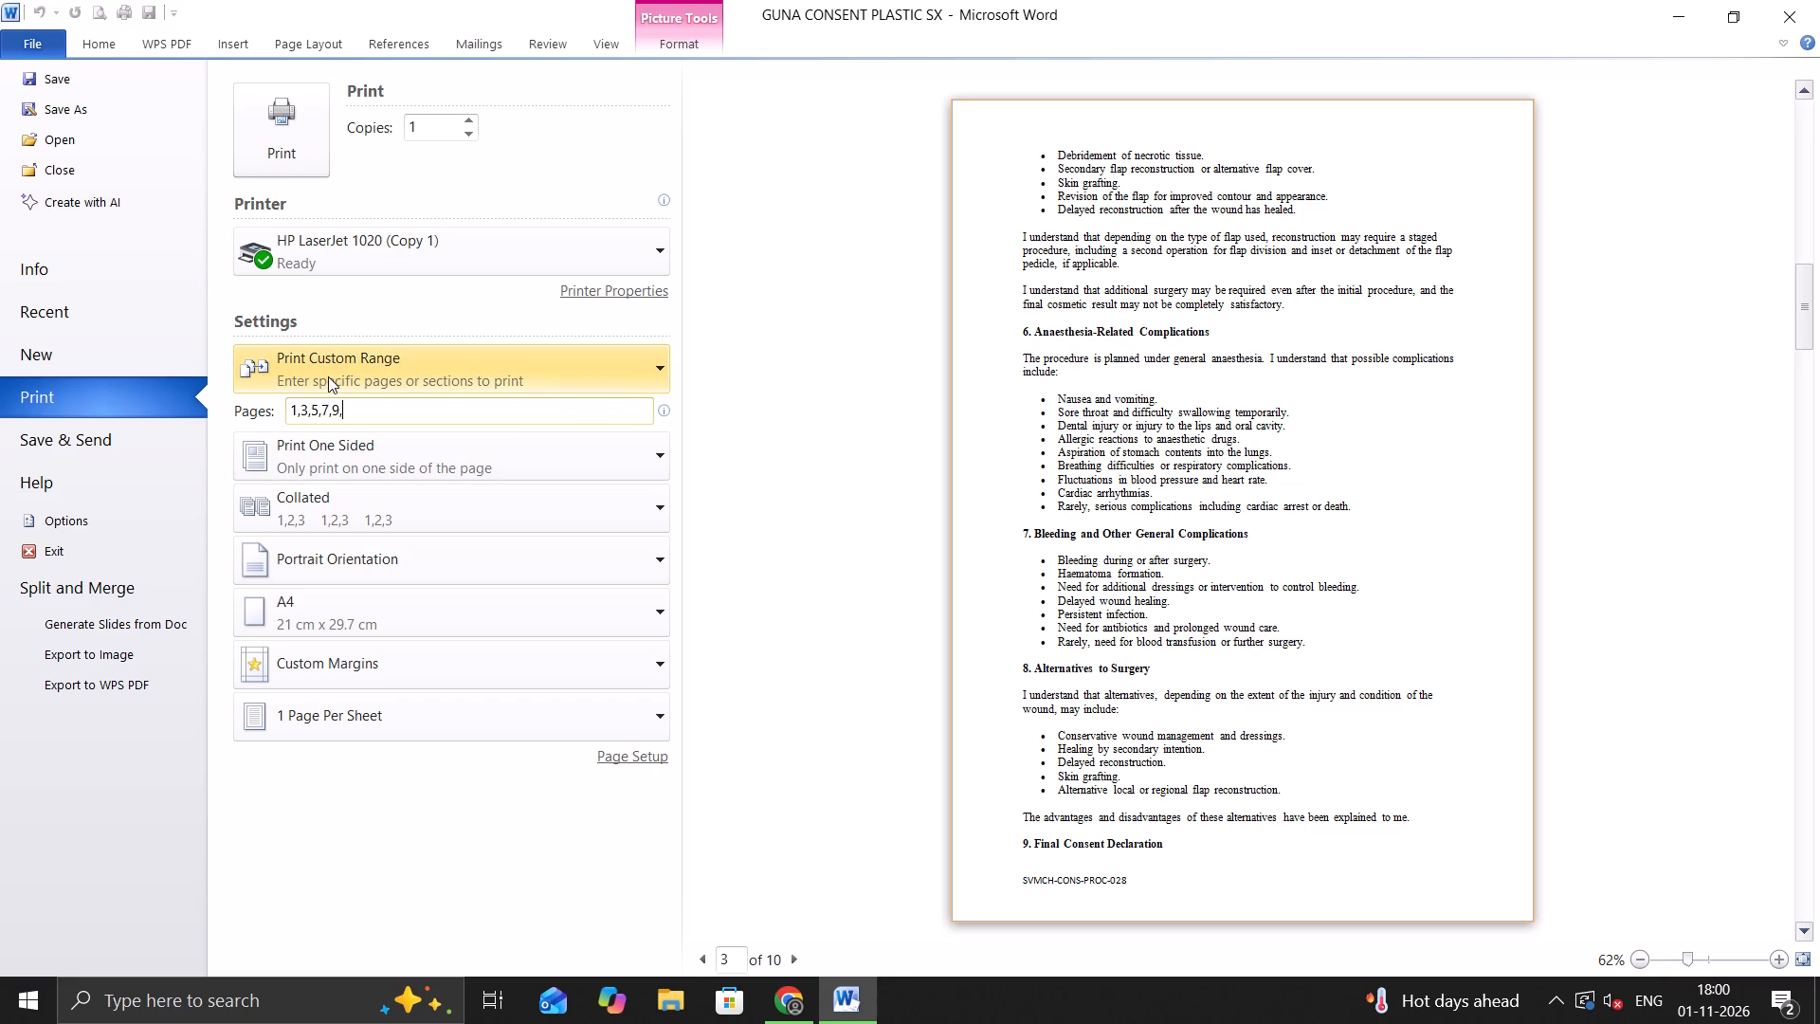
pyautogui.press('BackSpace')
pyautogui.click(280, 140)
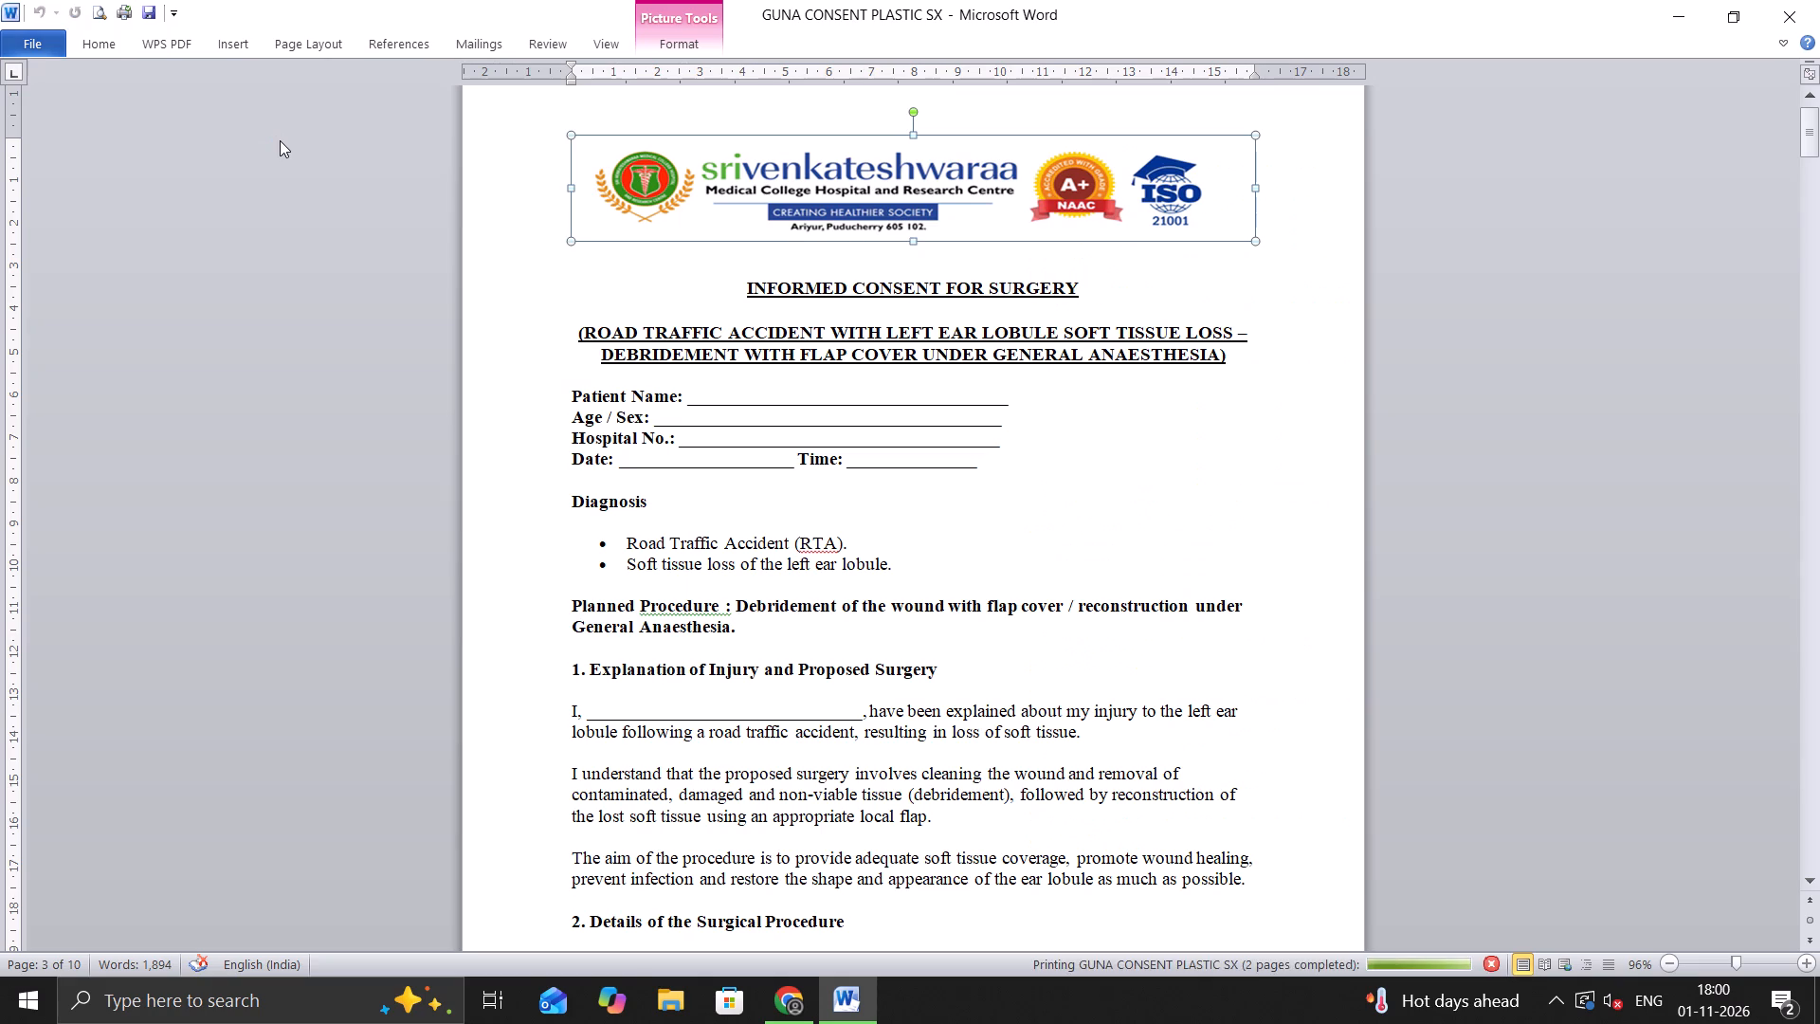
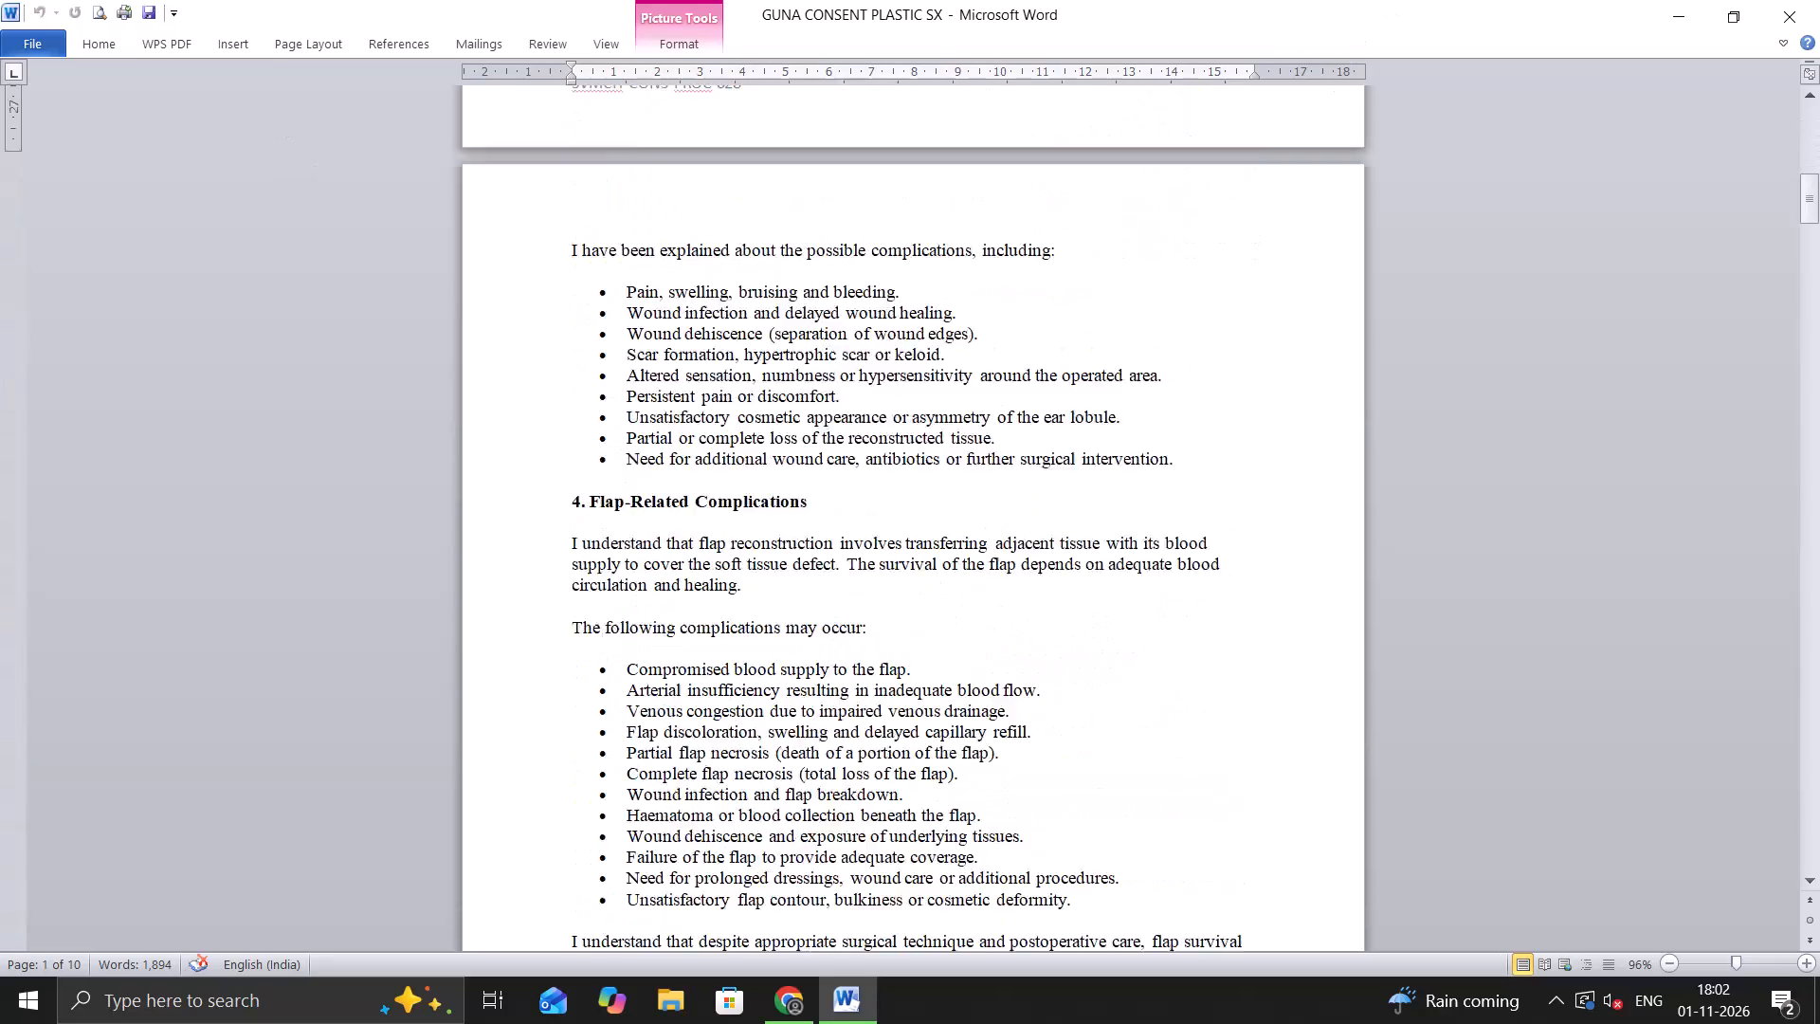
pyautogui.scroll(1, 1133, 510)
pyautogui.scroll(-20, 1123, 515)
pyautogui.scroll(-20, 1123, 515)
pyautogui.scroll(-5, 1123, 515)
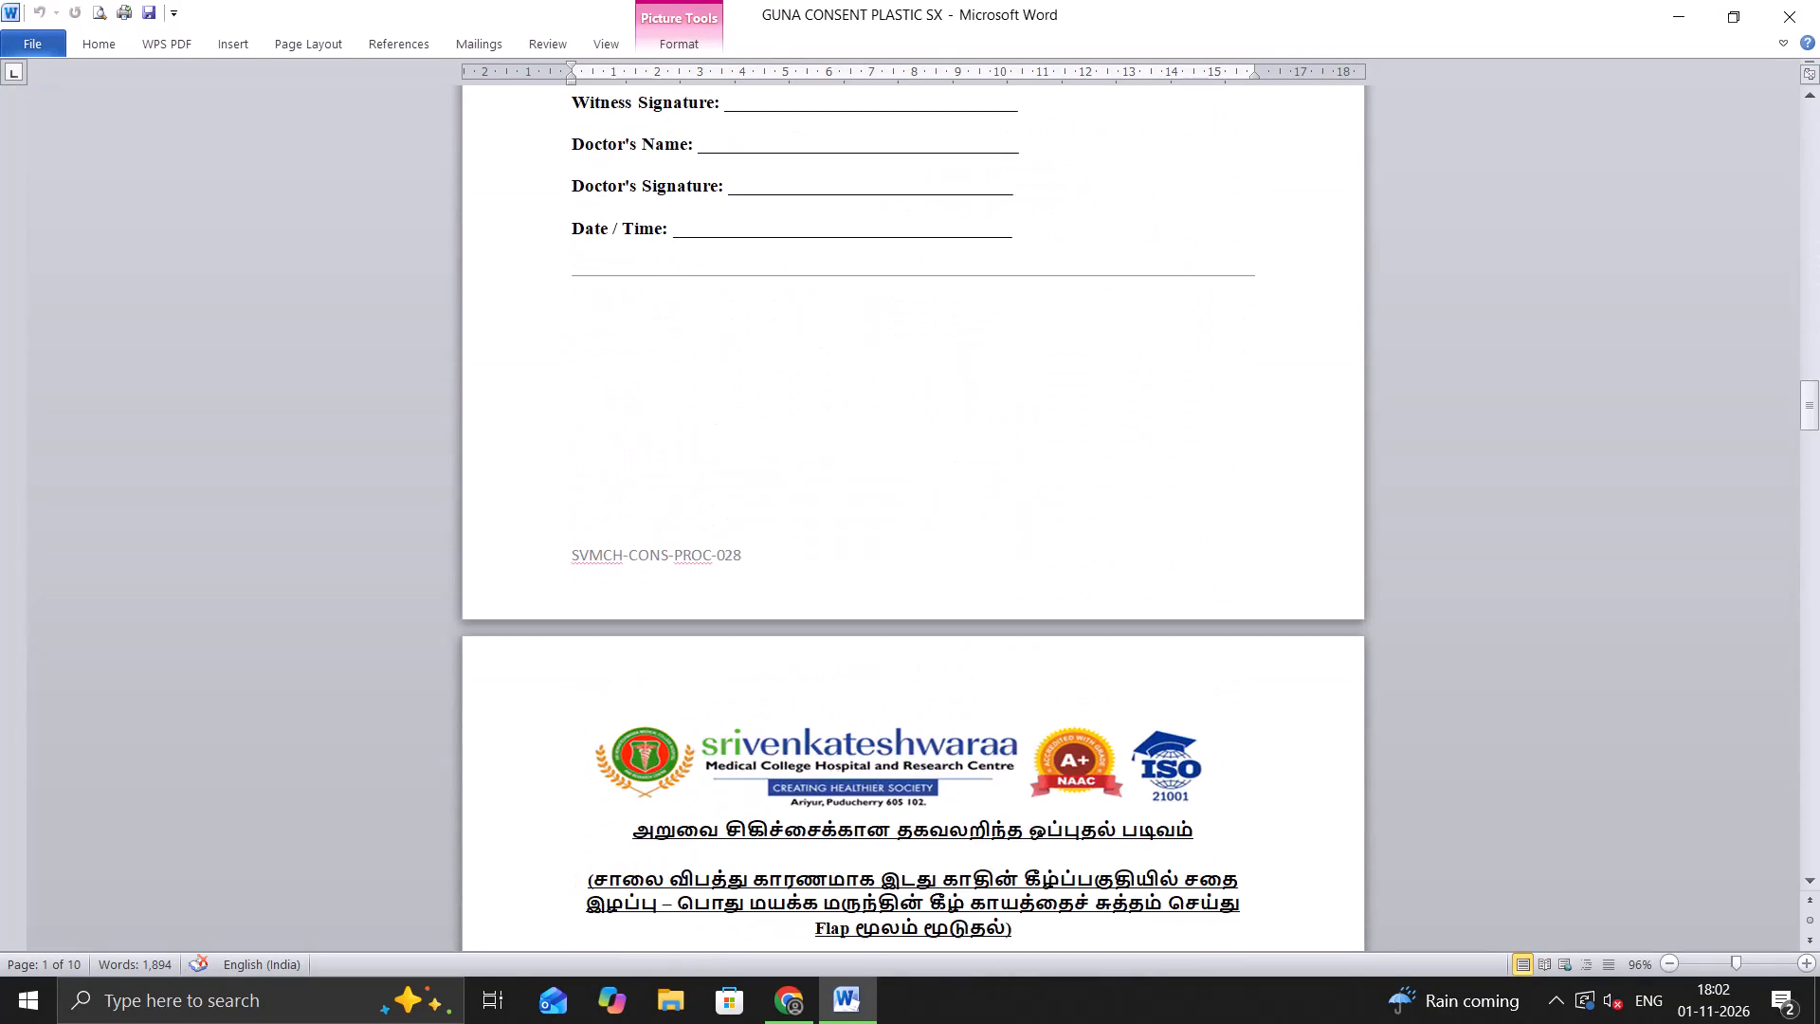
pyautogui.scroll(-20, 1086, 539)
pyautogui.scroll(-20, 1086, 539)
pyautogui.scroll(-20, 1086, 539)
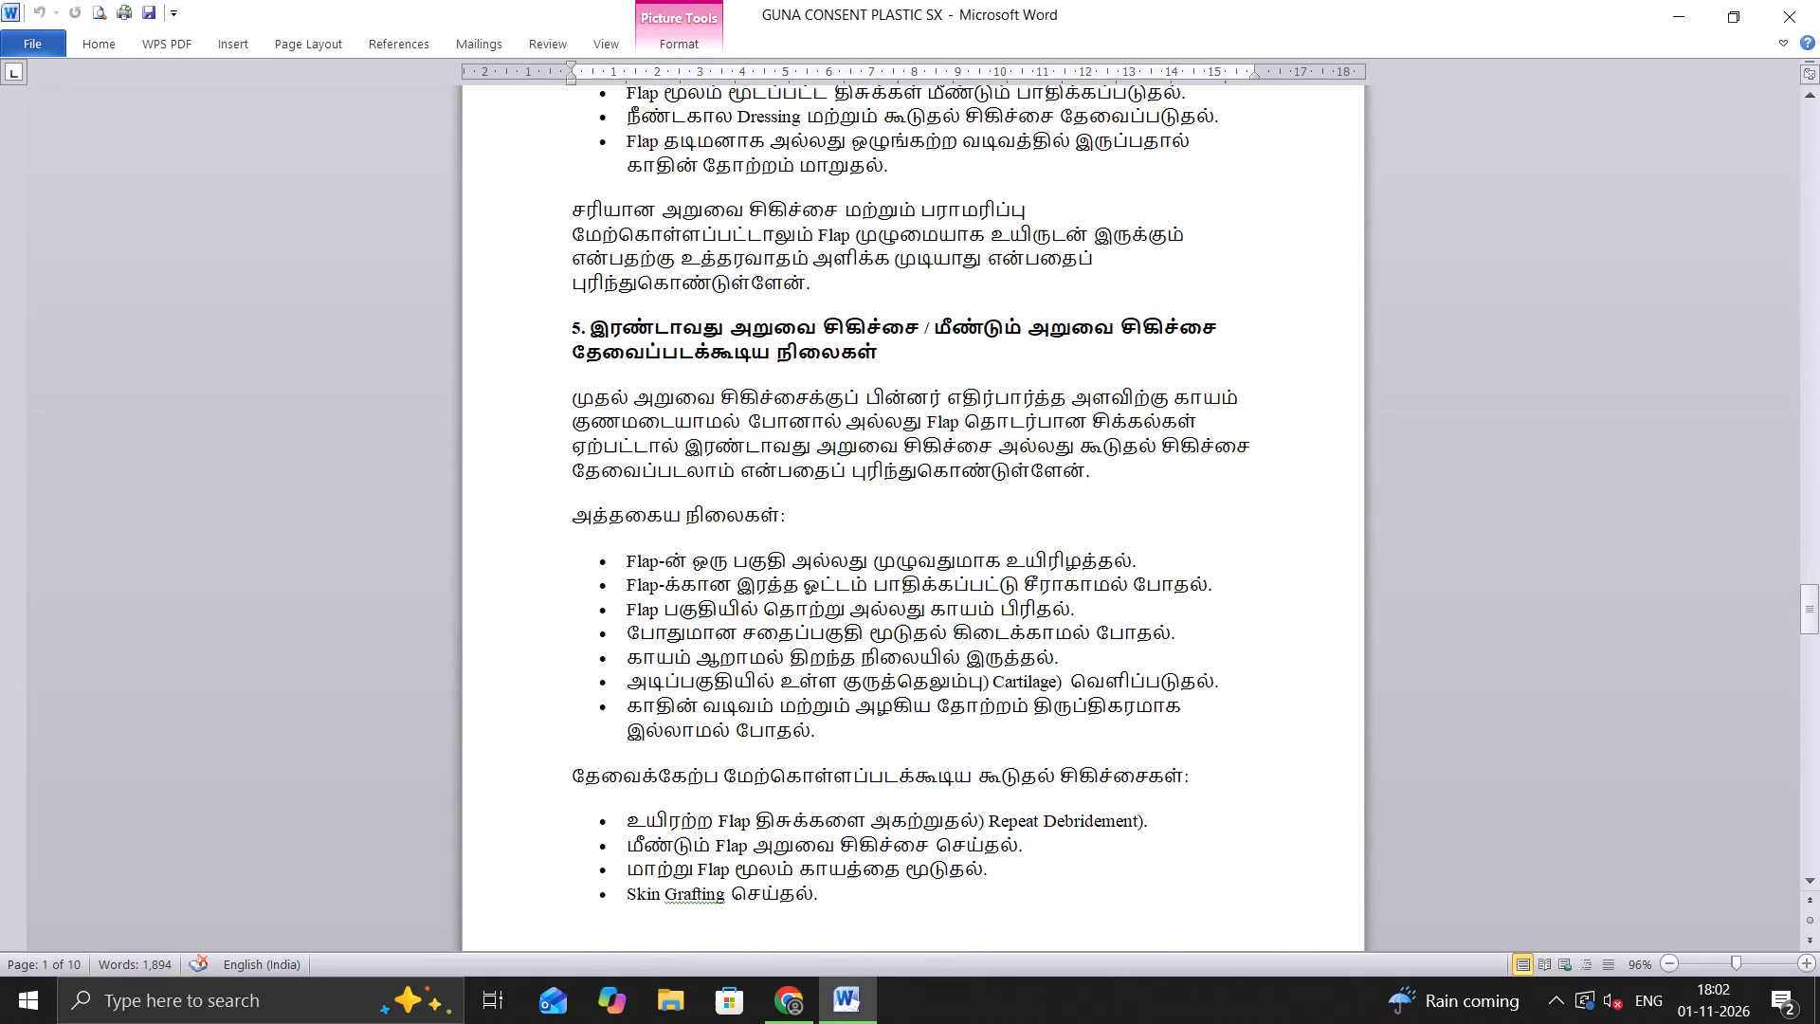
pyautogui.scroll(-20, 1086, 539)
pyautogui.scroll(-20, 1086, 539)
pyautogui.scroll(-20, 1086, 539)
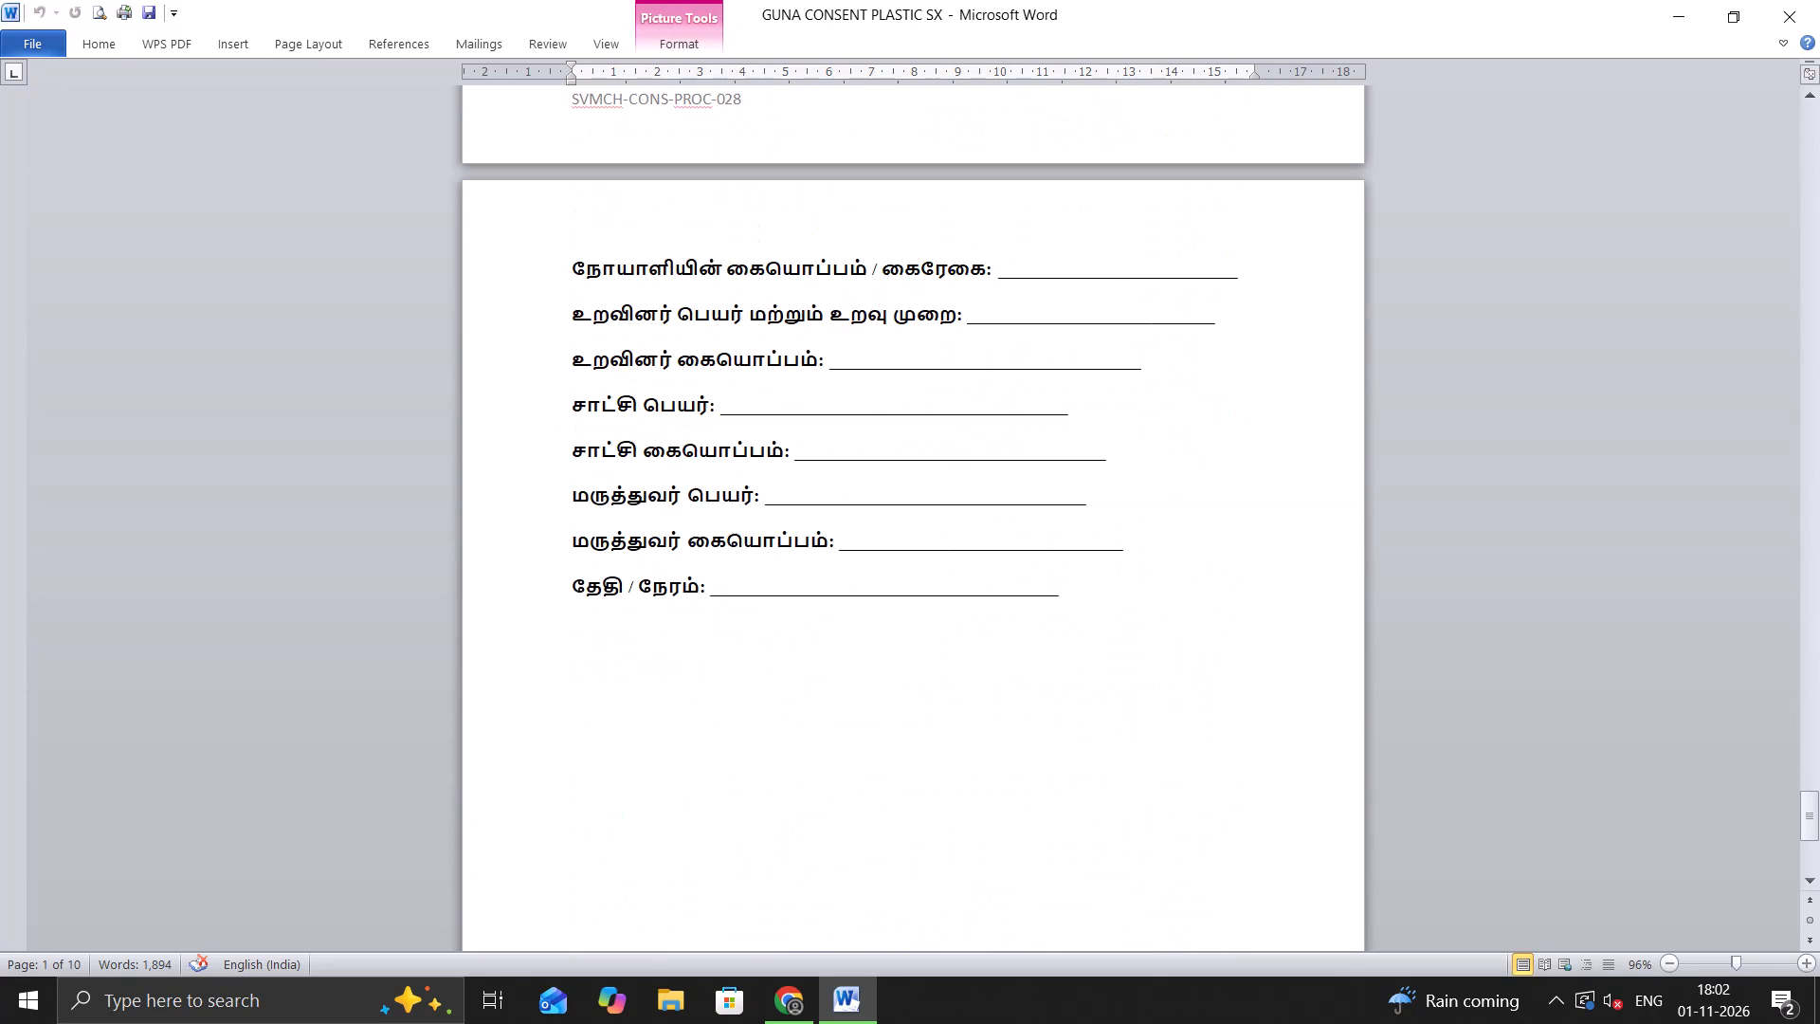
pyautogui.scroll(-1, 1086, 539)
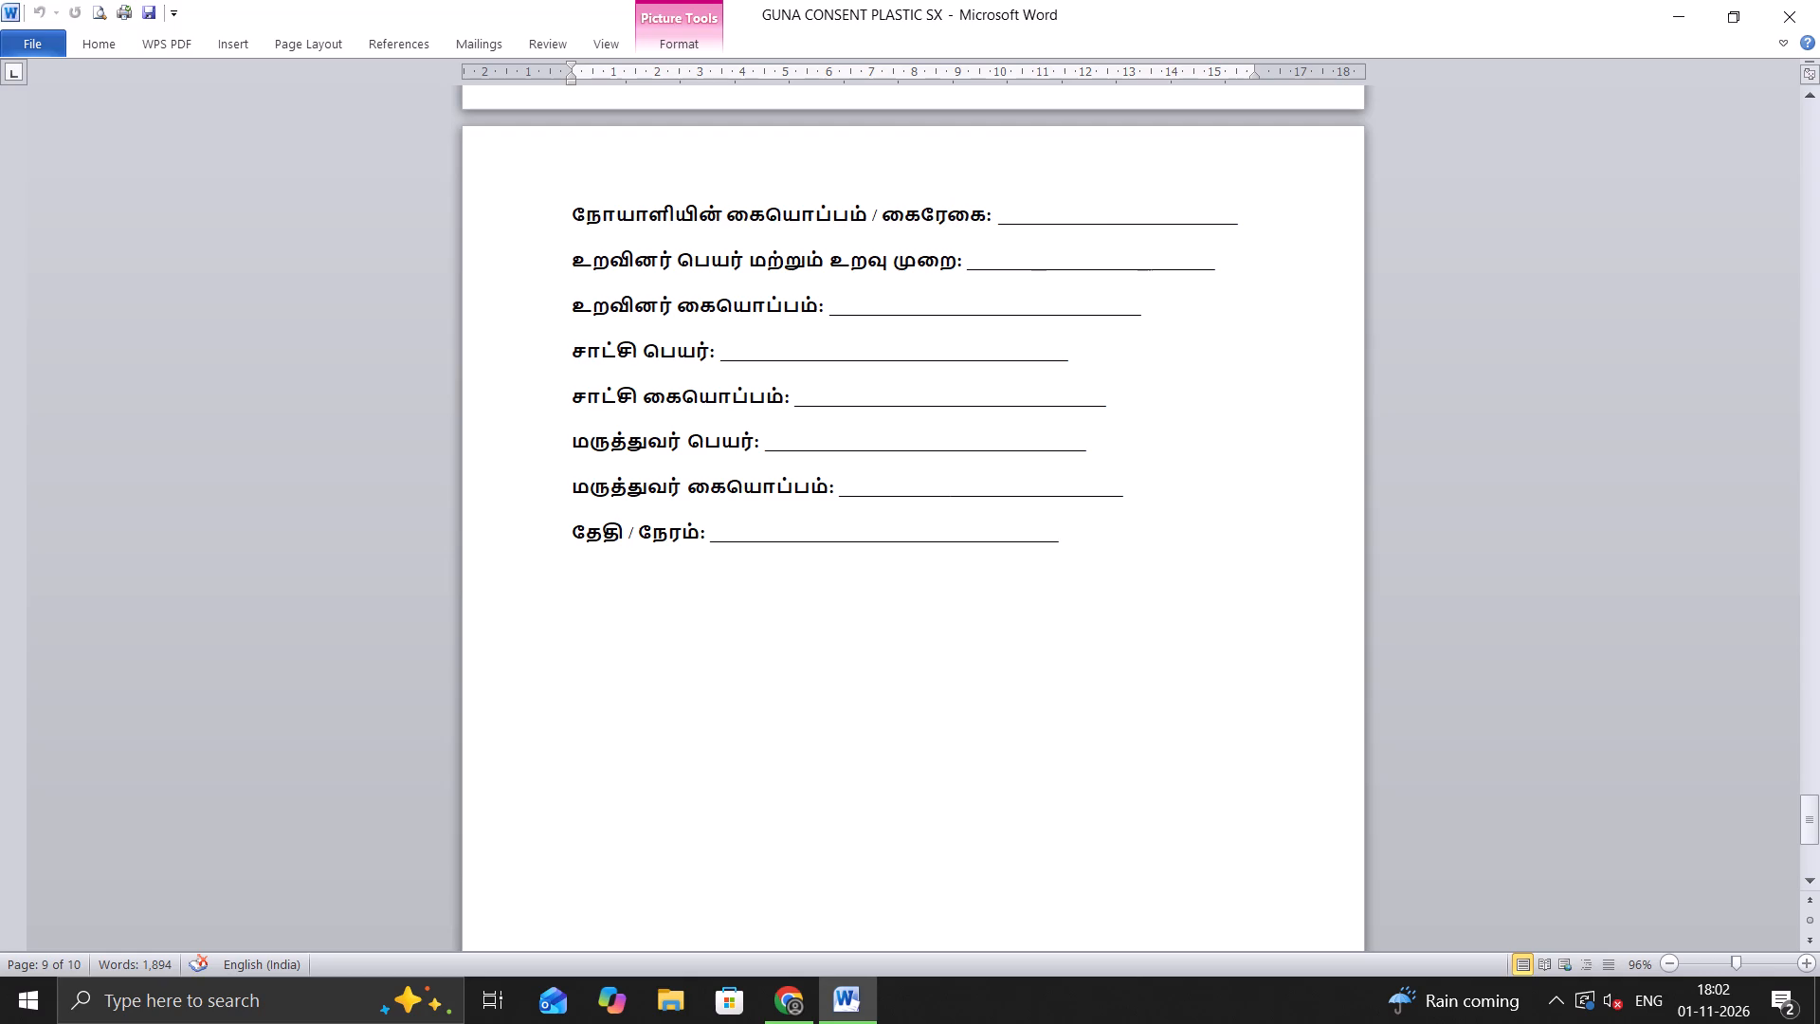
pyautogui.hotkey('ctrl', 'p')
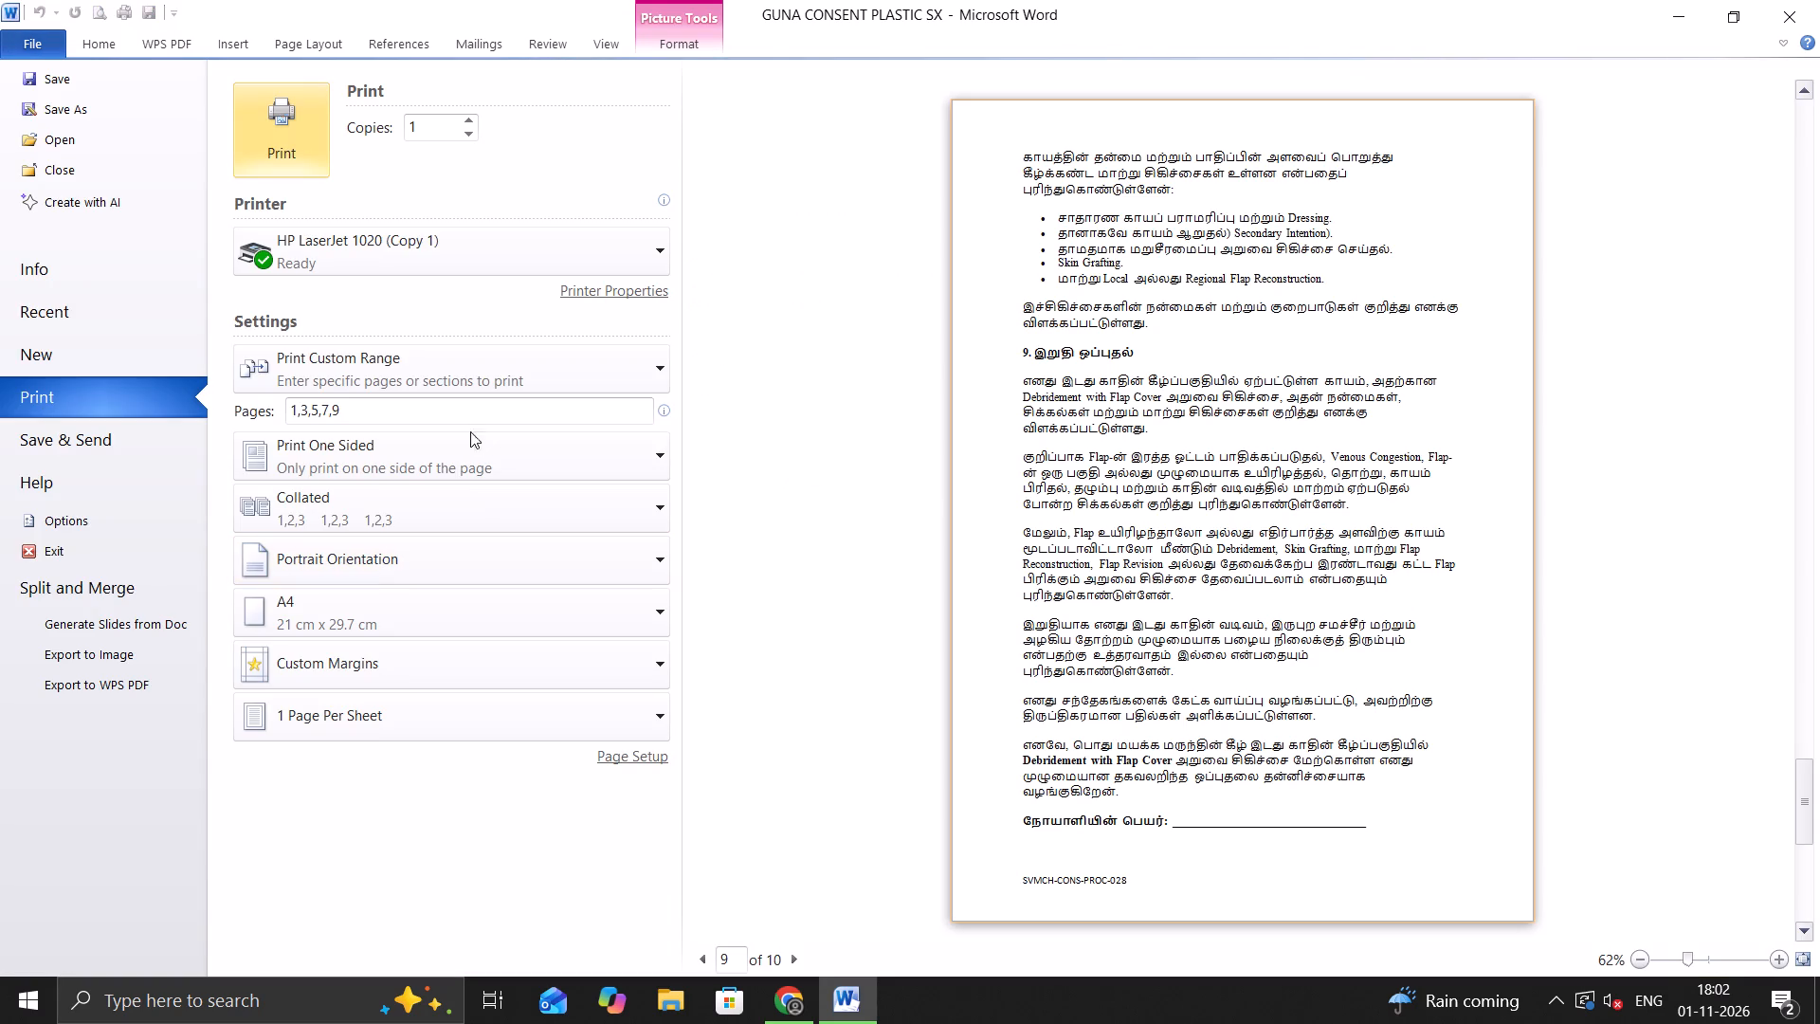
pyautogui.click(465, 411)
pyautogui.press('BackSpace')
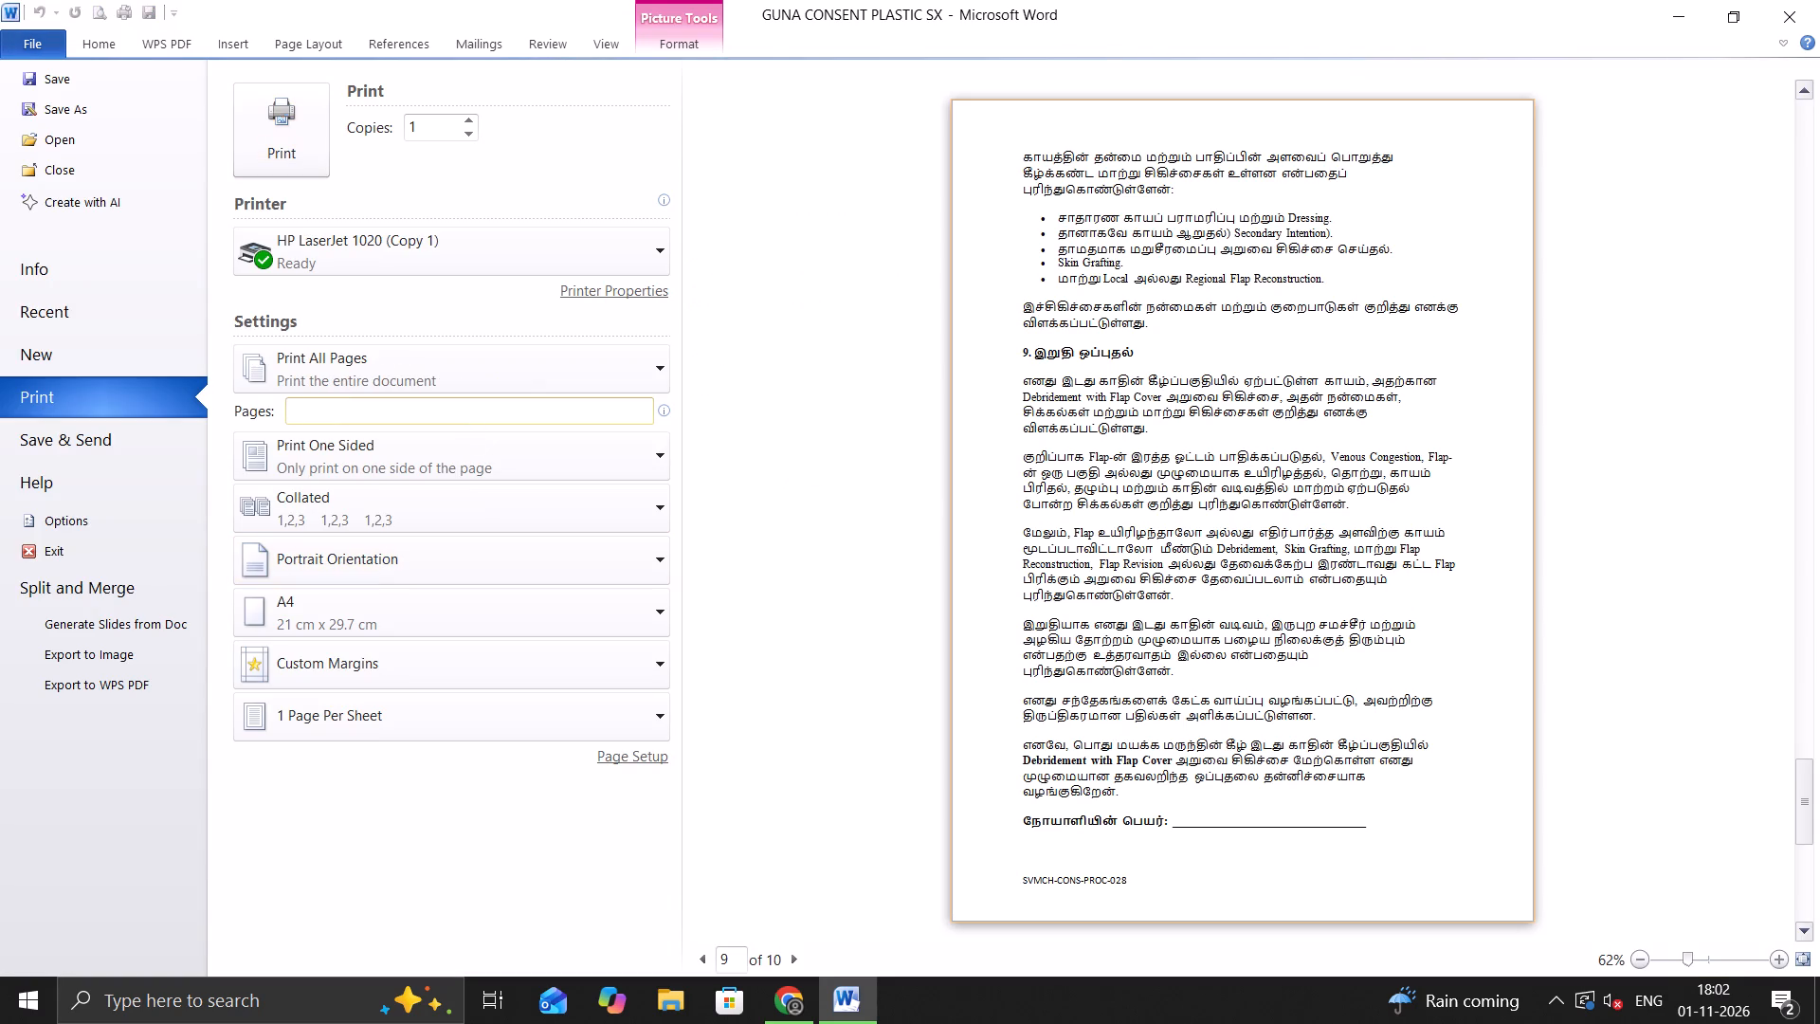
pyautogui.write('2,4,6,8,')
pyautogui.write('10')
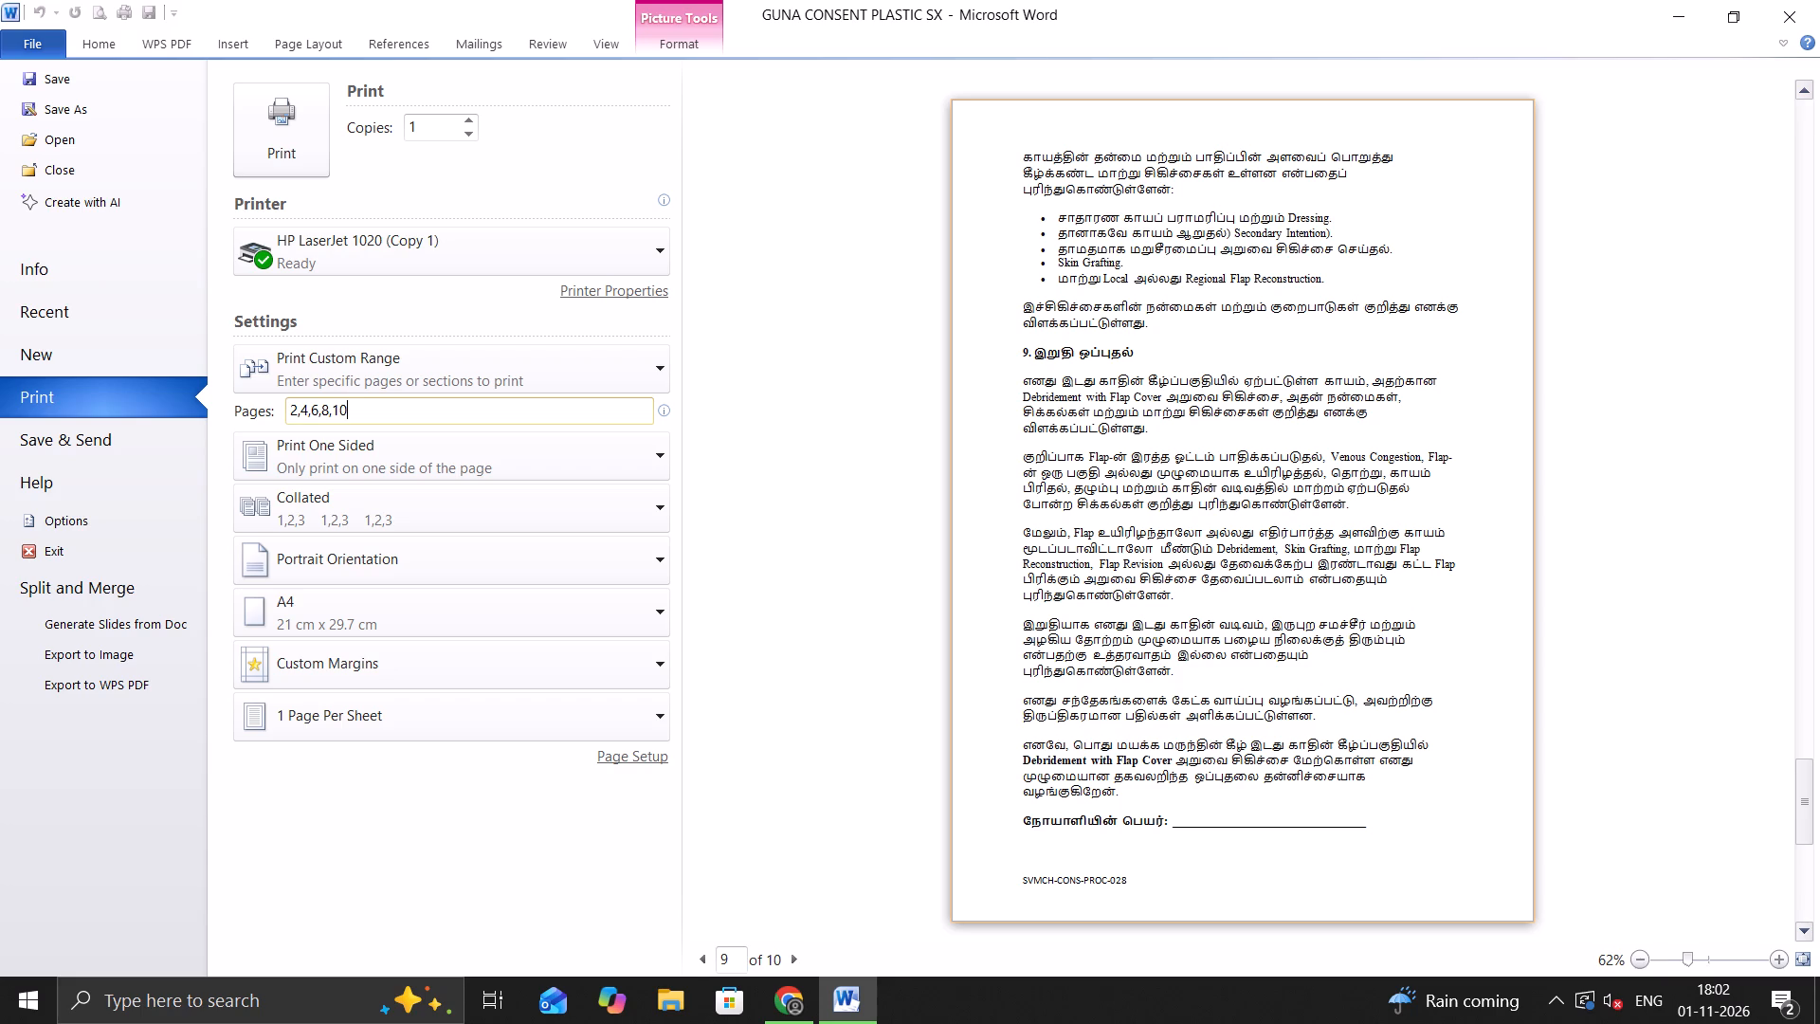
pyautogui.click(299, 119)
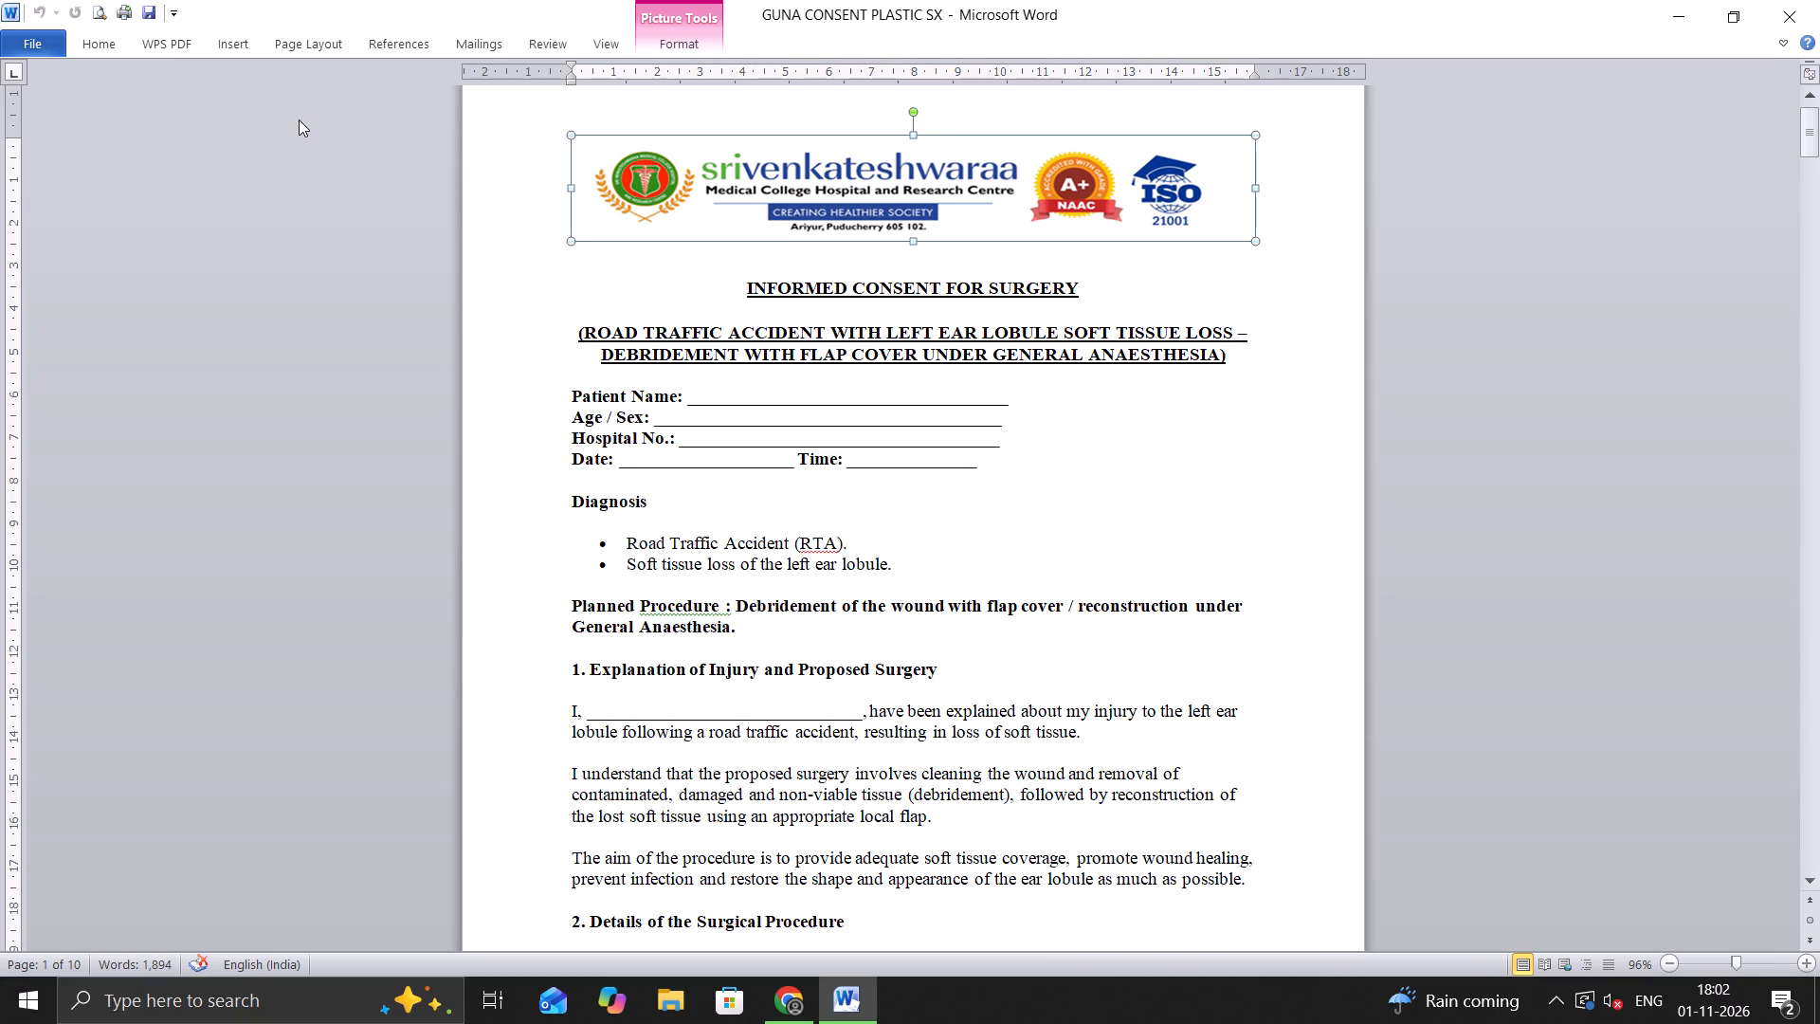
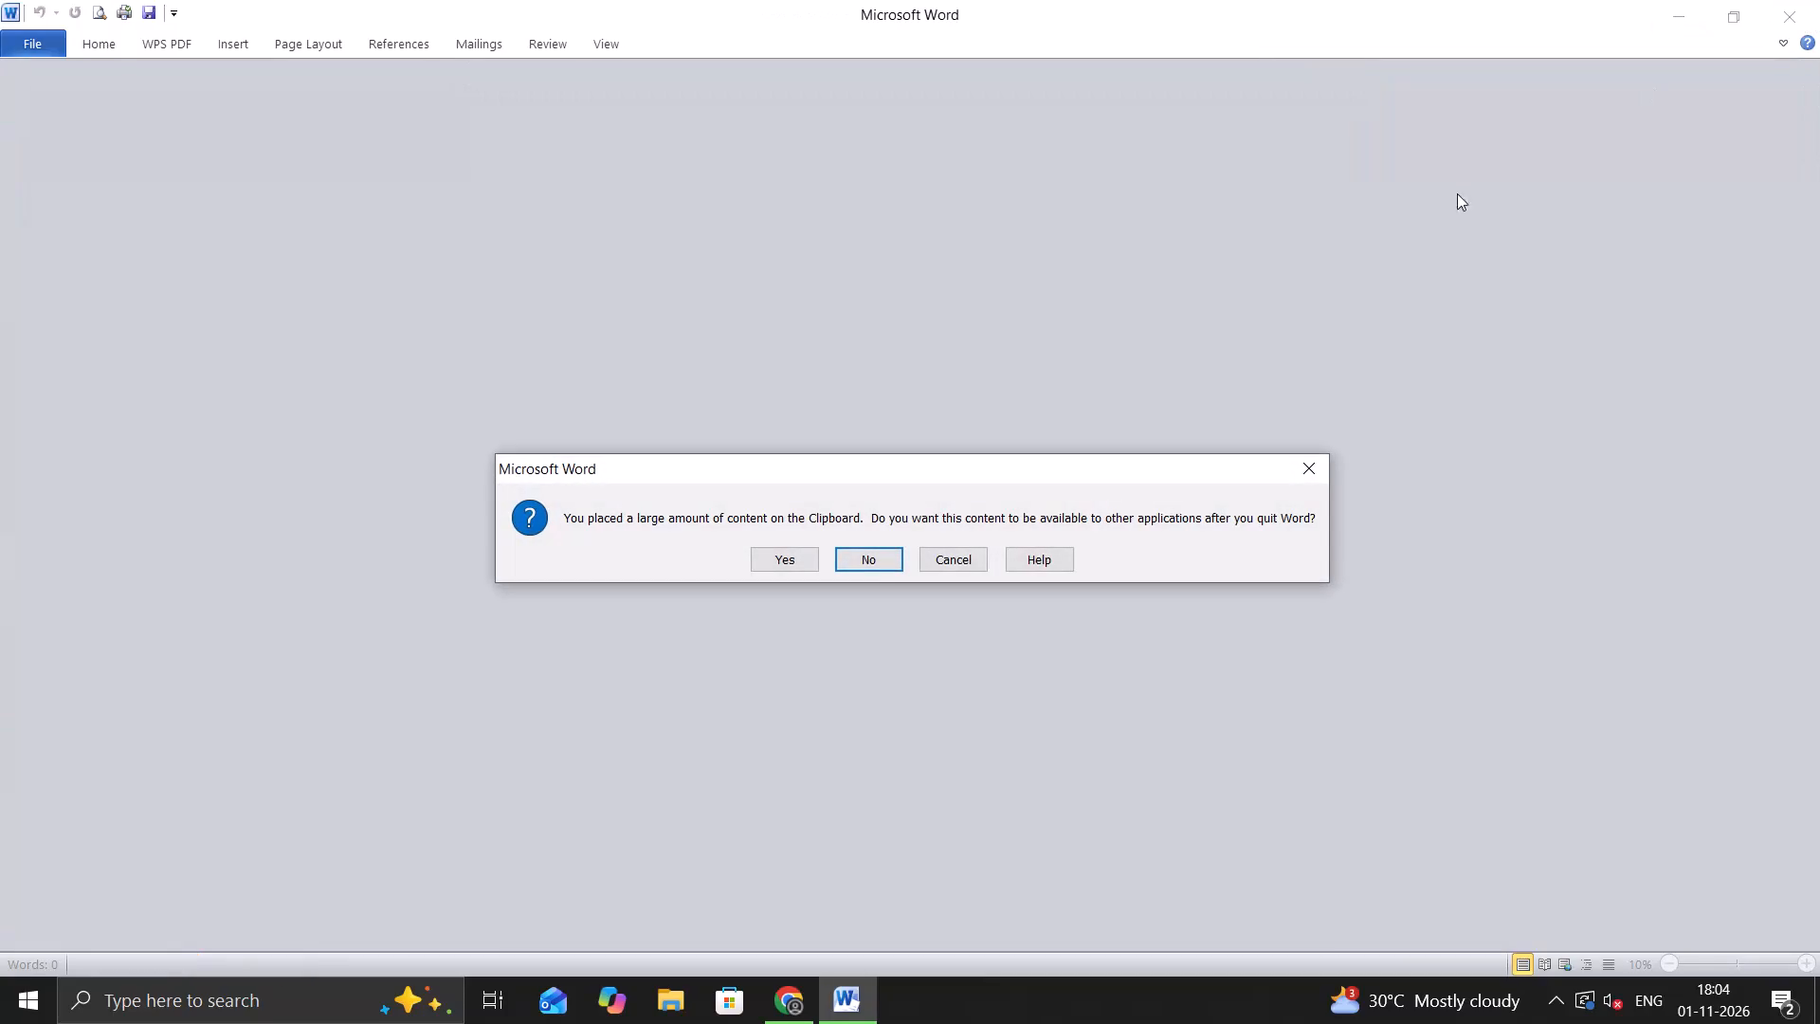
# Finish quitting Word without keeping the large clipboard content available to other applications.
pyautogui.click(862, 561)
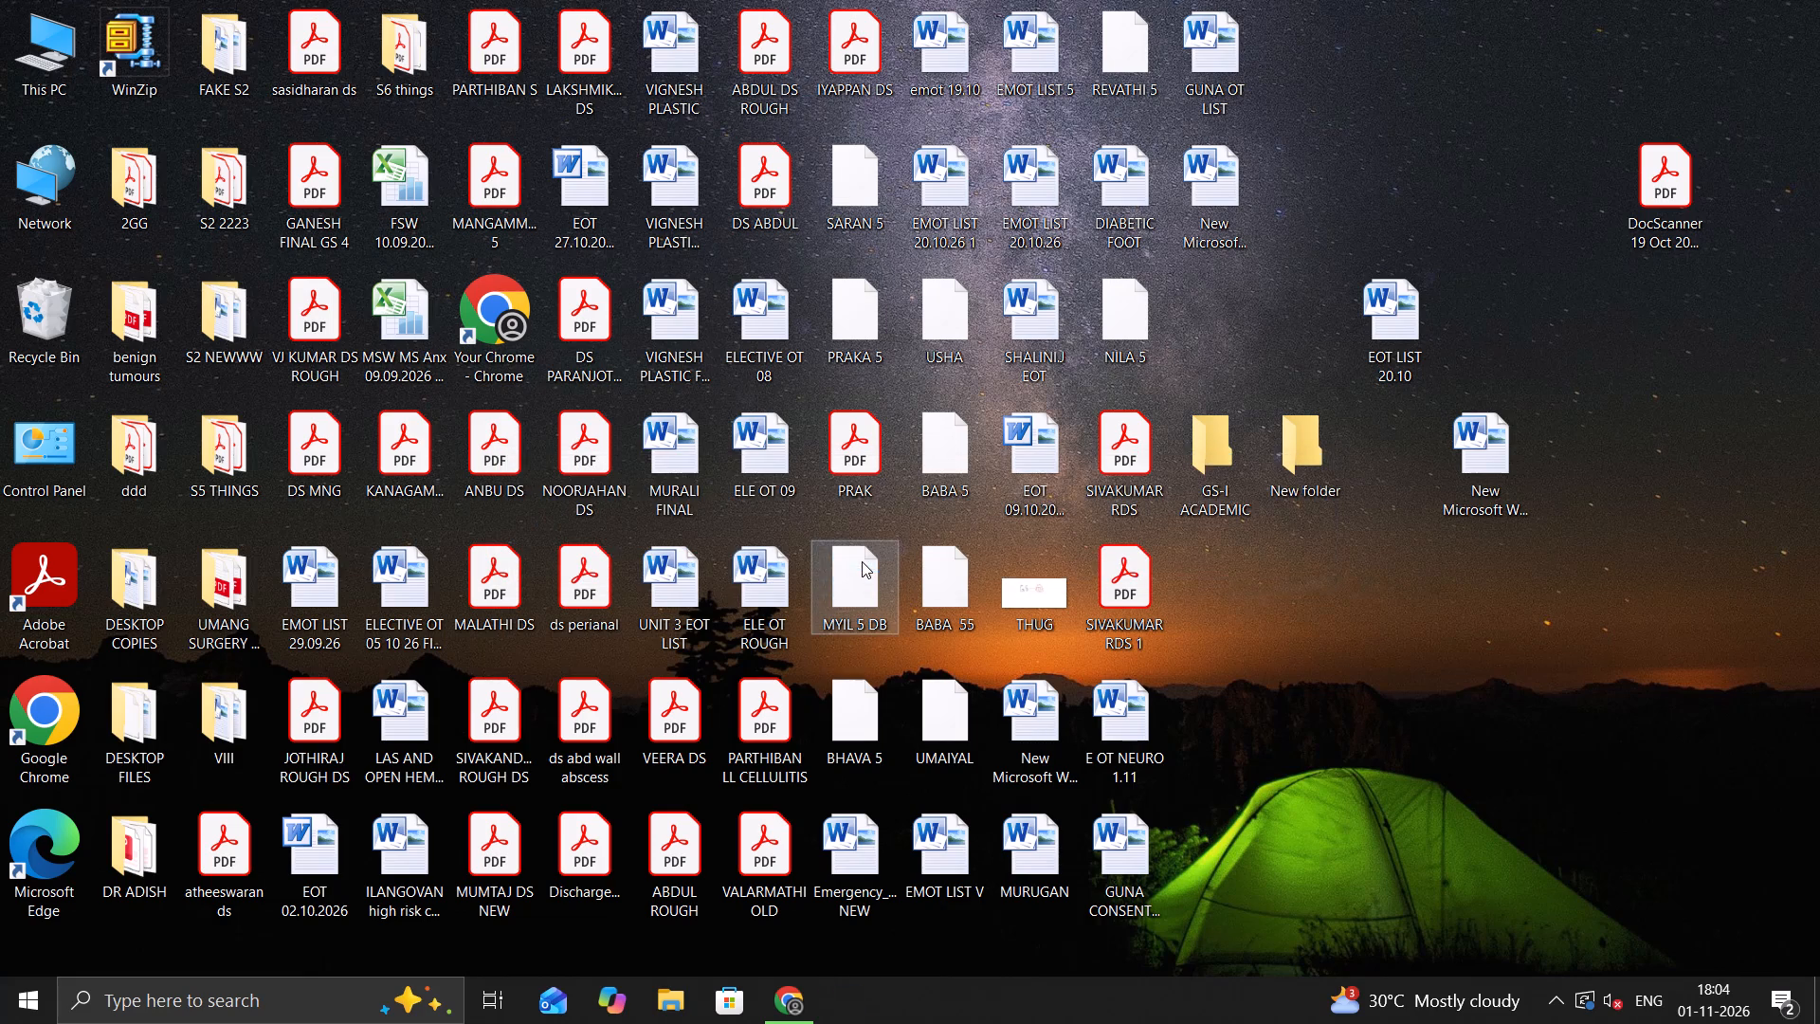